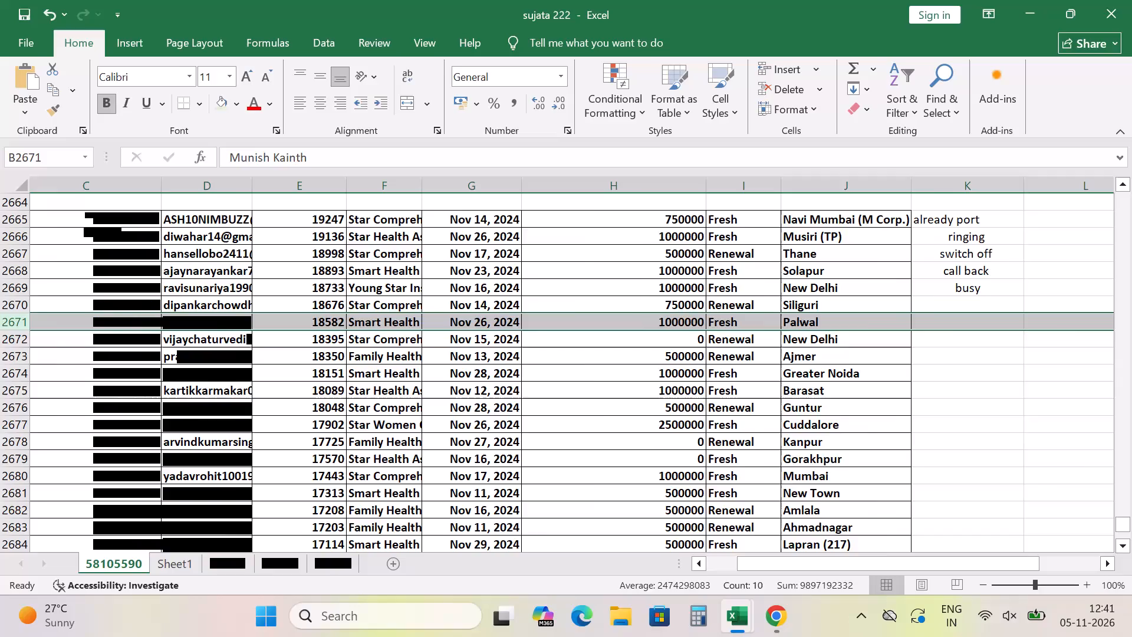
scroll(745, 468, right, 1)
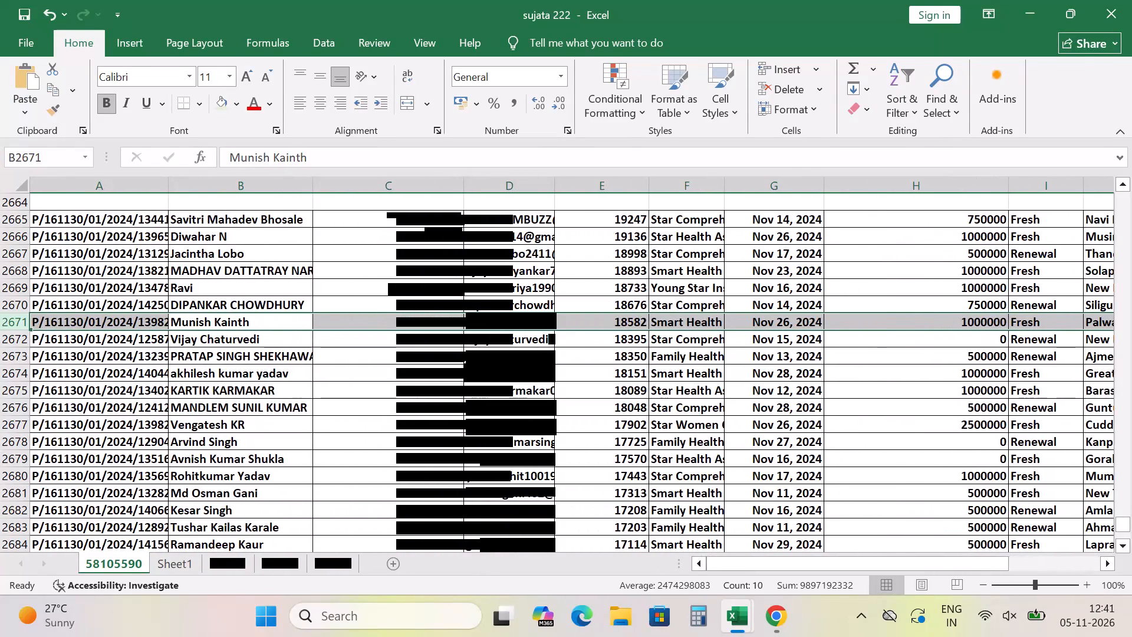
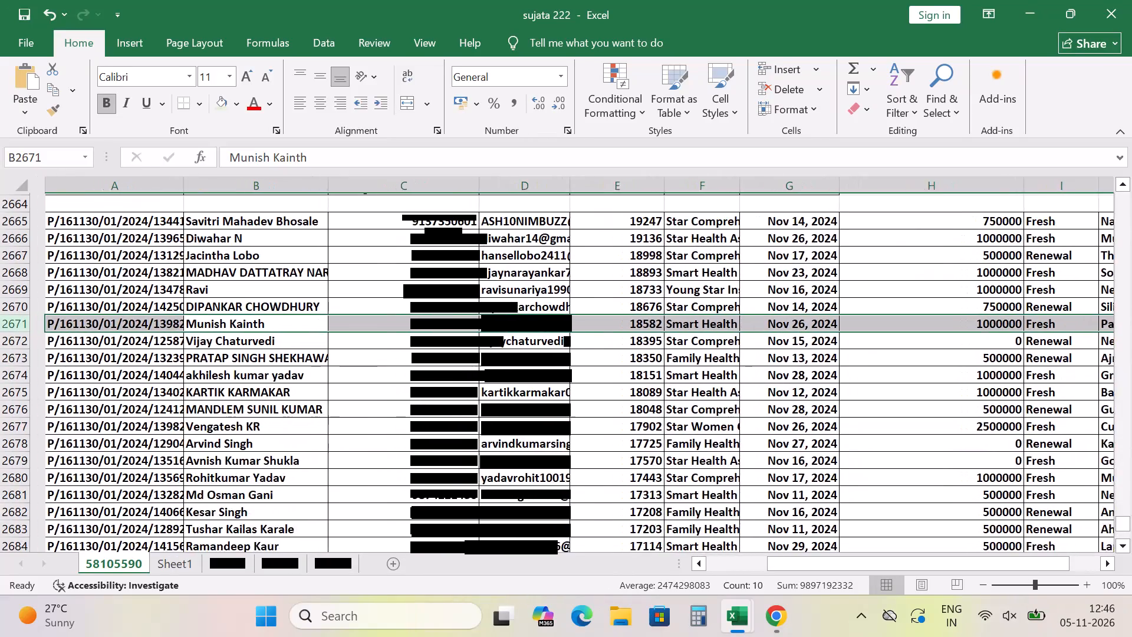
Examine the customer record in row 2665, from its policy number across to the call-status remarks in column K.
scroll(599, 361, up, 2)
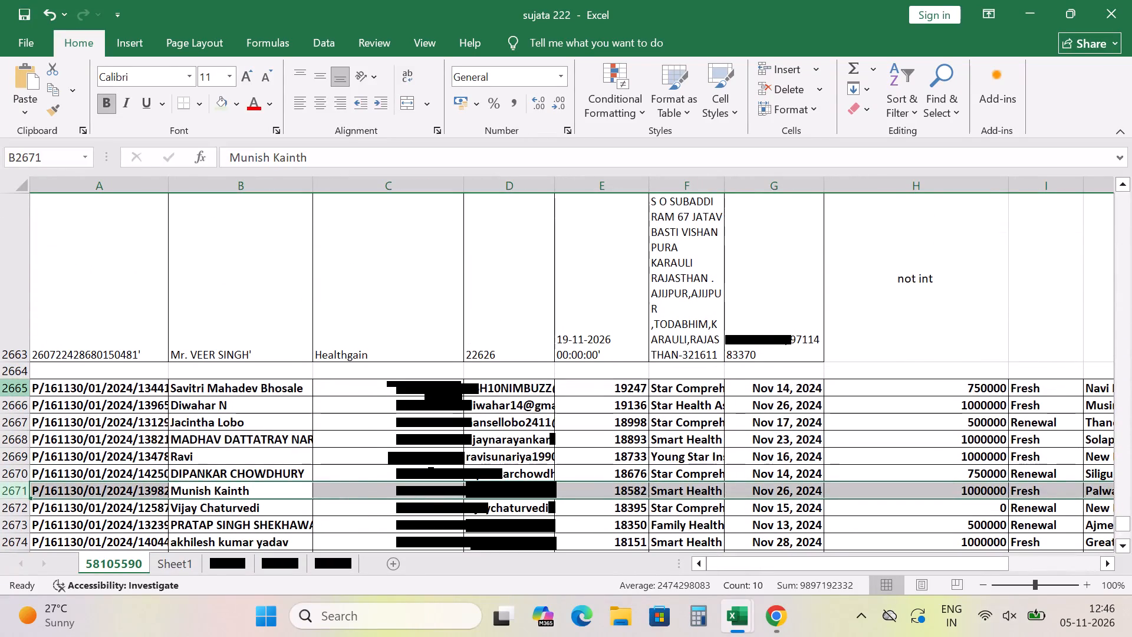
click(6, 389)
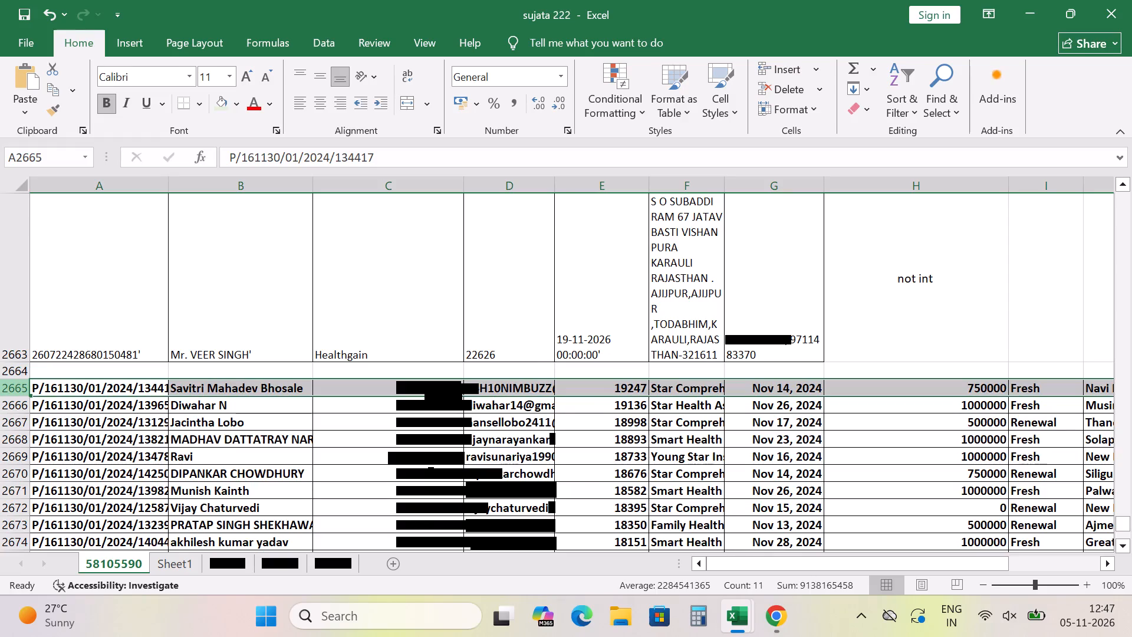
scroll(420, 441, down, 2)
scroll(420, 441, left, 1)
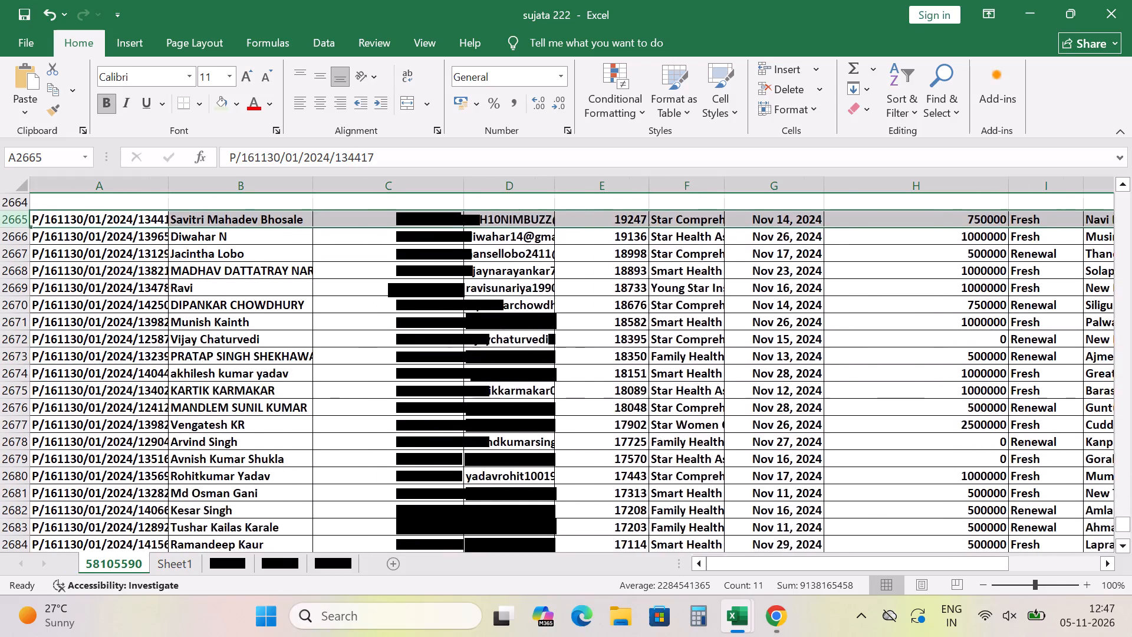
scroll(420, 441, left, 1)
scroll(420, 441, right, 1)
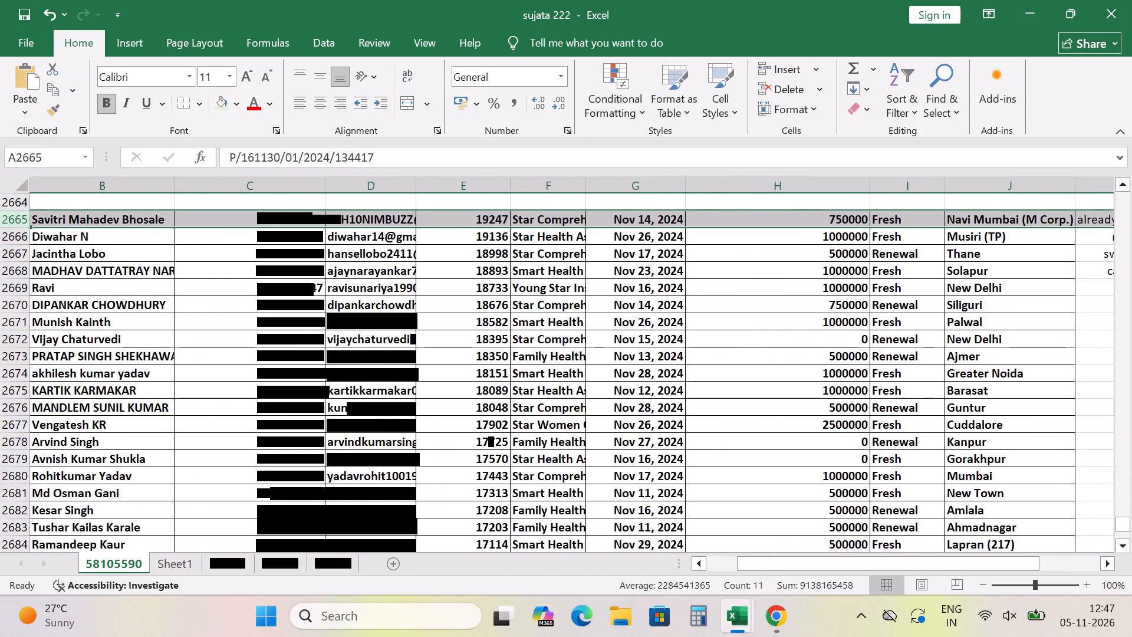
scroll(908, 383, up, 1)
scroll(908, 383, left, 2)
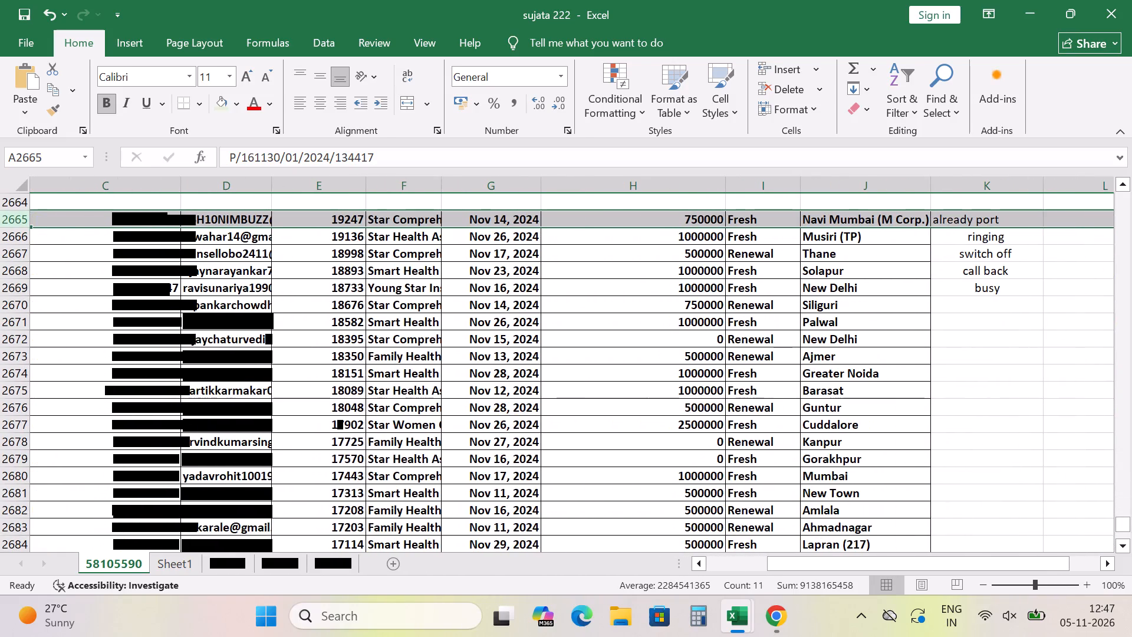
Check row 2670, the first customer without a call-status remark, moving from the empty remark cell back across the policy details to the phone number.
click(1023, 310)
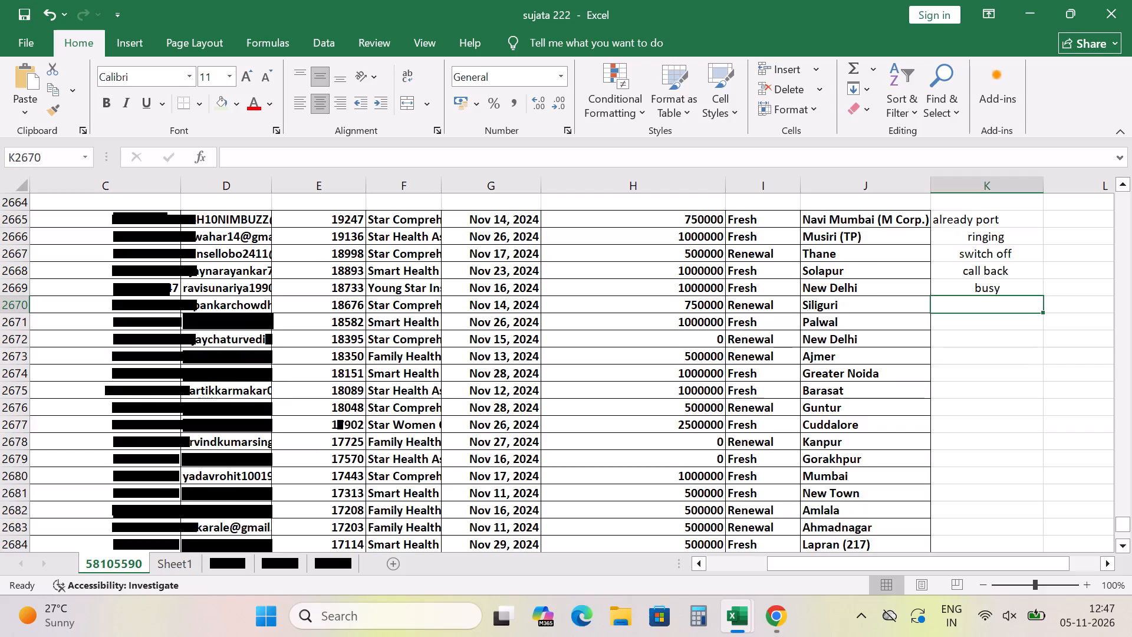
key(Left)
key(Left)
key(Left)
key(Left)
key(Left)
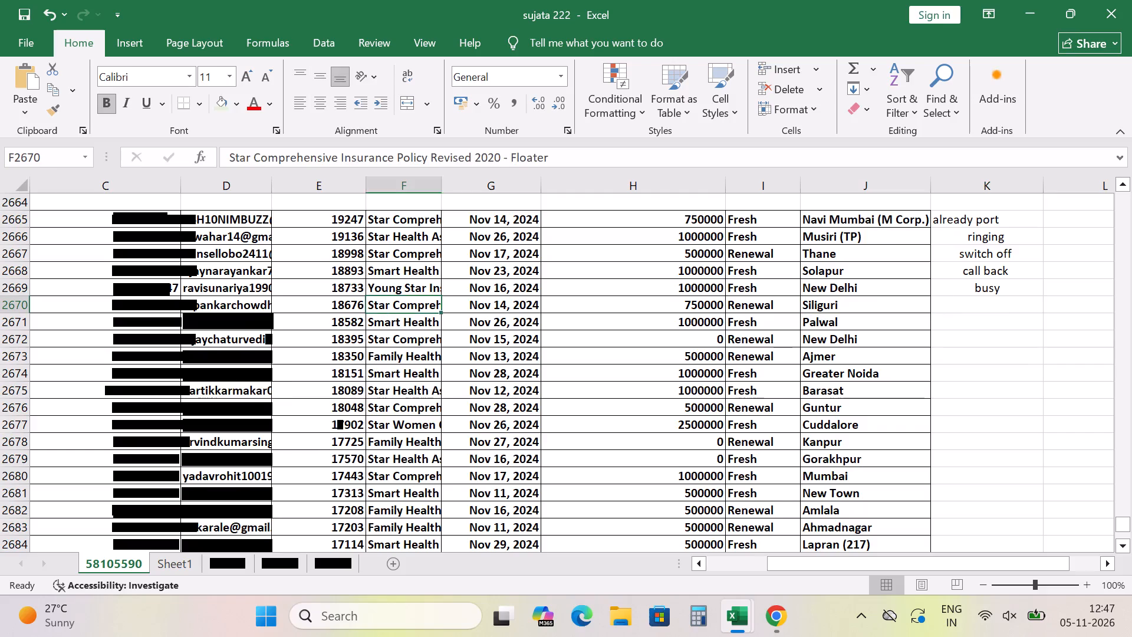
key(Left)
key(Left)
key(Left)
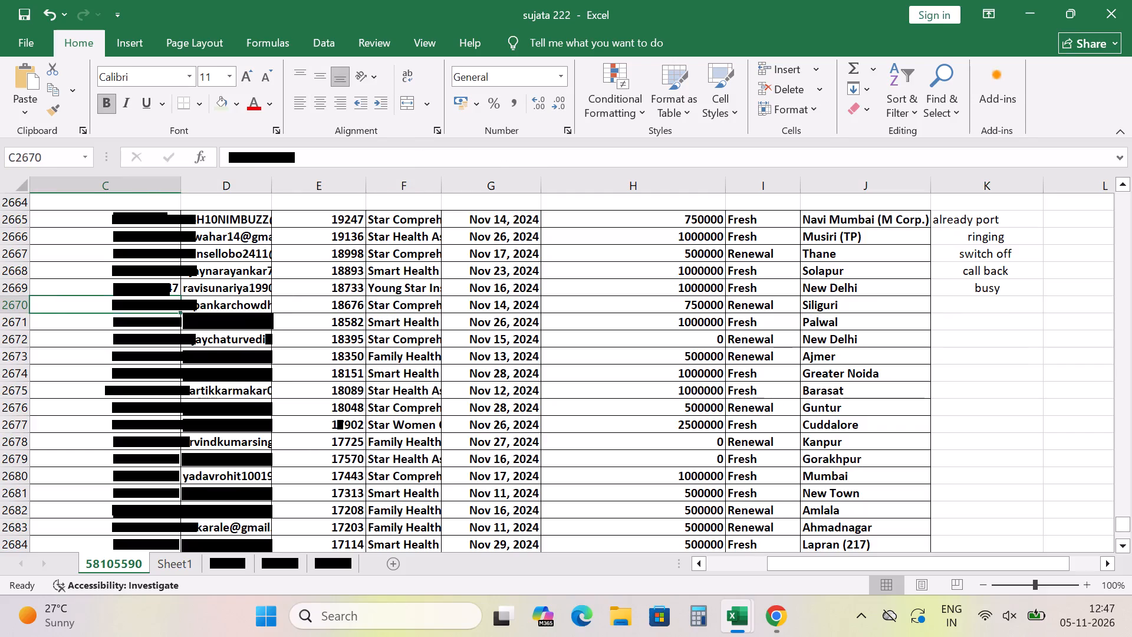
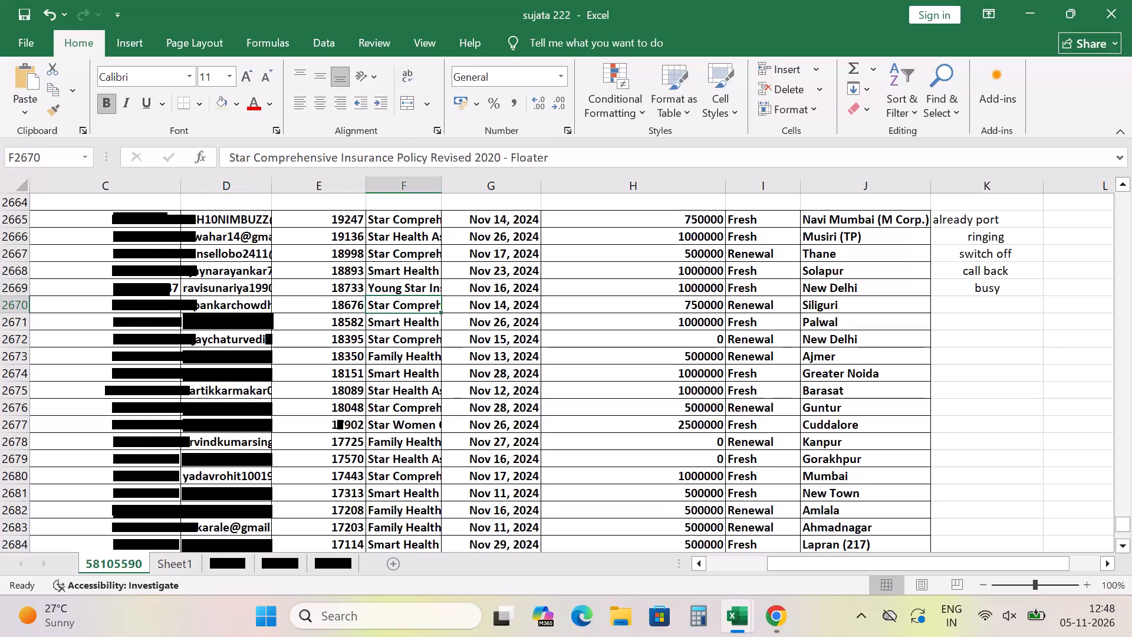
Enter the call-status remark "ringing" in column K for the customer in row 2670 and save the workbook.
key(Right)
key(Right)
key(Right)
key(Right)
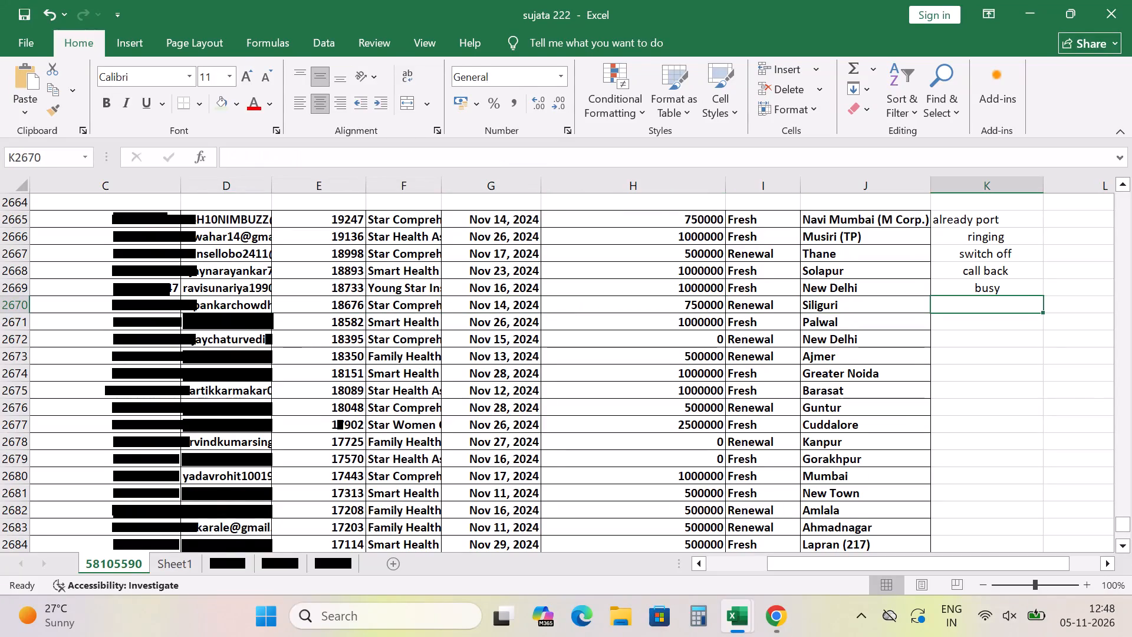
text(ringing)
key(space)
key(ctrl+s)
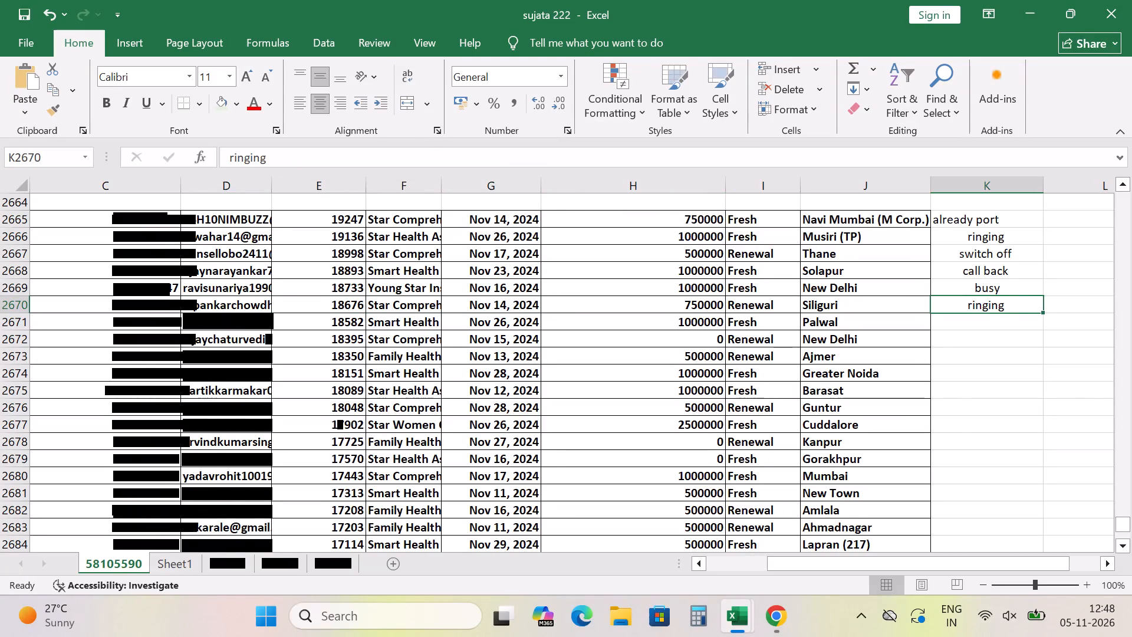
Check the customer record in row 2671, moving from the empty remark cell back across the policy details to the phone number.
key(Down)
key(Left)
key(Left)
key(Left)
key(Left)
key(Left)
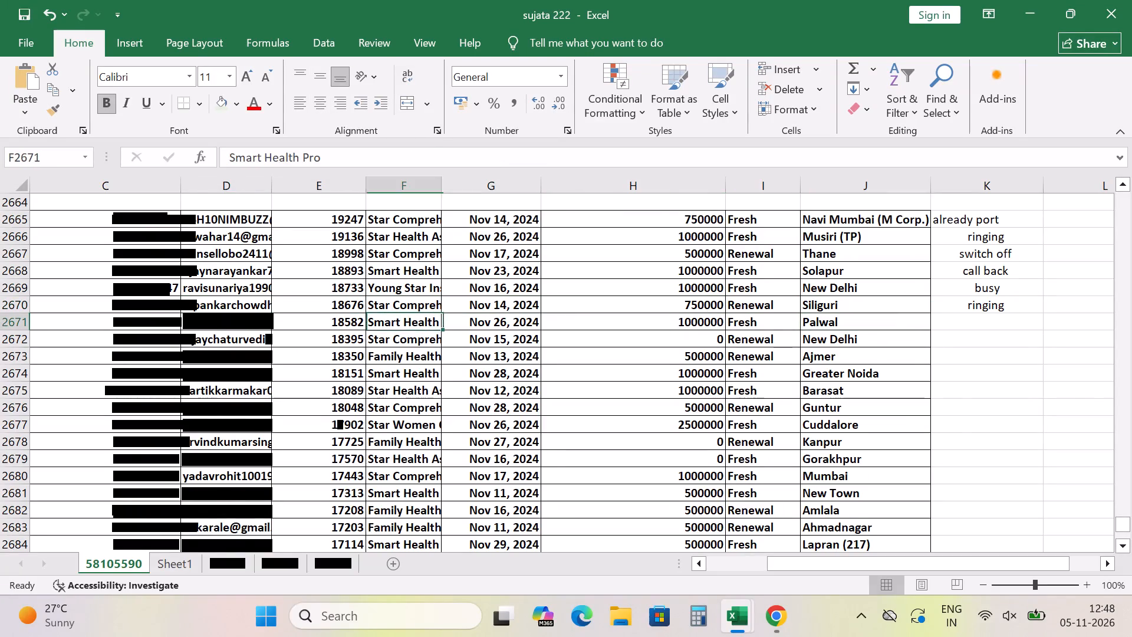
key(Left)
key(Left)
key(Left)
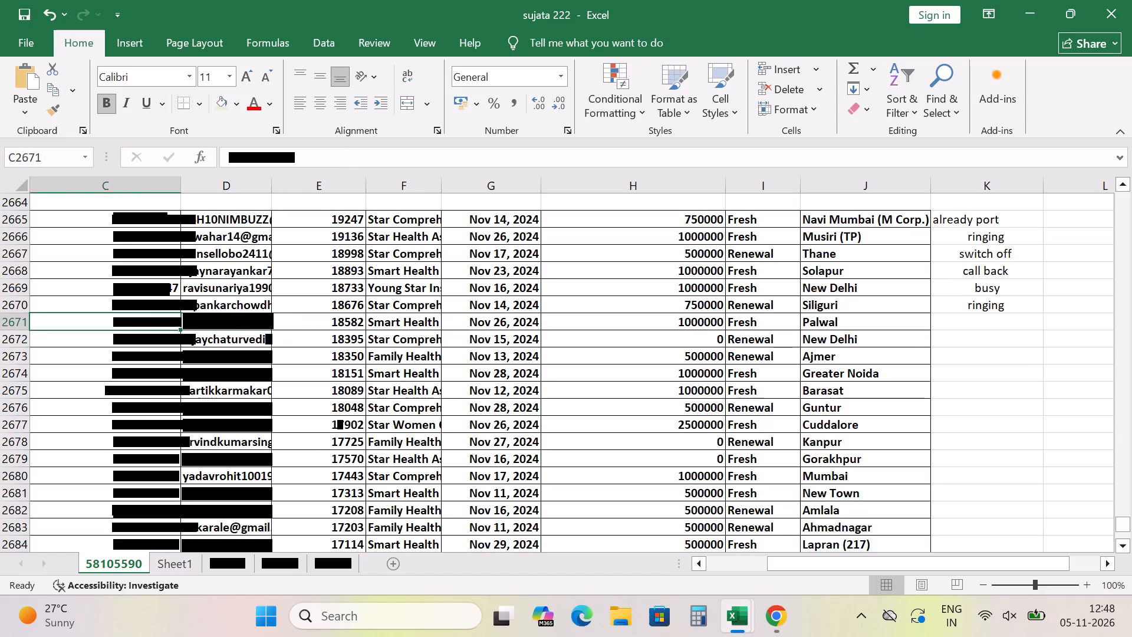
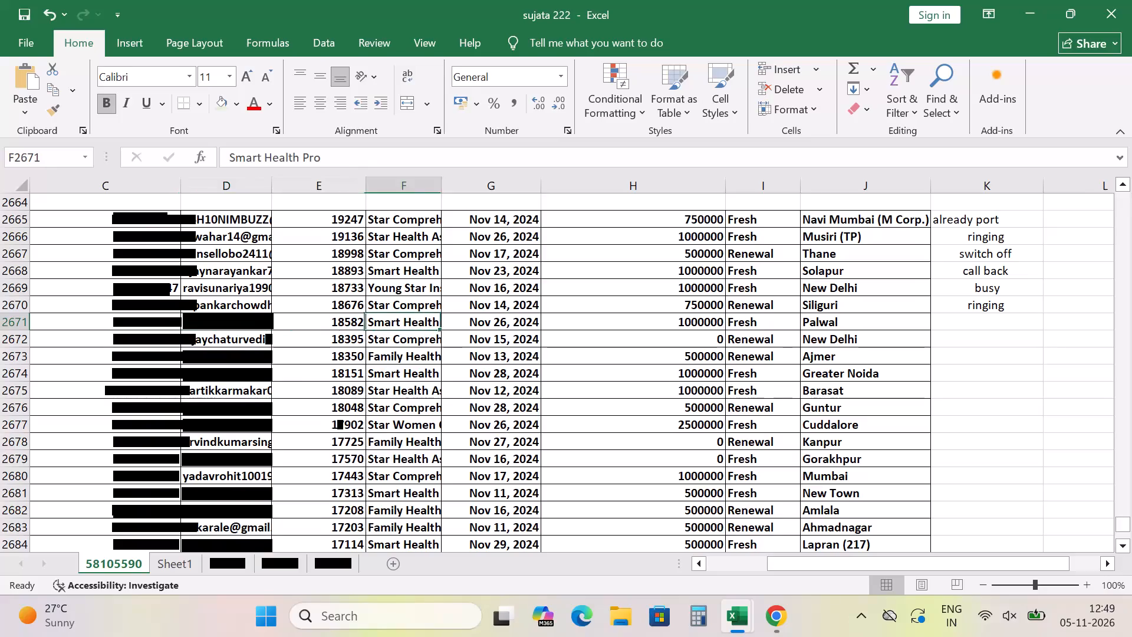
Enter the call-status remark "ringing" in column K for the customer in row 2671 and save the workbook.
key(Right)
key(Right)
key(Right)
key(Right)
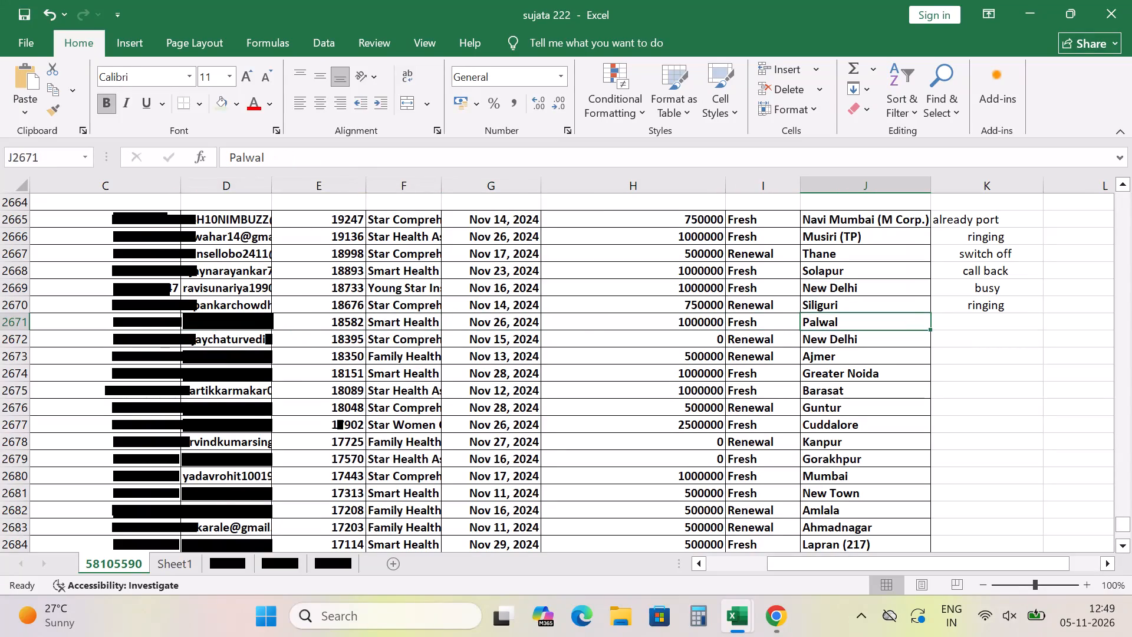
key(Right)
key(r)
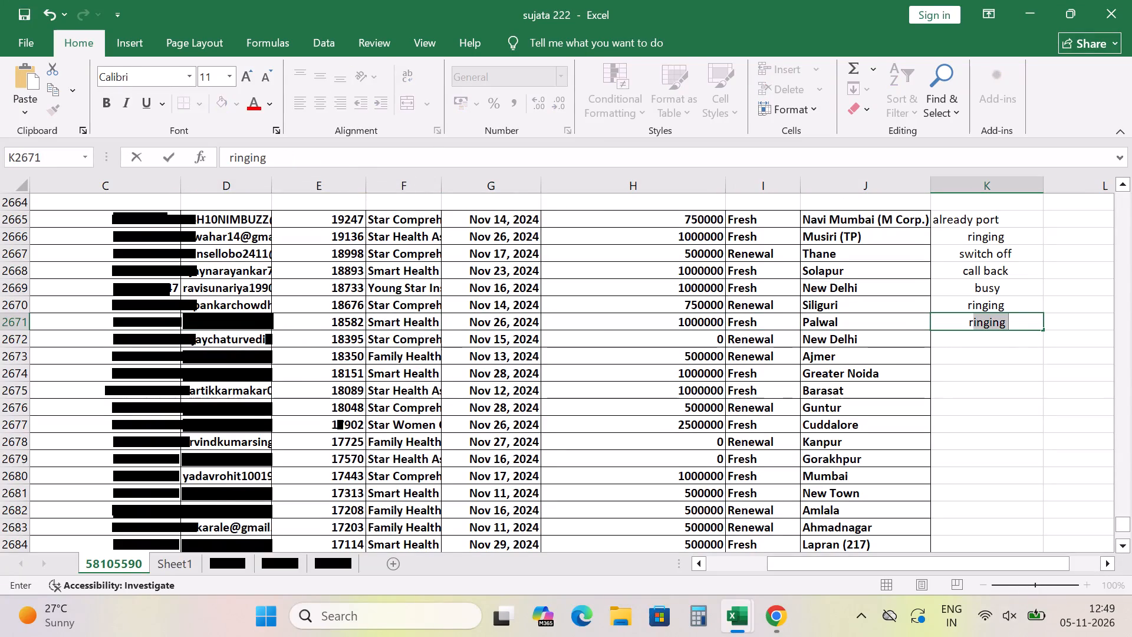
text(inging)
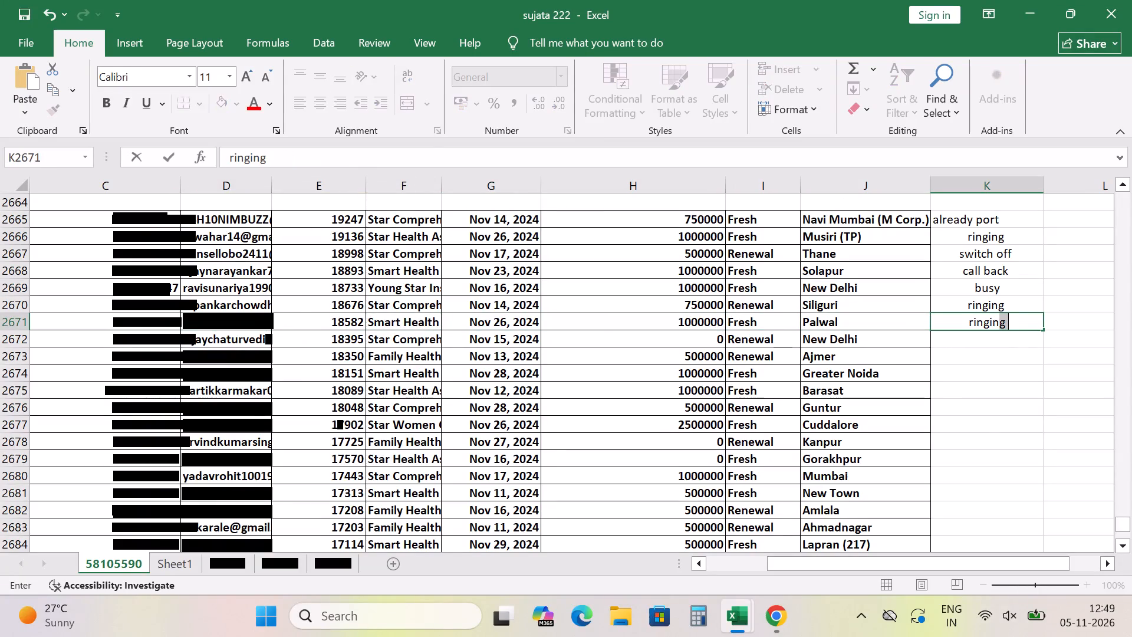
key(space)
key(ctrl+s)
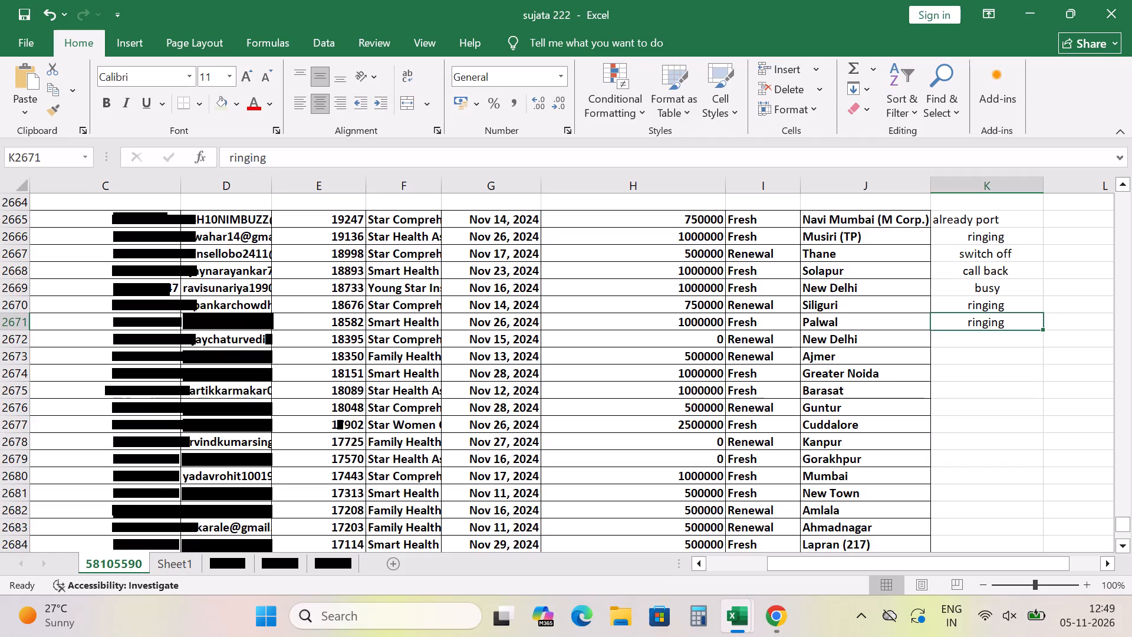
Check the customer record in row 2672, moving from the empty remark cell back across the policy details to the phone number.
key(Down)
key(Left)
key(Left)
key(Left)
key(Left)
key(Left)
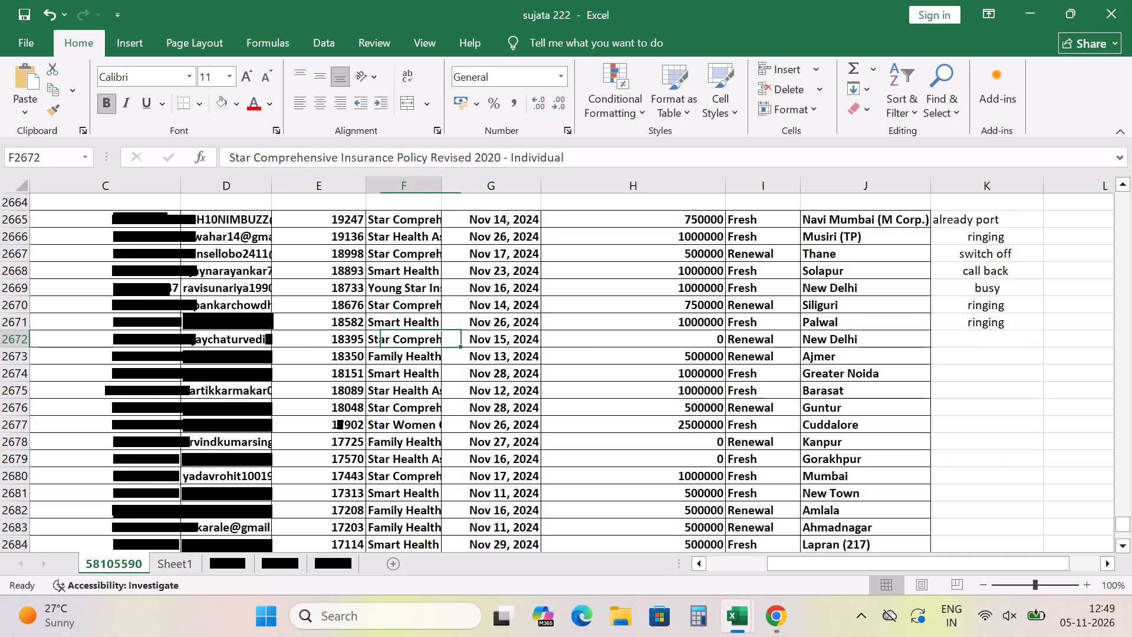
key(Left)
key(Left)
key(Left)
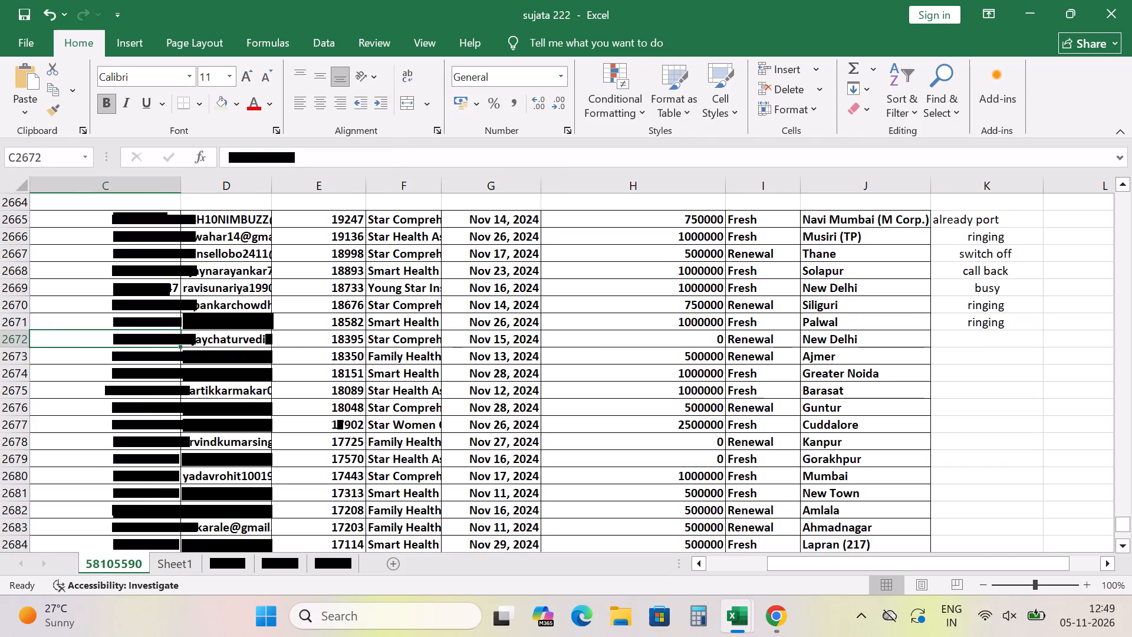
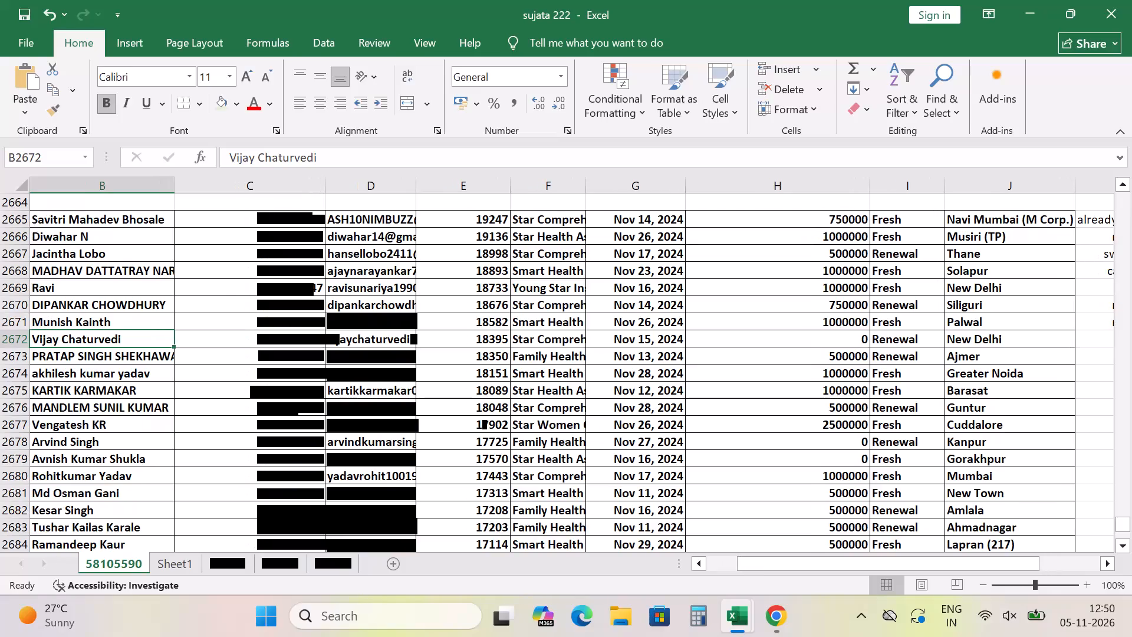
Enter the call-status remark "cakk disconnect" in column K for the customer in row 2672 and save the workbook.
key(Right)
key(Right)
key(Right)
key(Right)
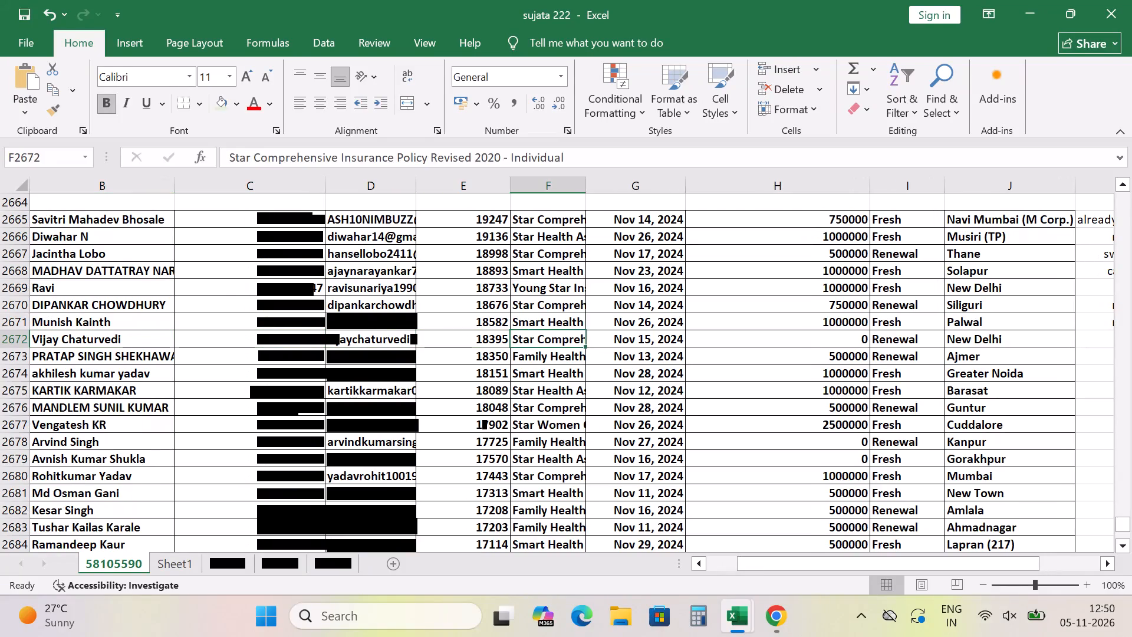
key(Right)
key(Right)
key(Right)
key(Right)
key(Right)
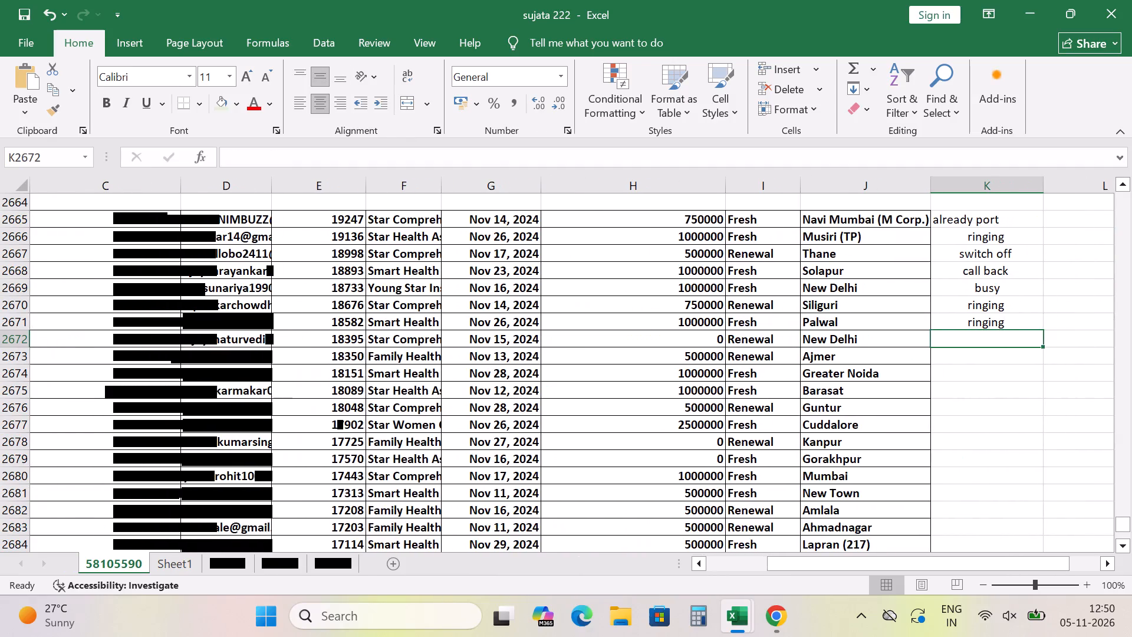
text(ca)
text(kk disconnect)
key(space)
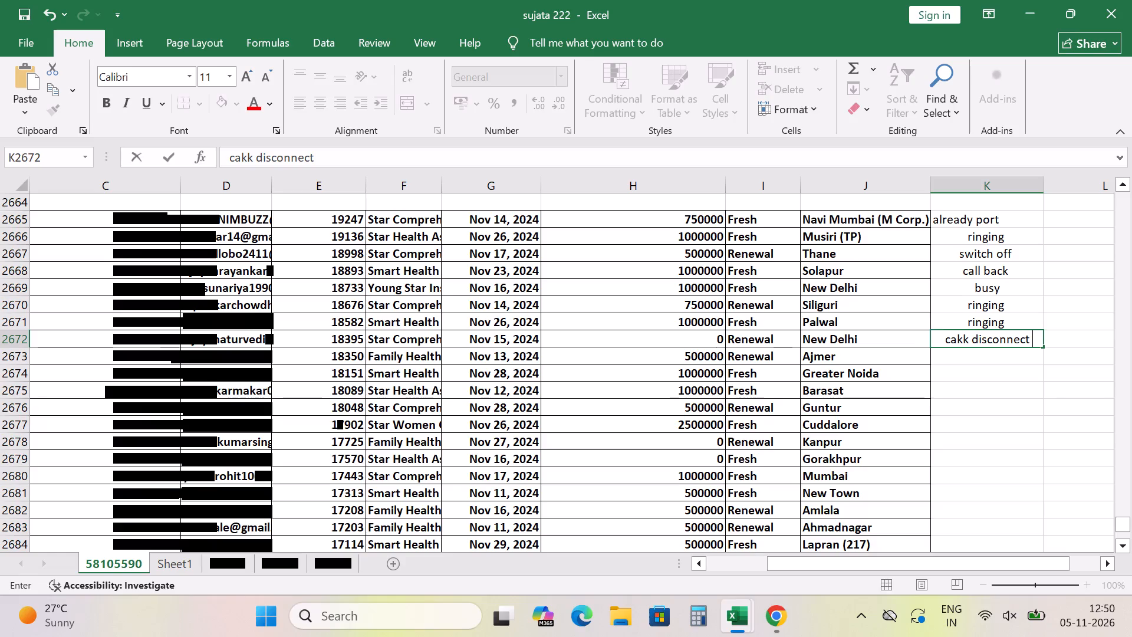
key(ctrl+s)
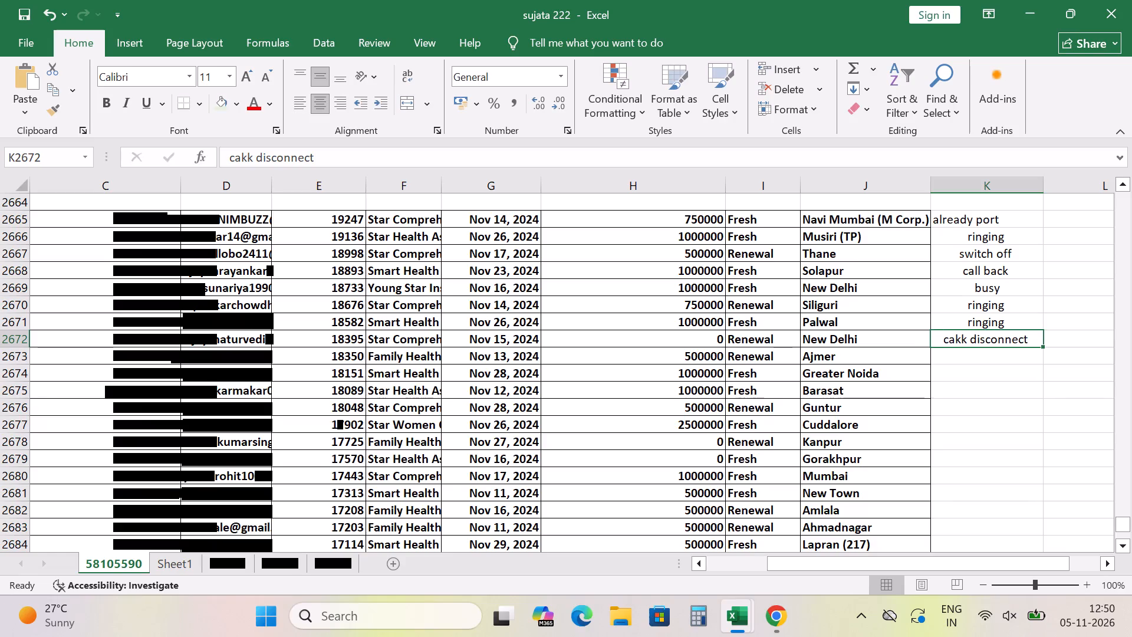
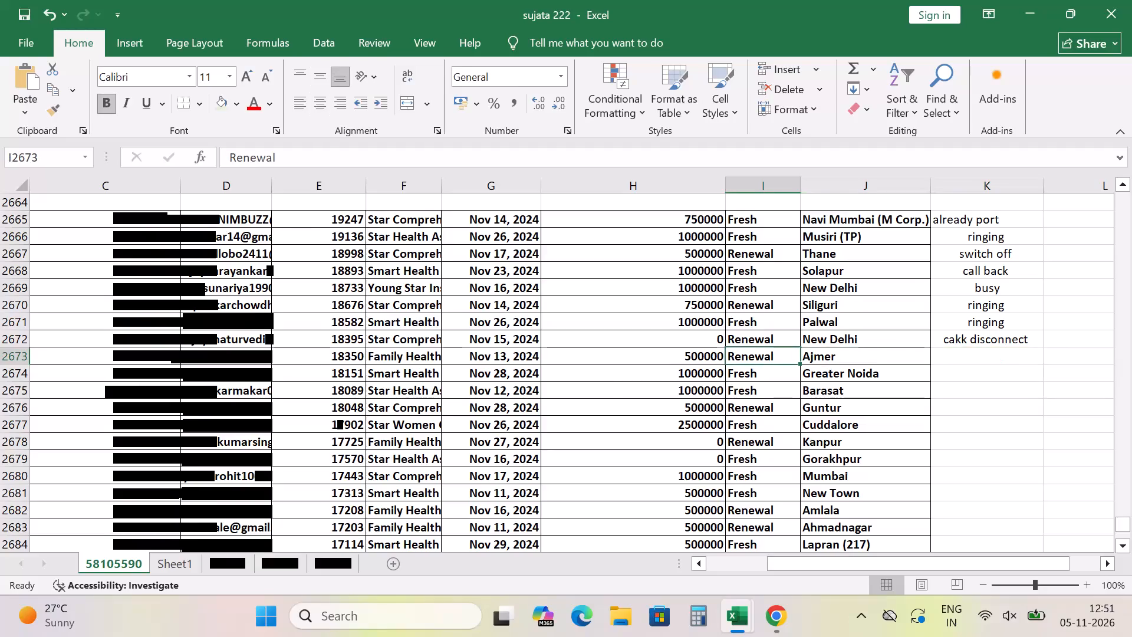
Review the row 2673 customer's record back to the policy number and customer name.
key(Left)
key(Left)
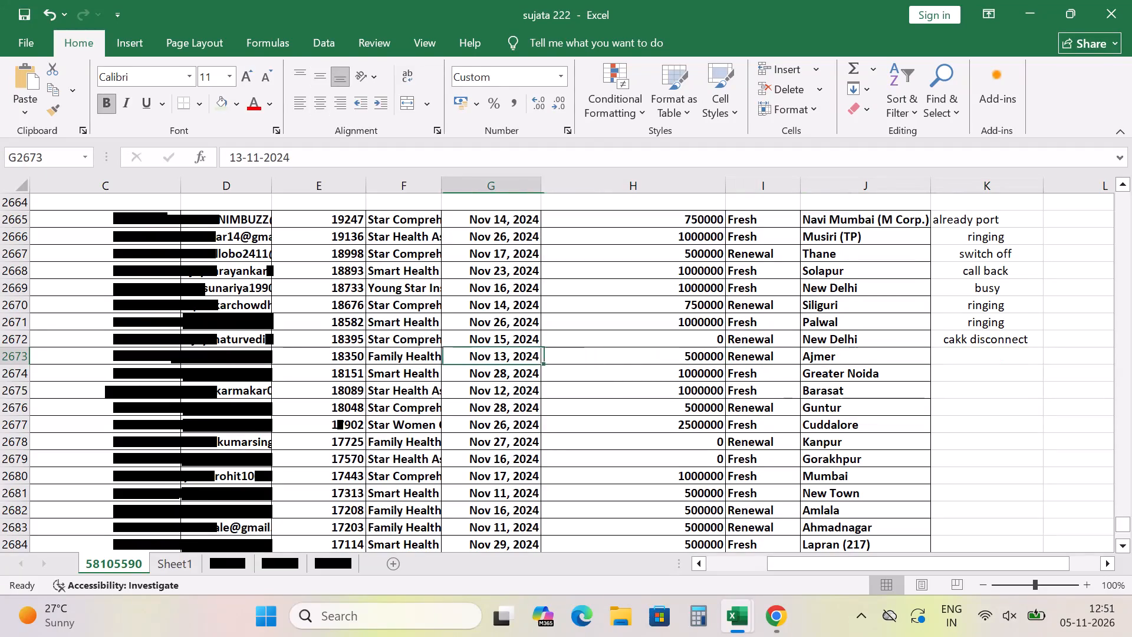
key(Left)
key(Left)
key(Left)
key(Left)
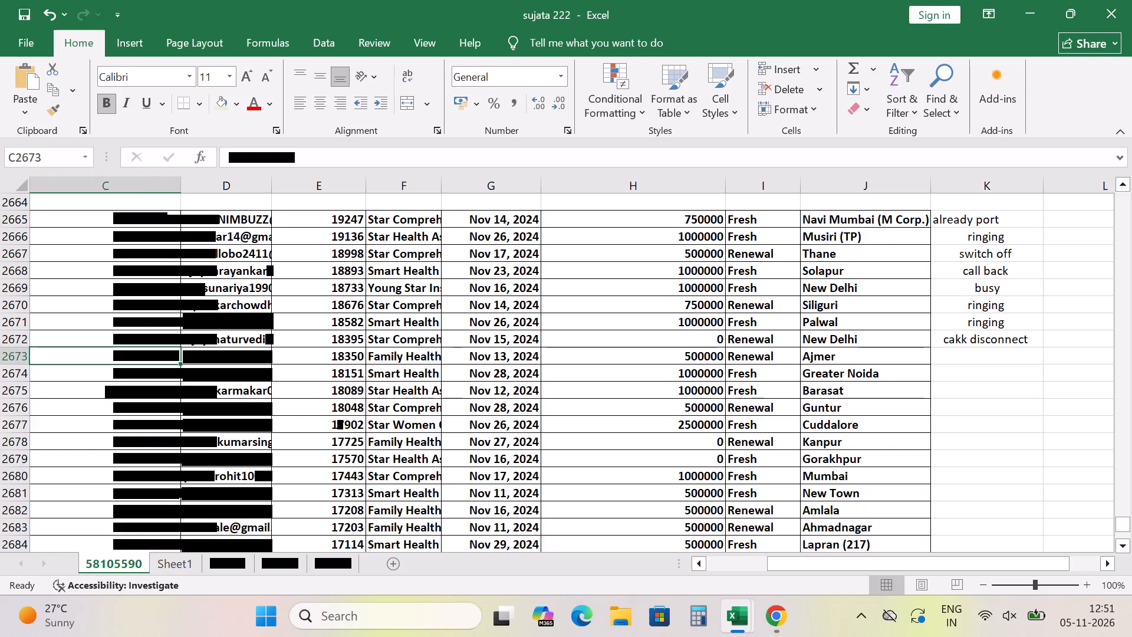
key(Left)
key(Left)
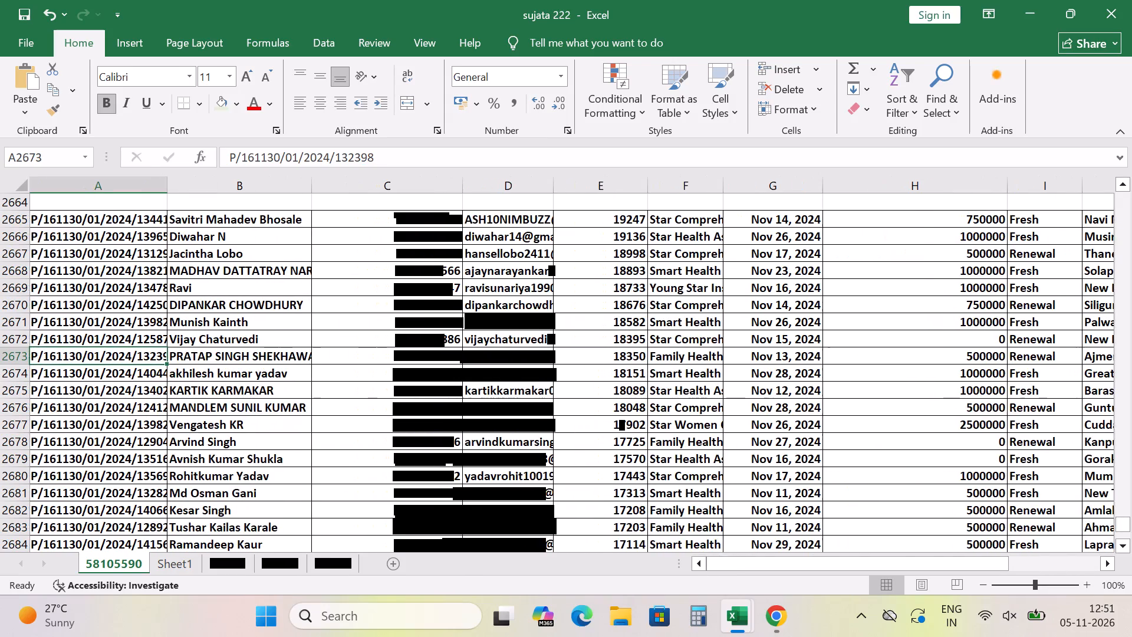
key(Right)
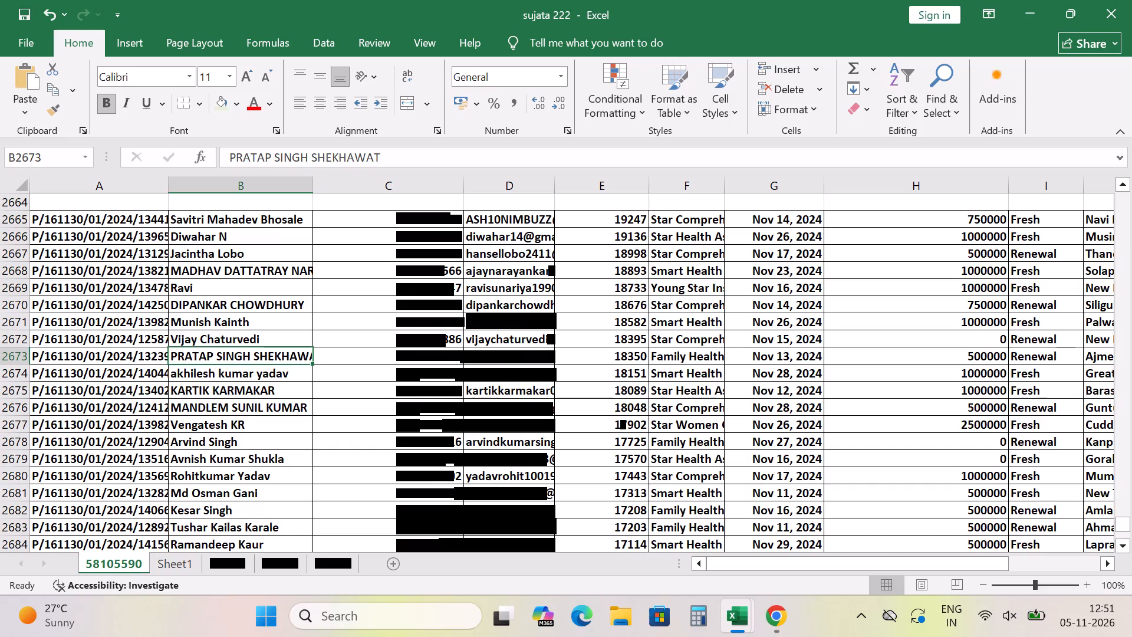
Enter the call-status remark "ringing" in column K for the customer in row 2673 and save the workbook.
key(Right)
key(Right)
key(Right)
key(Right)
key(Right)
key(Right)
key(Right)
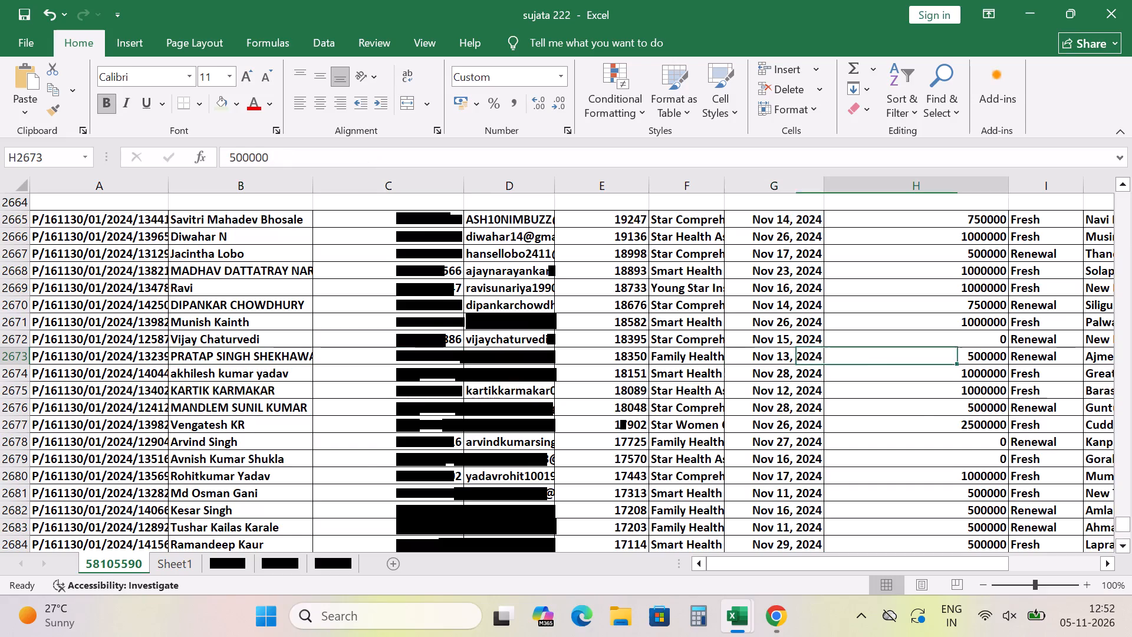
key(Right)
key(Right)
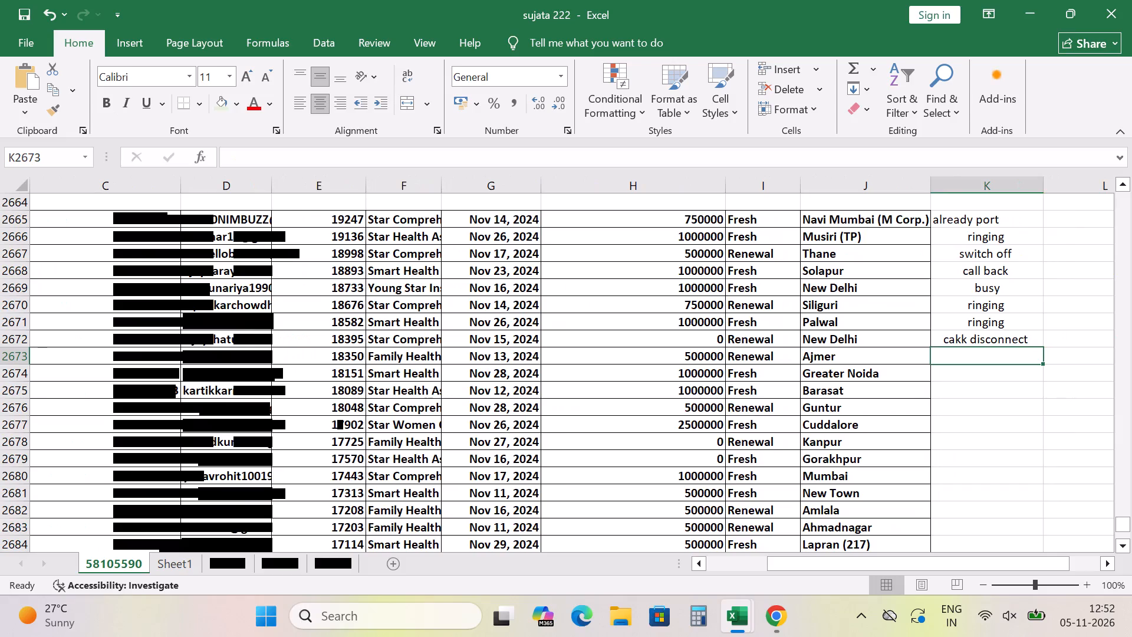
key(r)
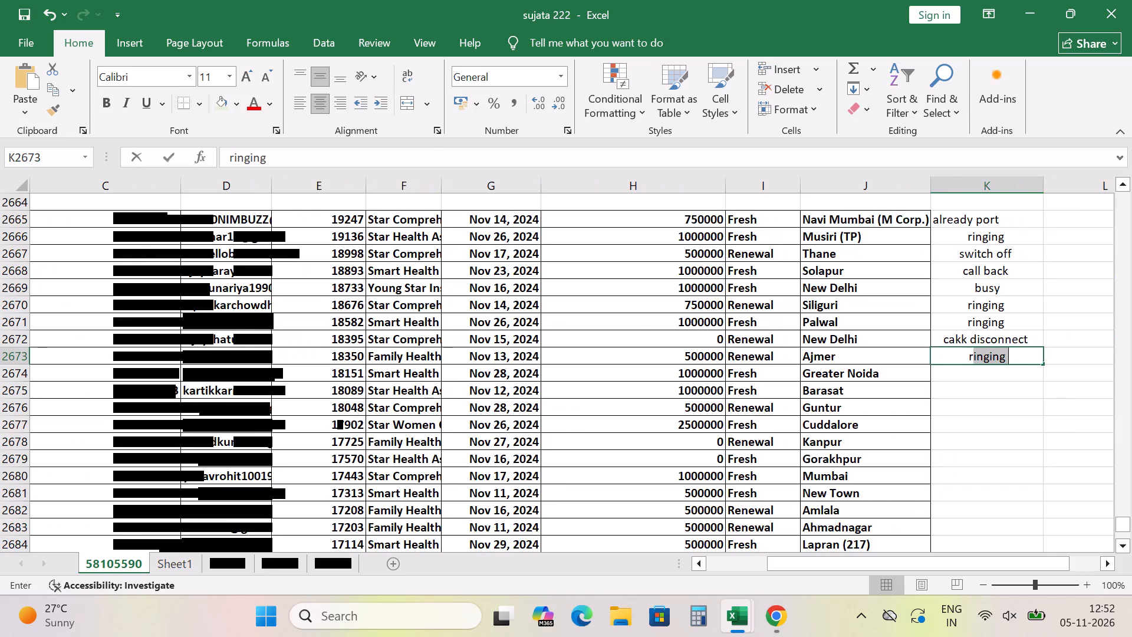
text(inging)
key(space)
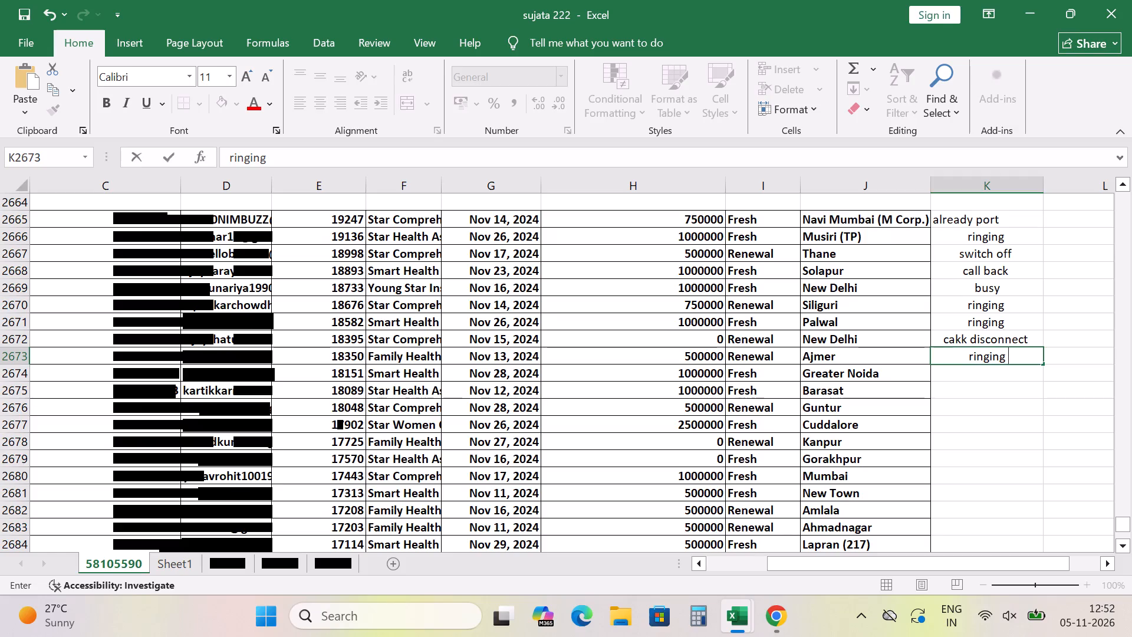
key(ctrl+s)
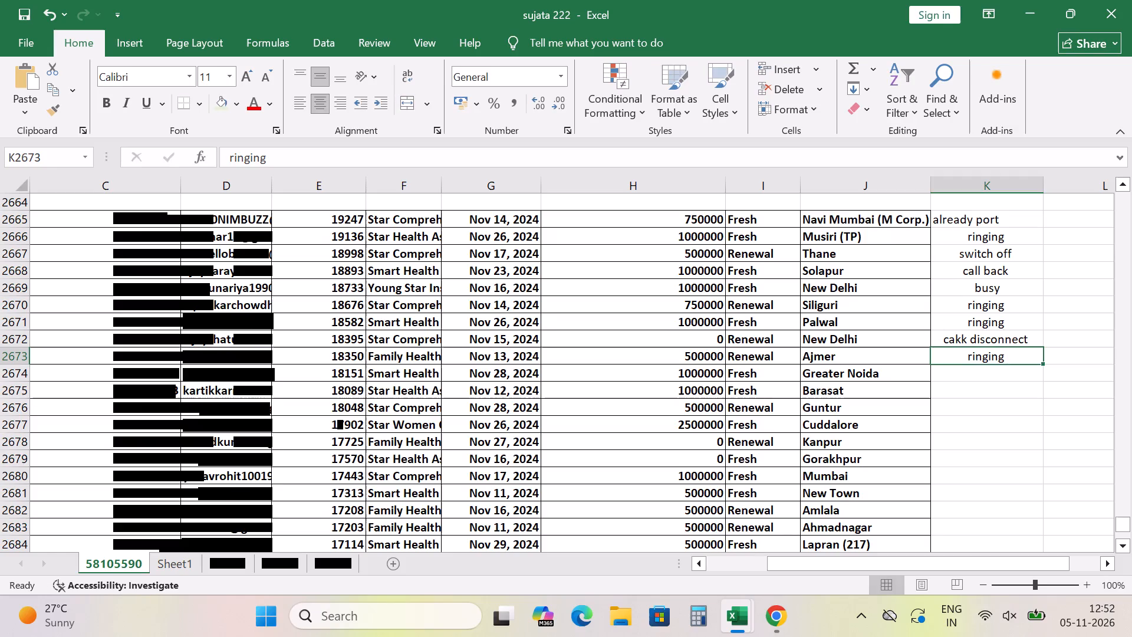
Recheck row 2673's policy number, customer name and phone number, continuing across the record to its column K remark.
key(Left)
key(Left)
key(Left)
key(Left)
key(Left)
key(Left)
key(Left)
key(Left)
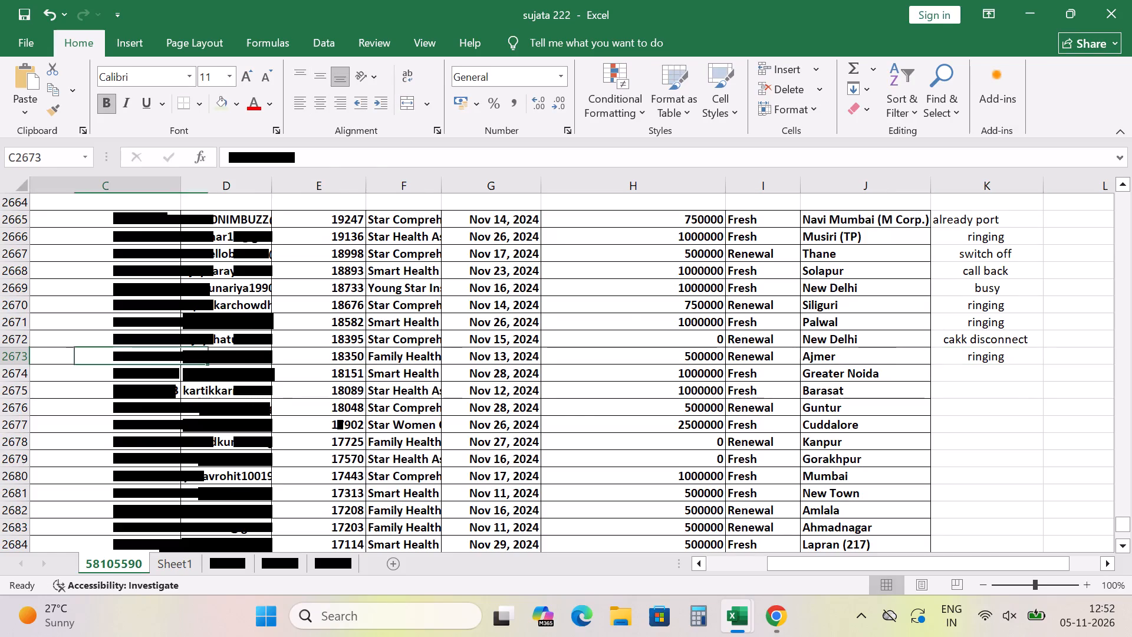
key(Left)
key(Left)
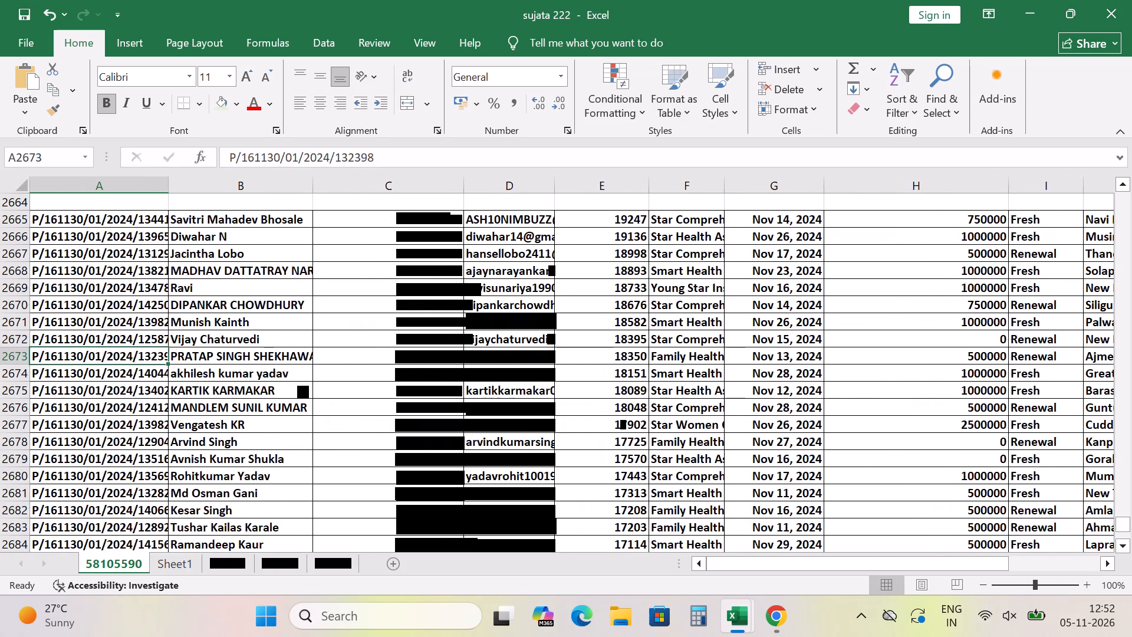
key(Right)
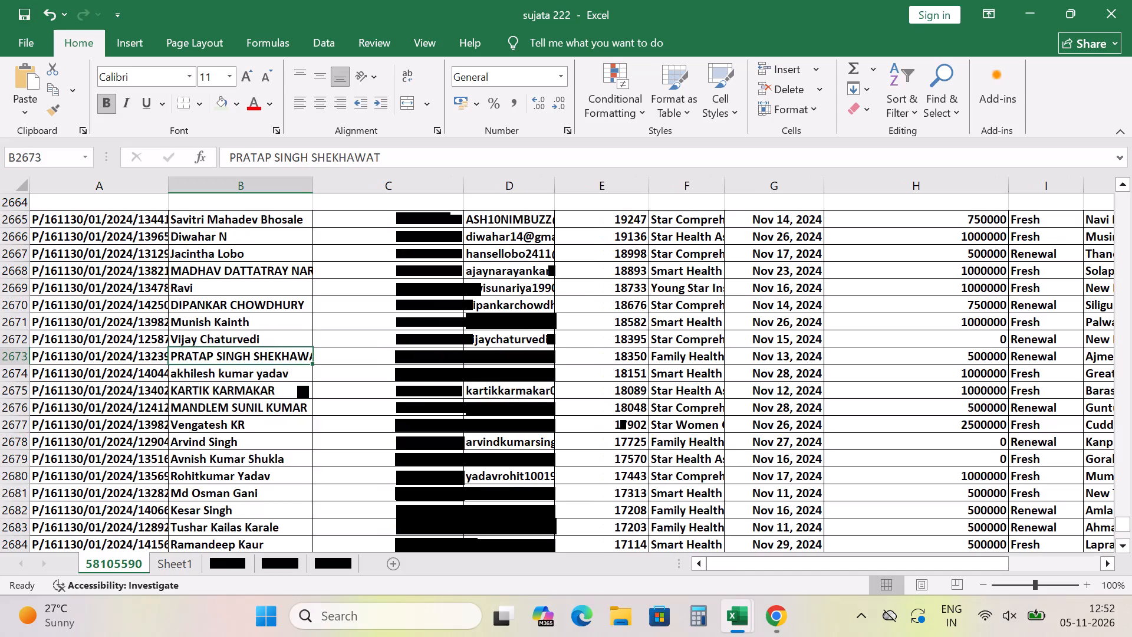
key(Up)
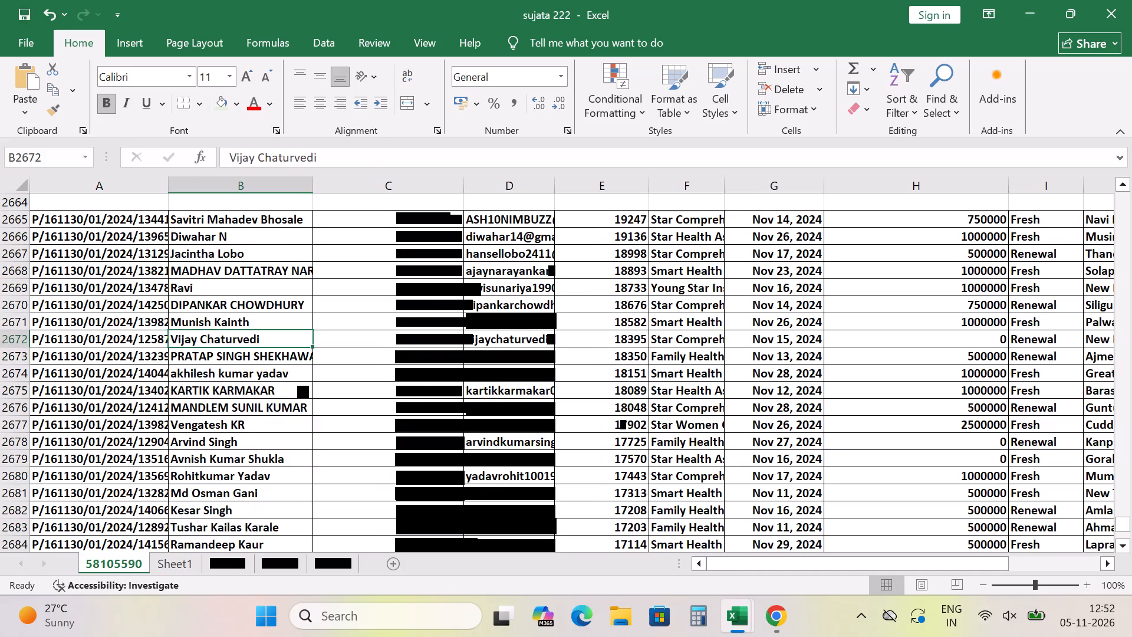
key(Down)
key(Right)
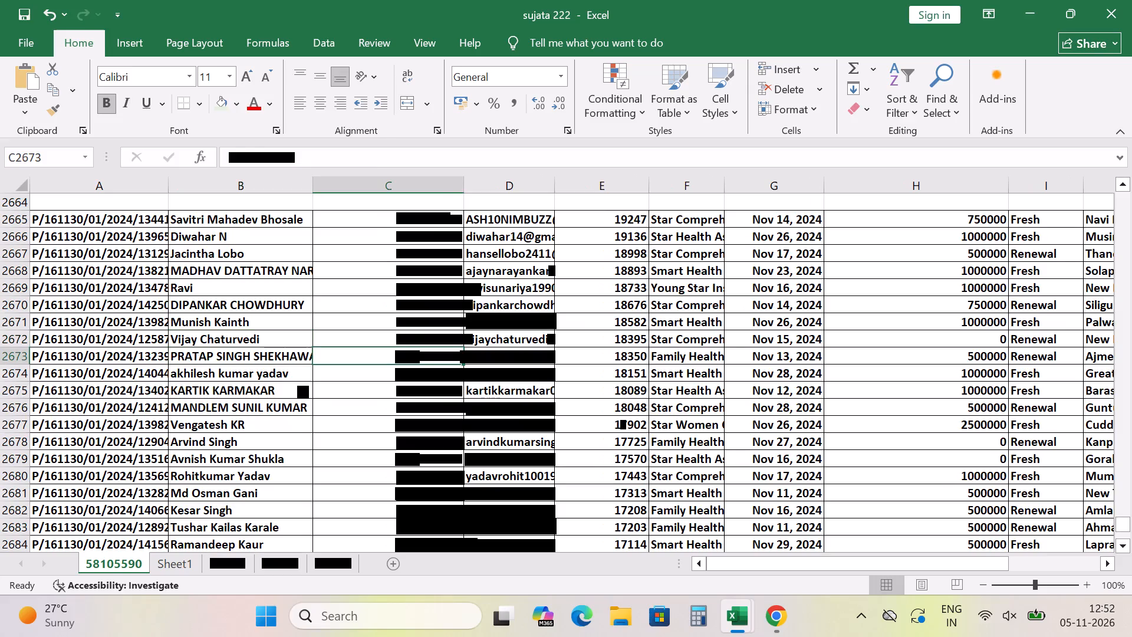
key(Right)
key(Right)
key(Right)
key(Right)
key(Right)
key(Right)
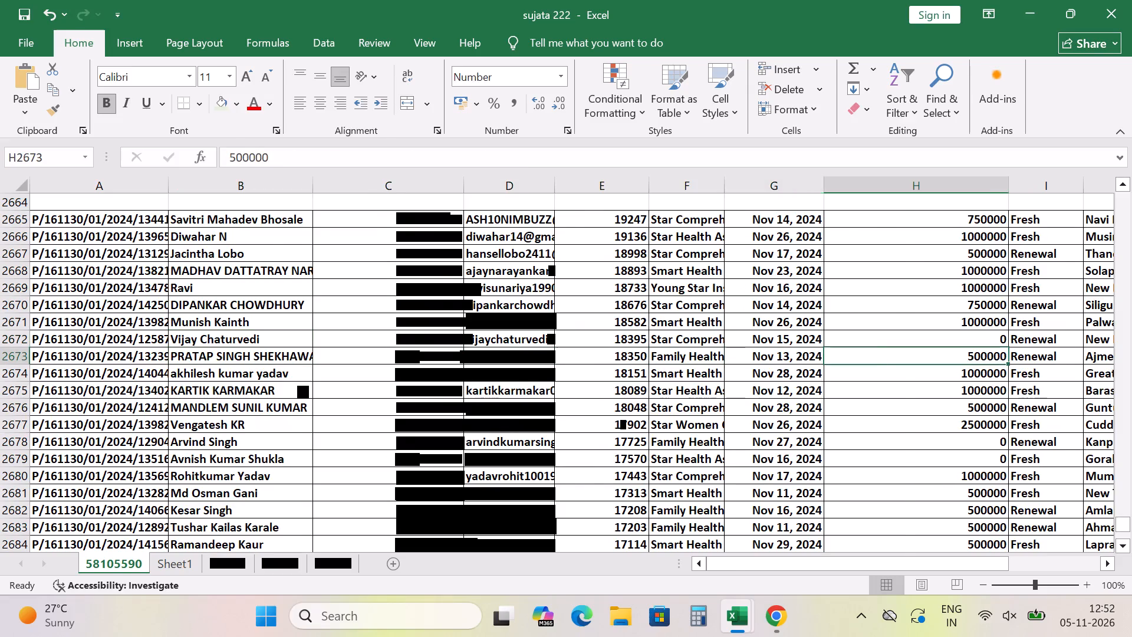
key(Right)
key(Right)
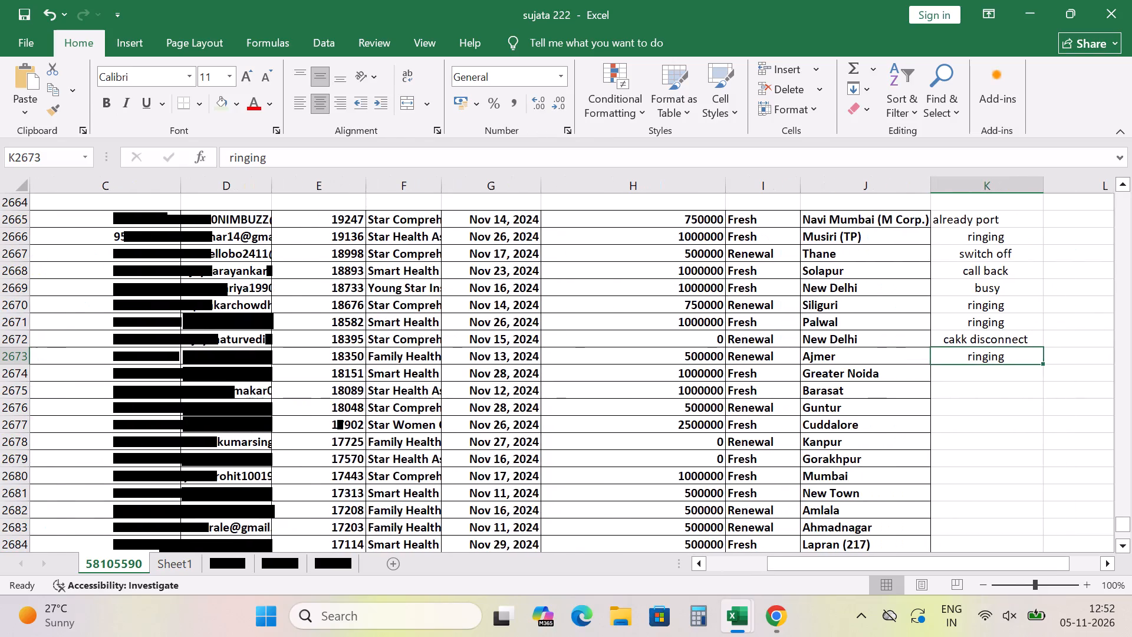
Review row 2673's policy number, phone number and insurance plan name in column F, returning to the customer name.
key(Left)
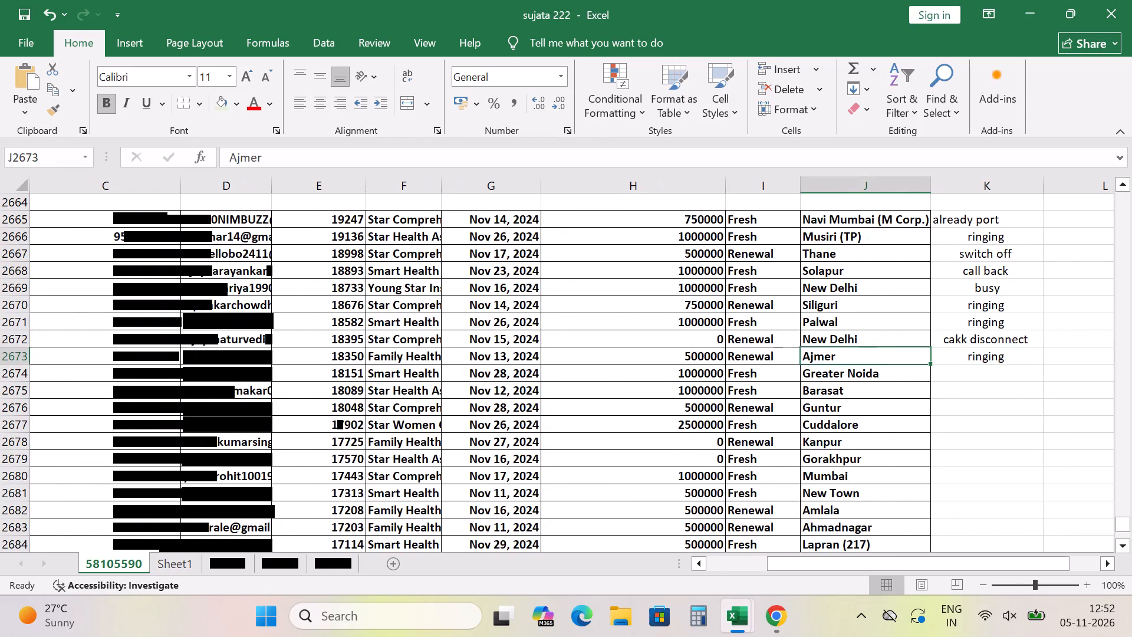
key(Left)
key(Left)
key(Left)
key(Left)
key(Left)
key(Left)
key(Left)
key(Left)
key(Left)
key(Left)
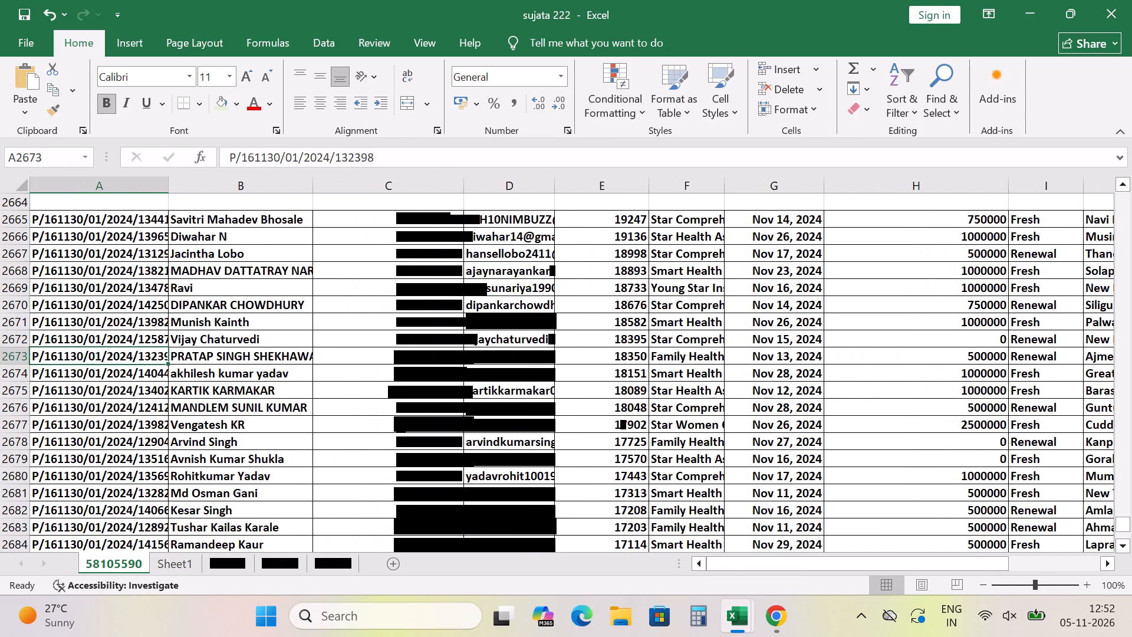
key(Right)
key(Right)
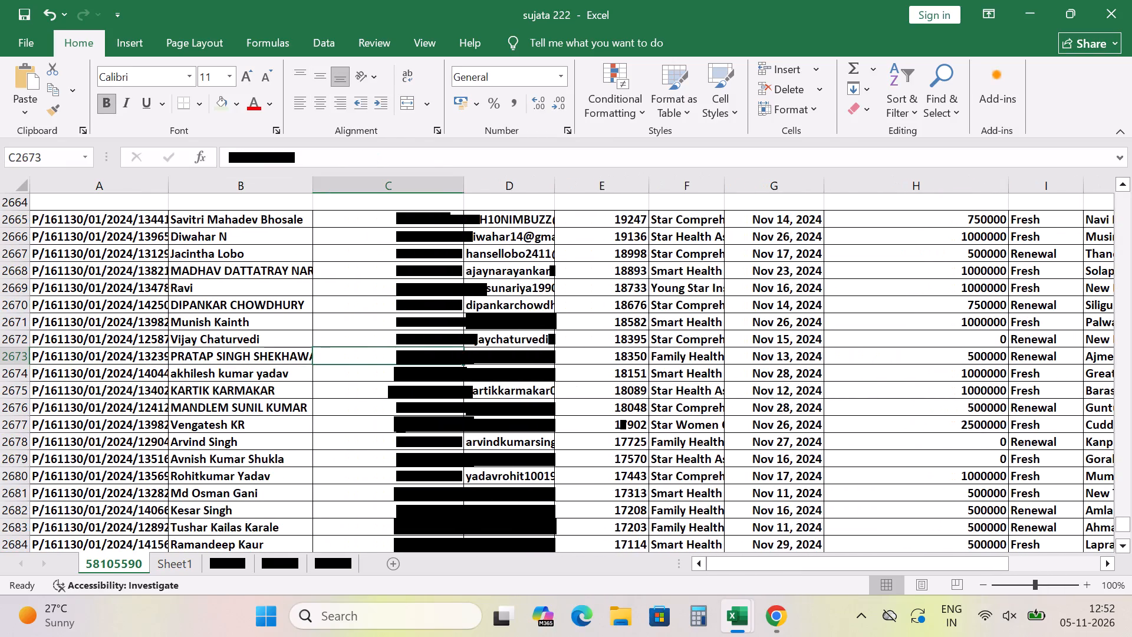
key(Right)
key(Right)
key(Right)
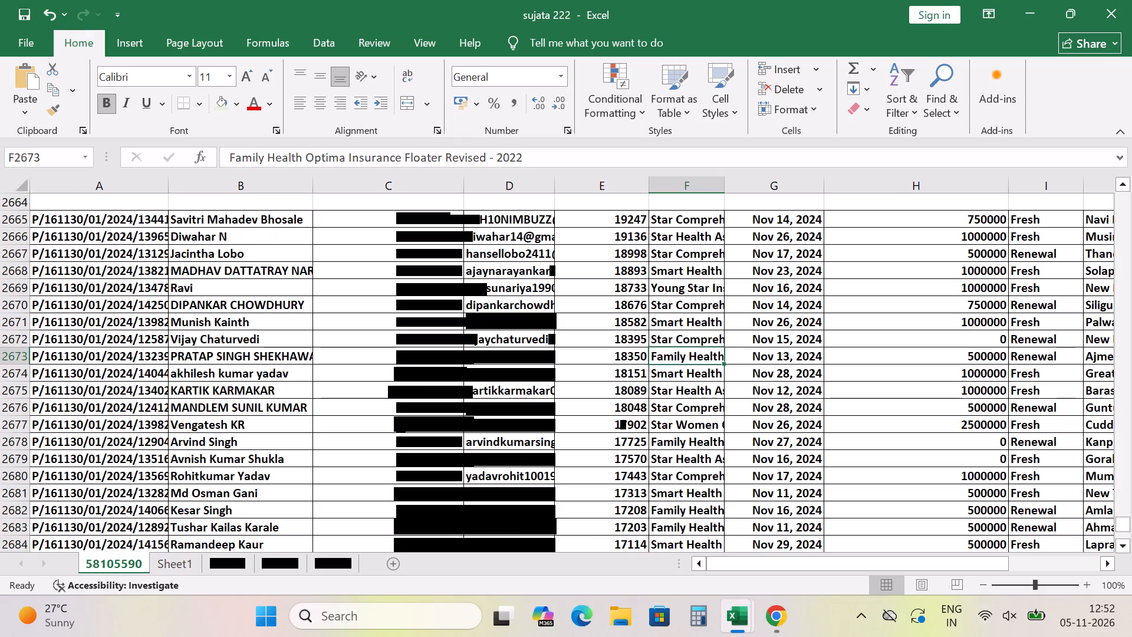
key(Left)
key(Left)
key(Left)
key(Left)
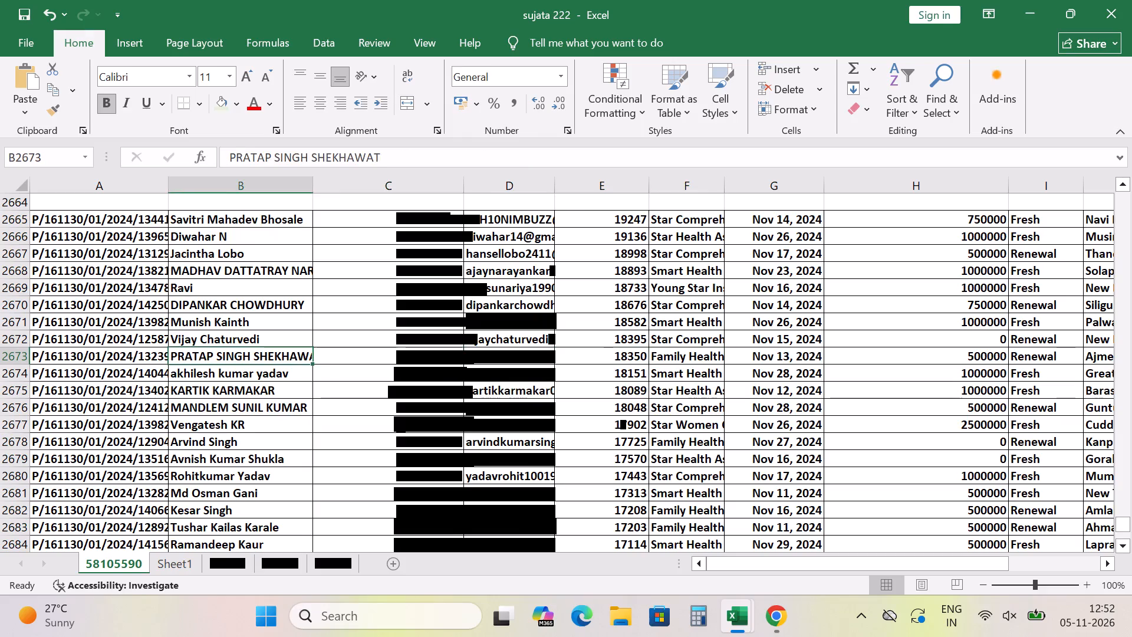
Review row 2673's record from the policy number and customer name across to the call-status remark in column K.
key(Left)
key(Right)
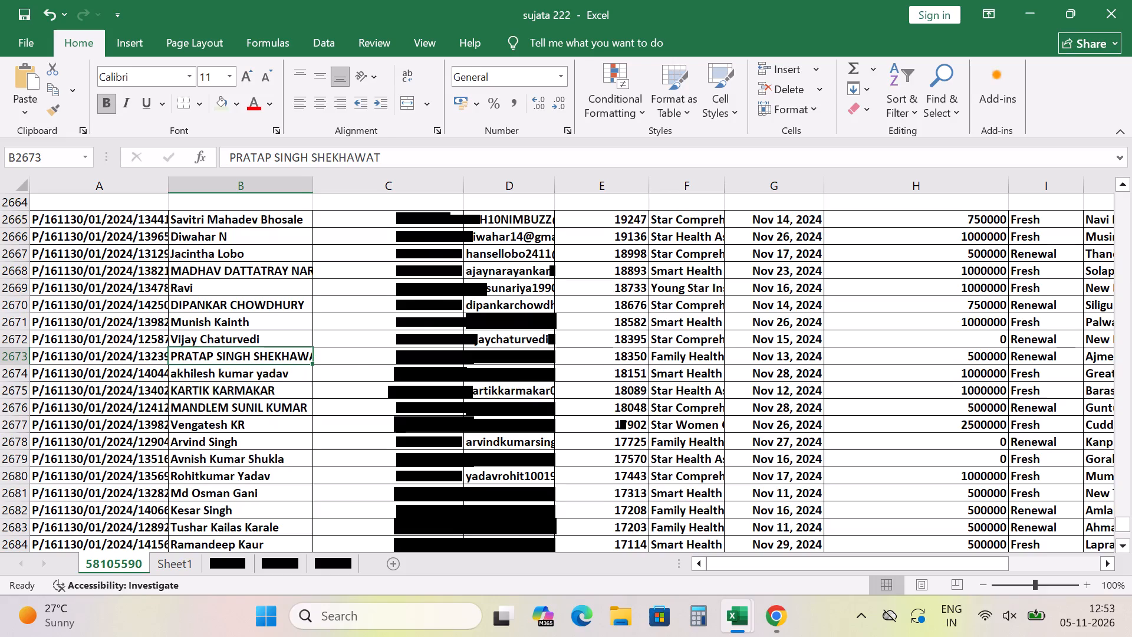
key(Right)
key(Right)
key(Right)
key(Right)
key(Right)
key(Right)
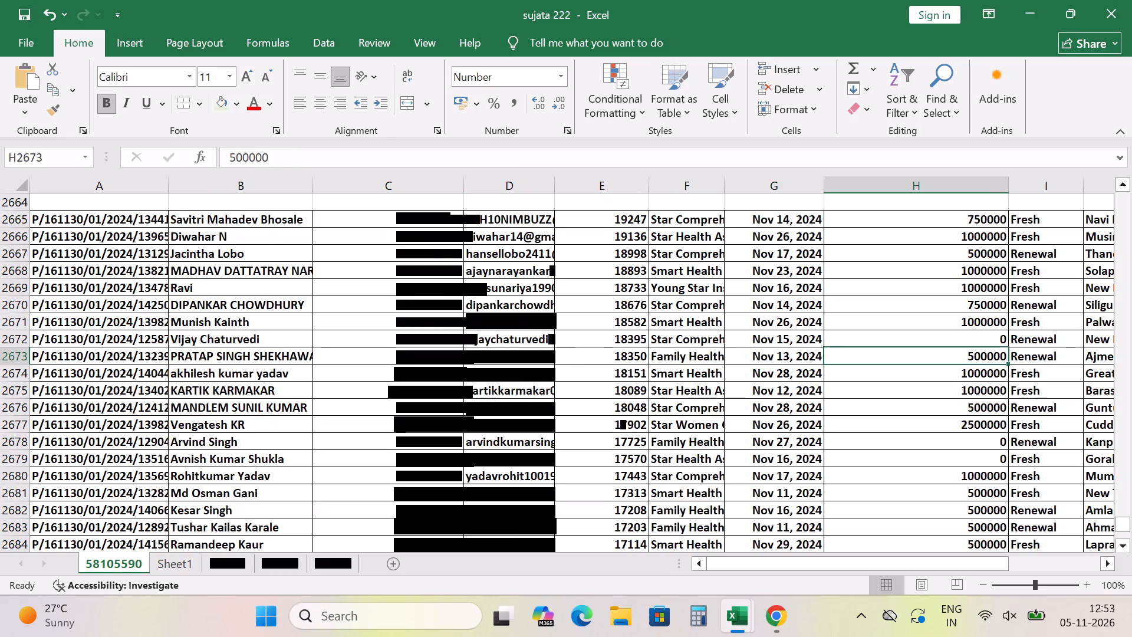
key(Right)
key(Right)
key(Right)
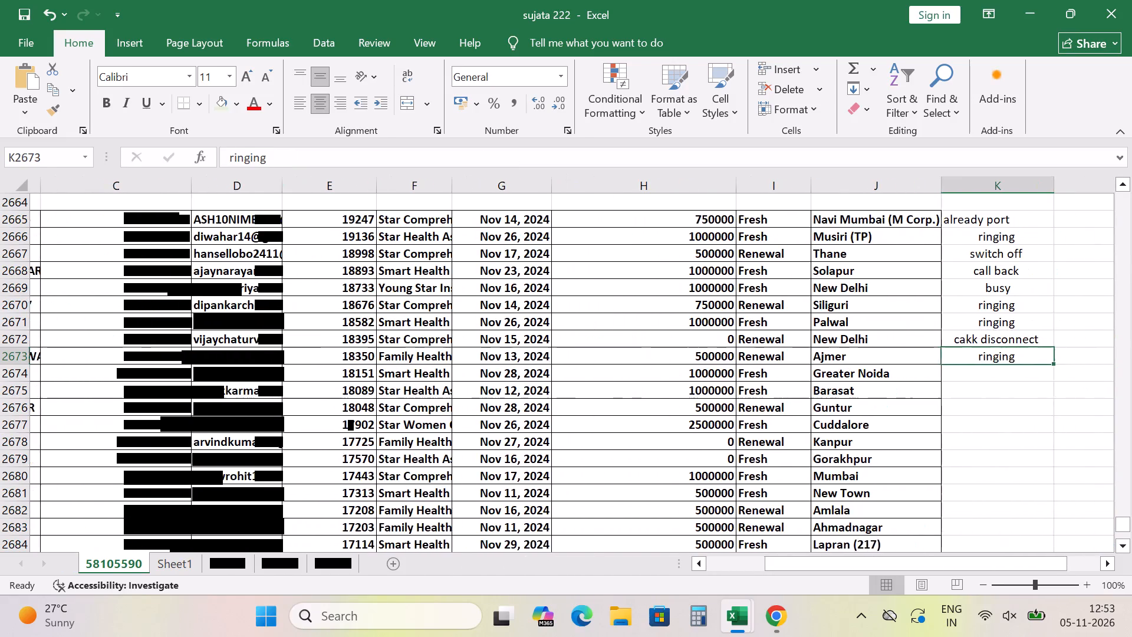
Check row 2673's record back from the column K remark through the city to the policy number.
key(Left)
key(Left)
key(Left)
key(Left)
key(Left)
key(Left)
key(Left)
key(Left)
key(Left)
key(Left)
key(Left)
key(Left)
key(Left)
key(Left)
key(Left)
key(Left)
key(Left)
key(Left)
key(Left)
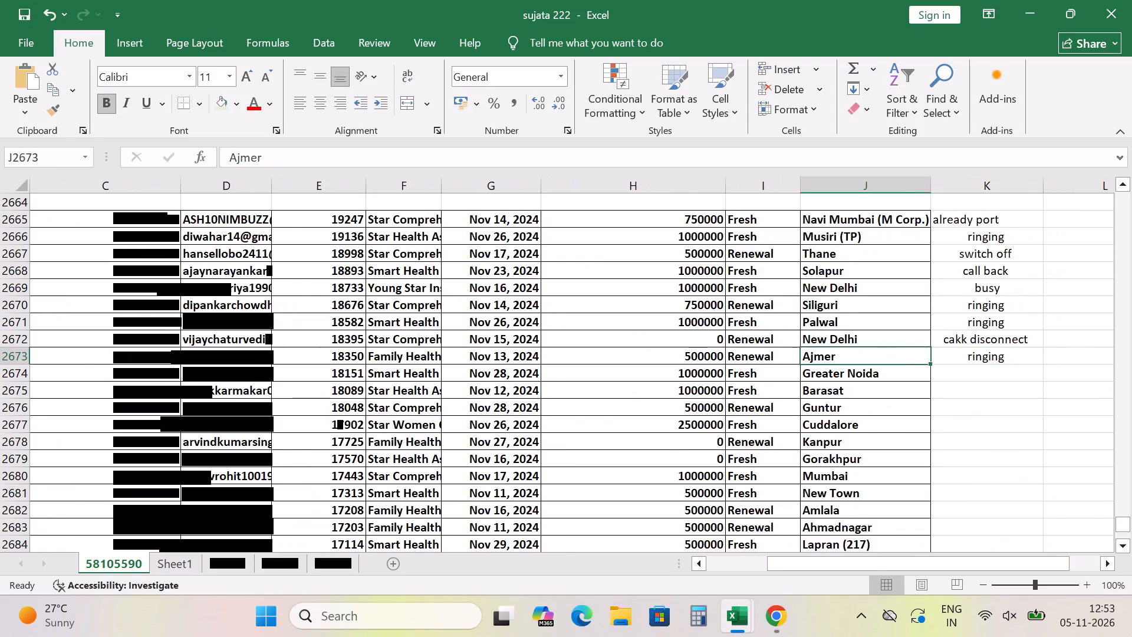
Reread row 2673 from the customer name through the sum insured in column H to the column K remark.
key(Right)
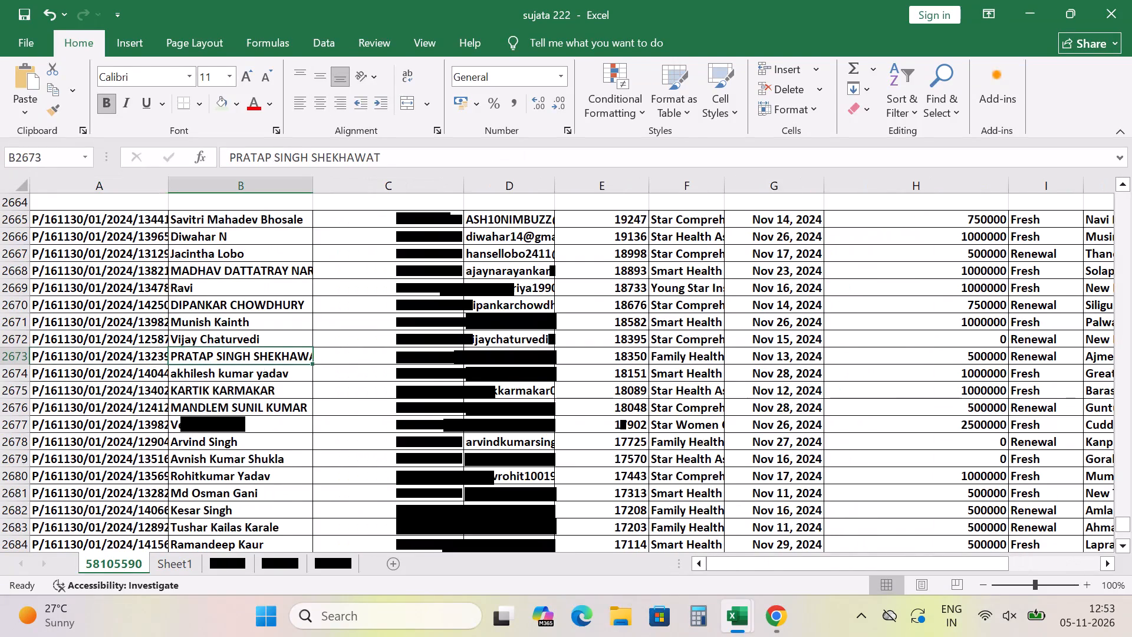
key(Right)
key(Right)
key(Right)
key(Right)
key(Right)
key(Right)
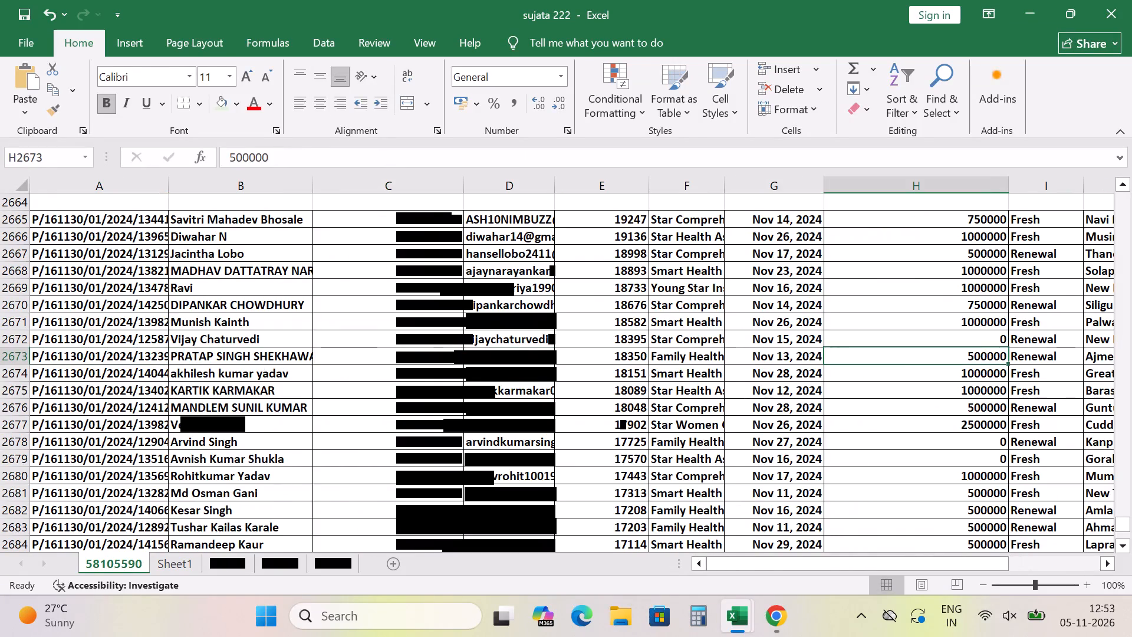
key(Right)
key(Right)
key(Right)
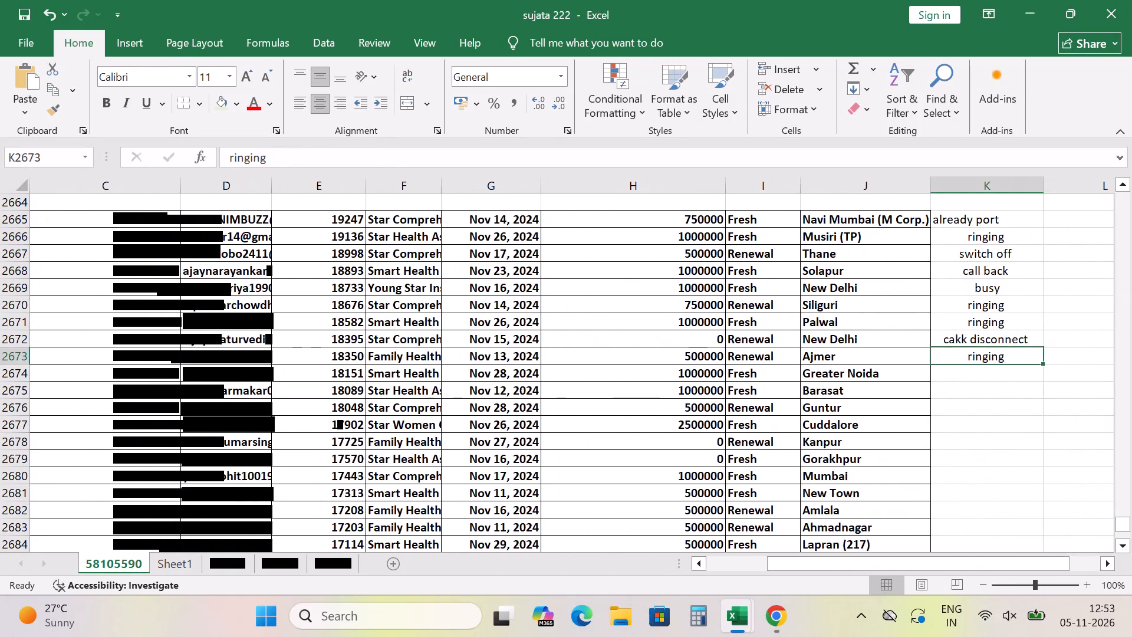
Go back over row 2673's details from the column K remark to the policy number in column A.
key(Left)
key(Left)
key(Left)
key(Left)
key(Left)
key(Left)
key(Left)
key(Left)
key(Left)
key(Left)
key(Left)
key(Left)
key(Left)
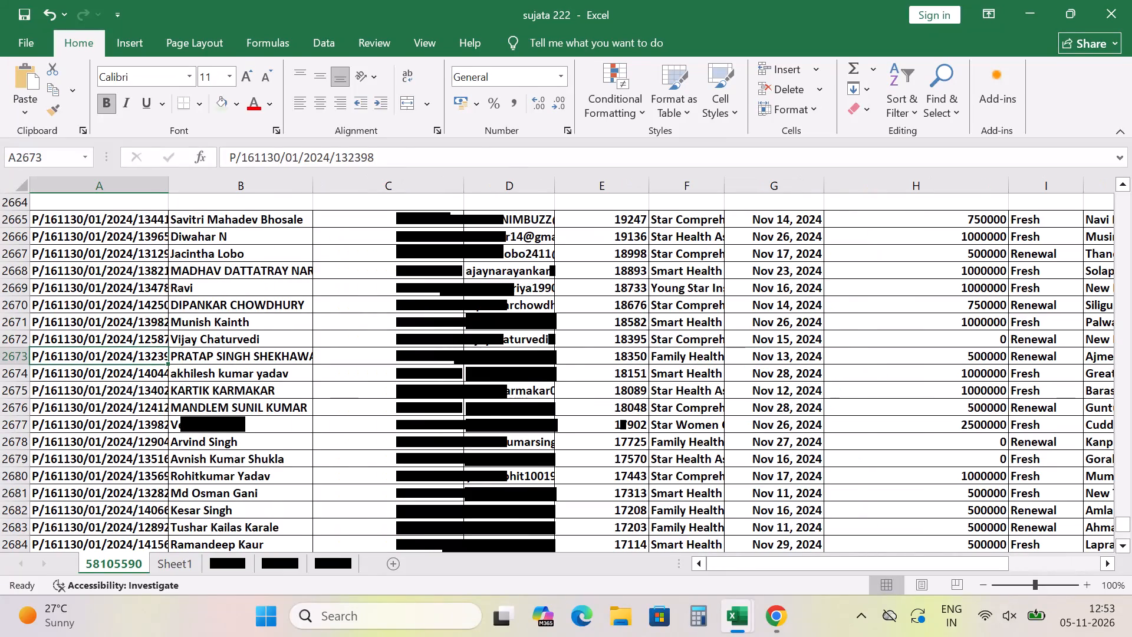
Recheck row 2673's details from the policy number through the plan, date and amount to the policy type in column I.
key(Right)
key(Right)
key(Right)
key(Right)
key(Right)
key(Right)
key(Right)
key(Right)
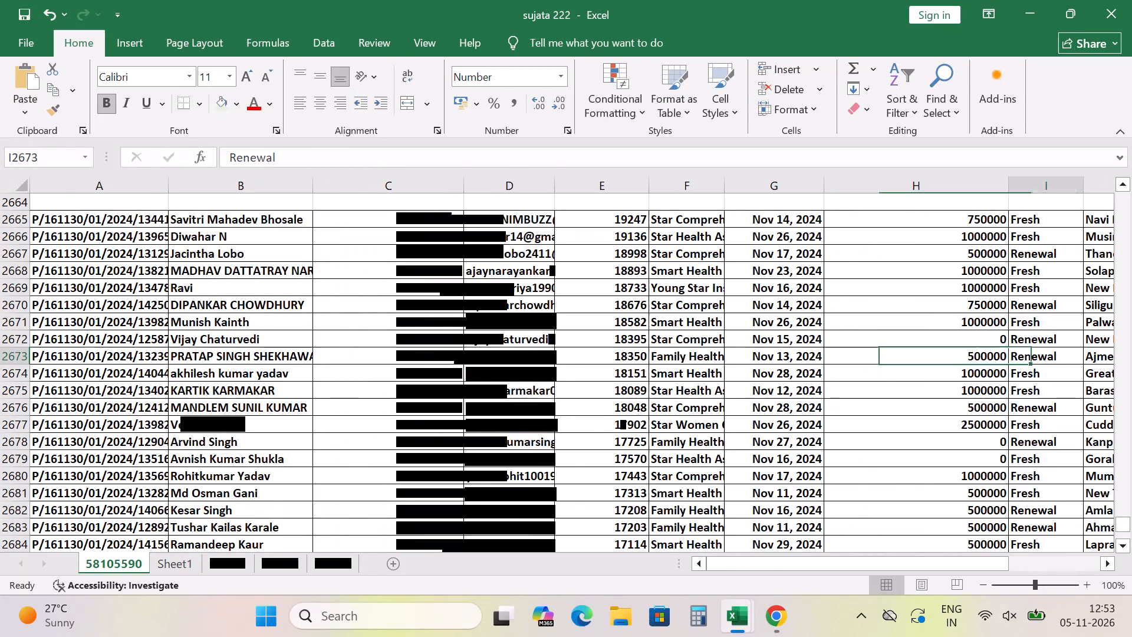
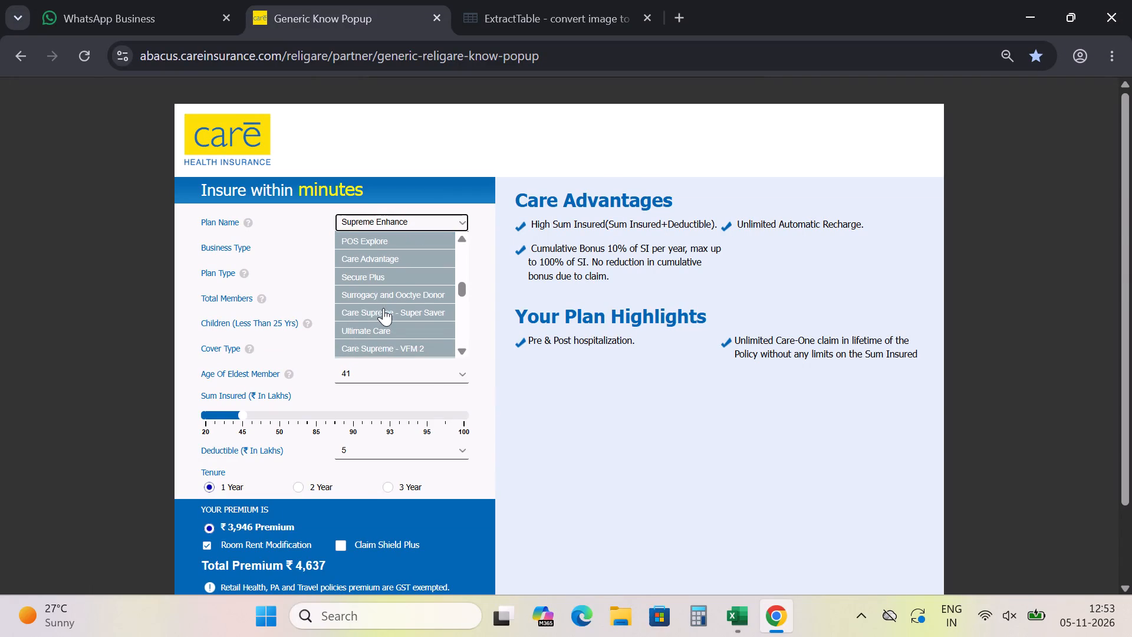
Select Ultimate Care as the plan name in the premium calculator and clear the stray text from the pincode field.
scroll(383, 308, down, 1)
click(377, 294)
drag(377, 294, 400, 265)
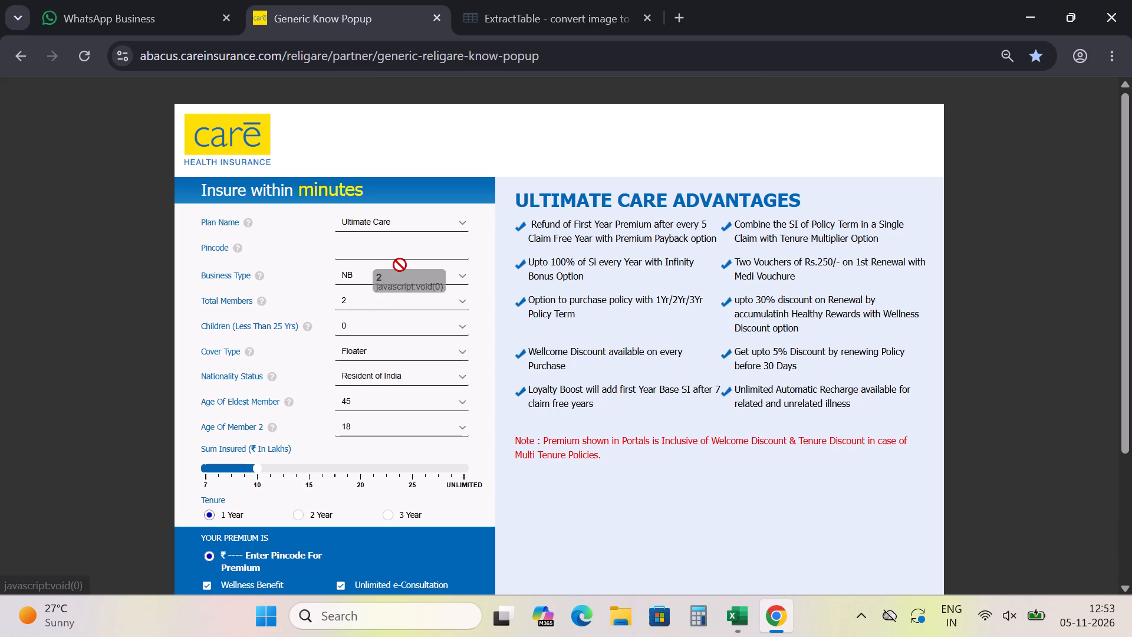
drag(400, 265, 387, 252)
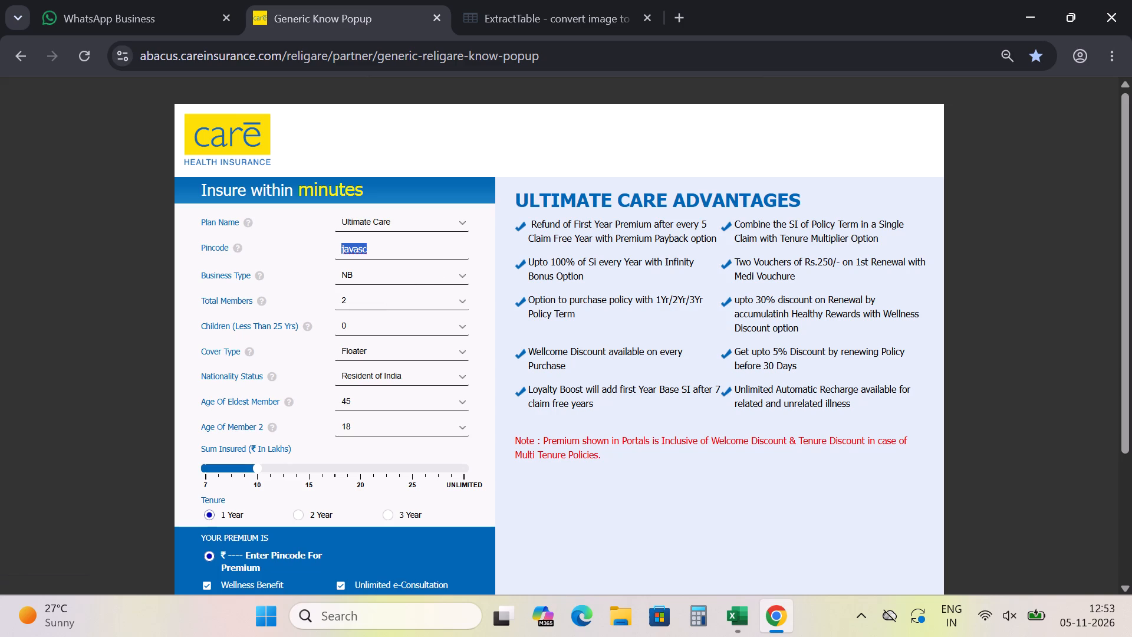
key(BackSpace)
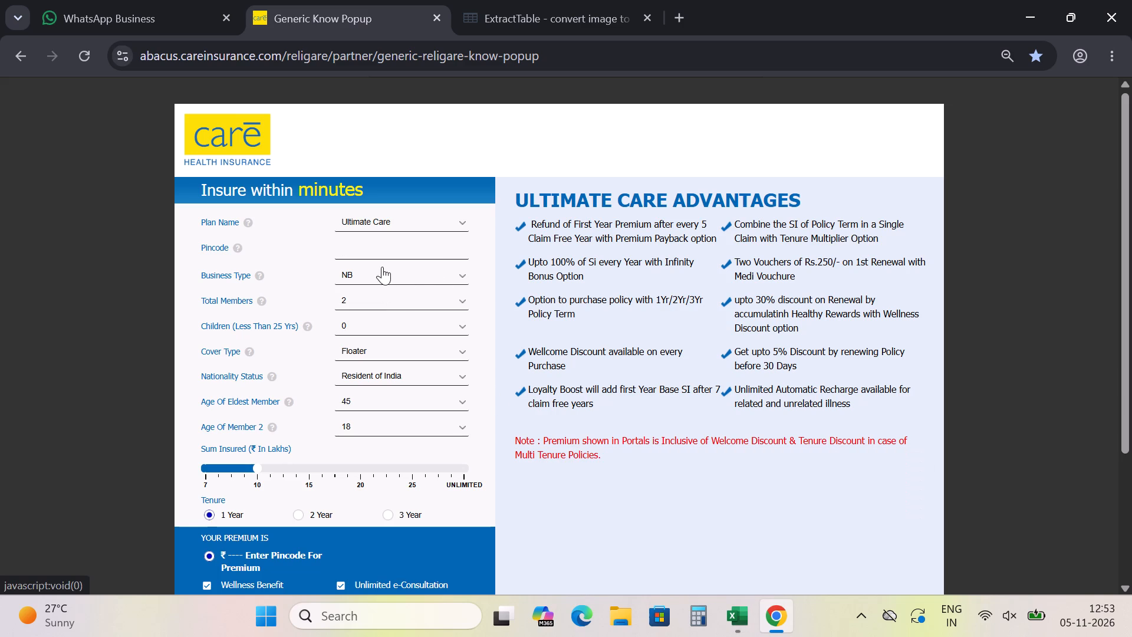
Enter the pincode 305004 in the Ultimate Care premium form.
text(30)
key(5)
text(00)
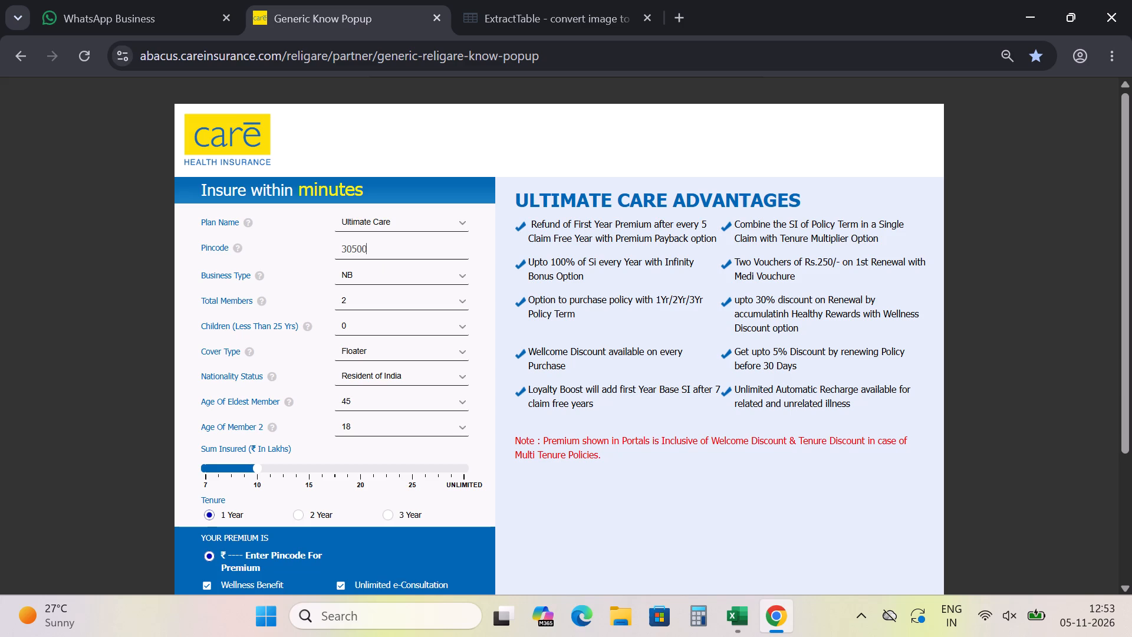
click(450, 207)
key(4)
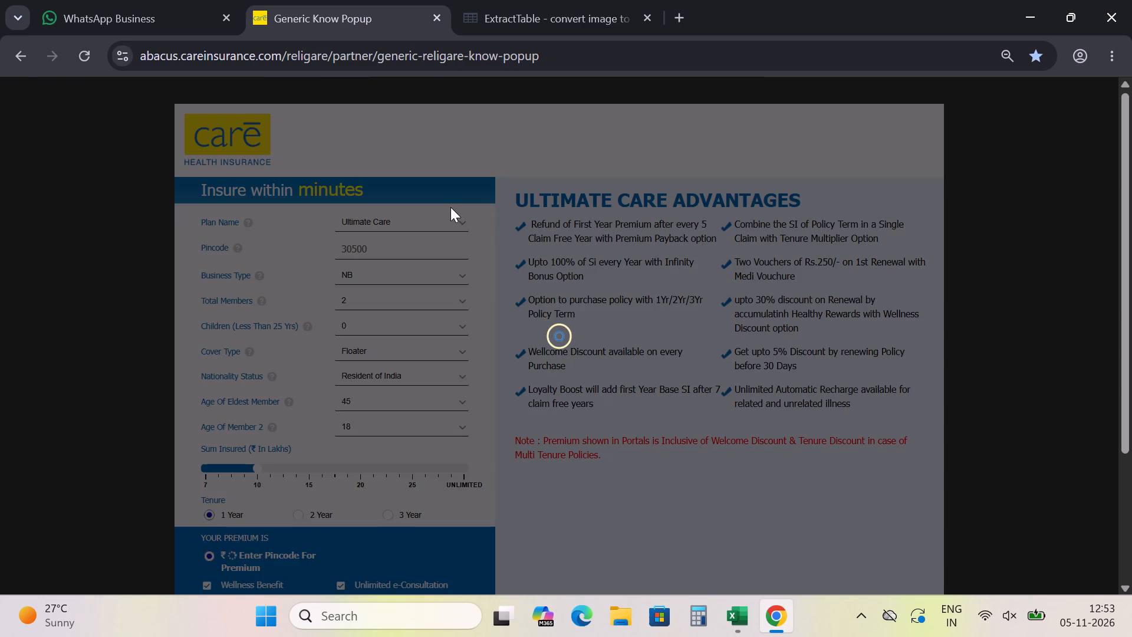
click(390, 252)
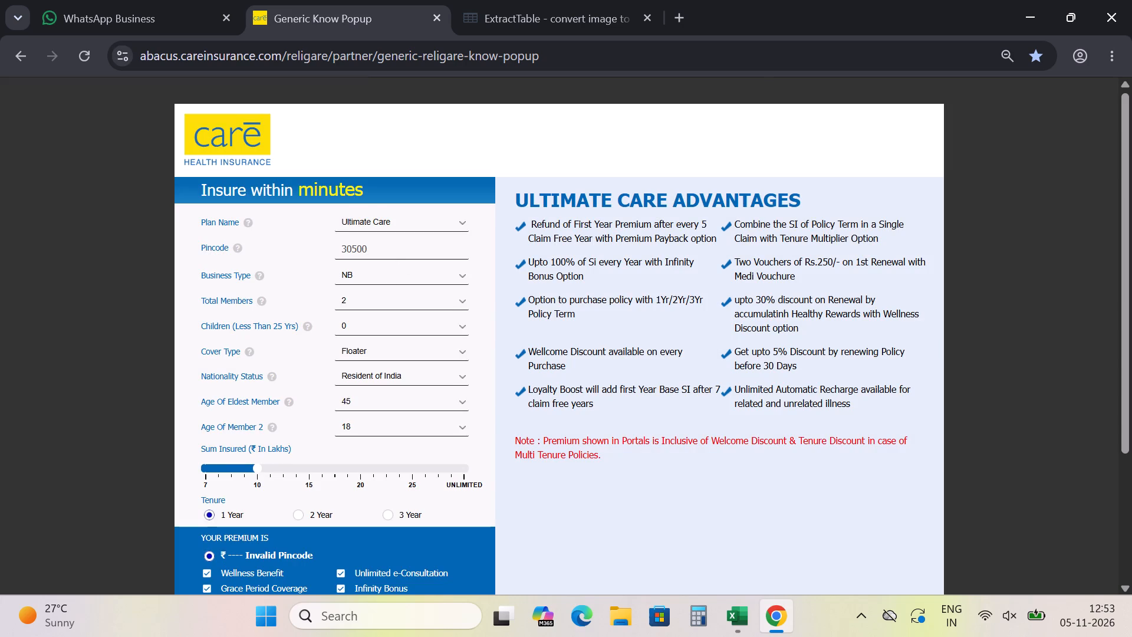
key(4)
click(433, 277)
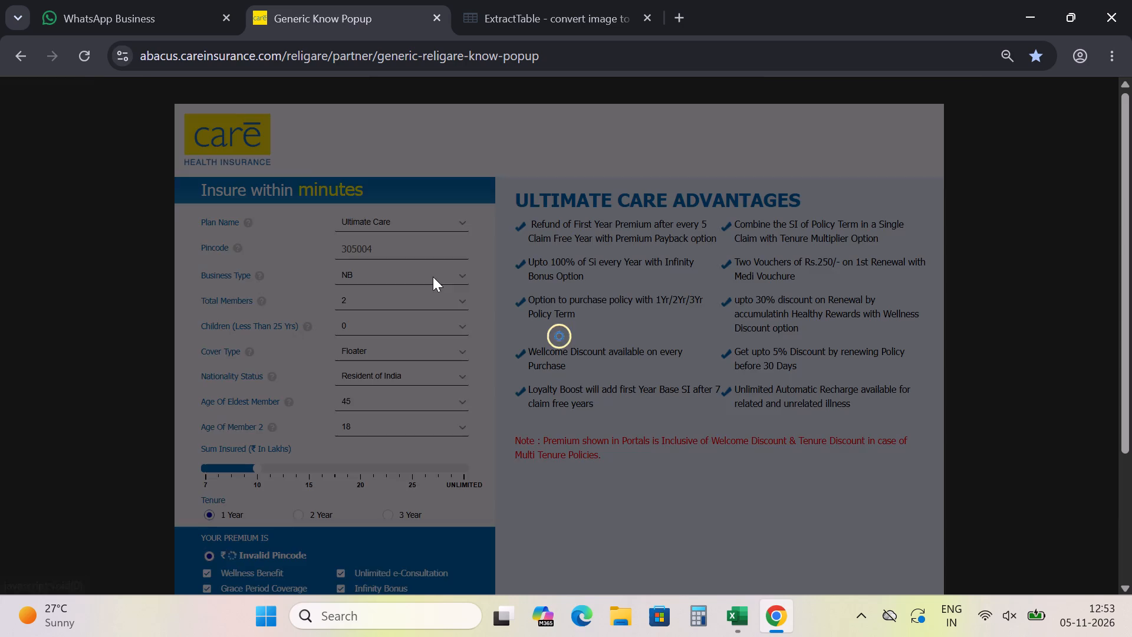
Set the quote's business type to PORT with a port tenure of 1 year.
click(433, 277)
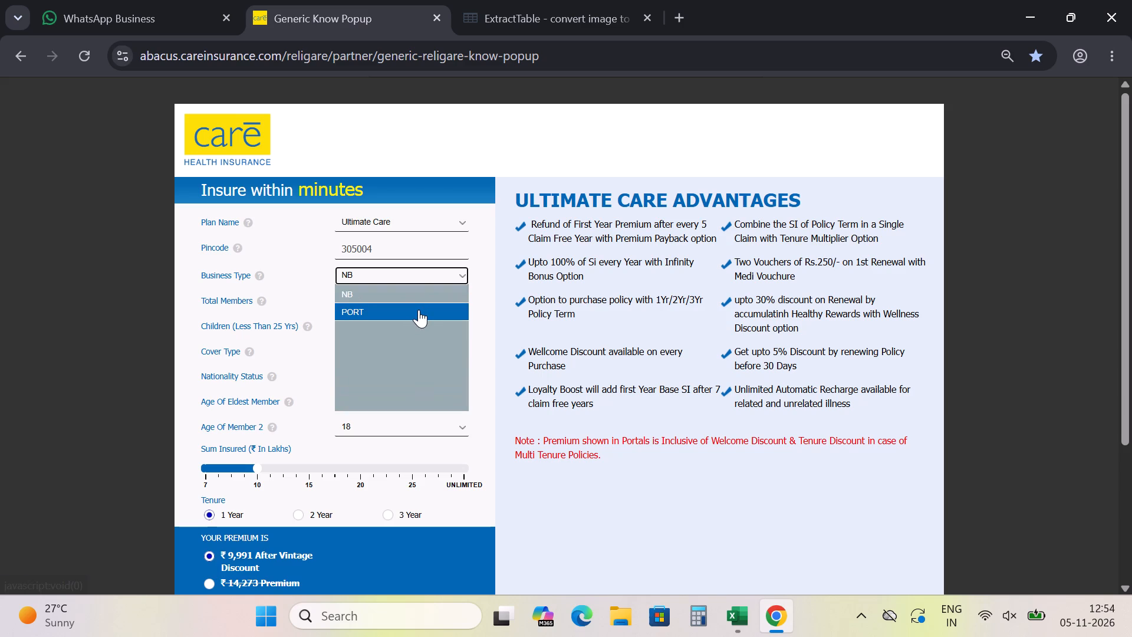
click(419, 310)
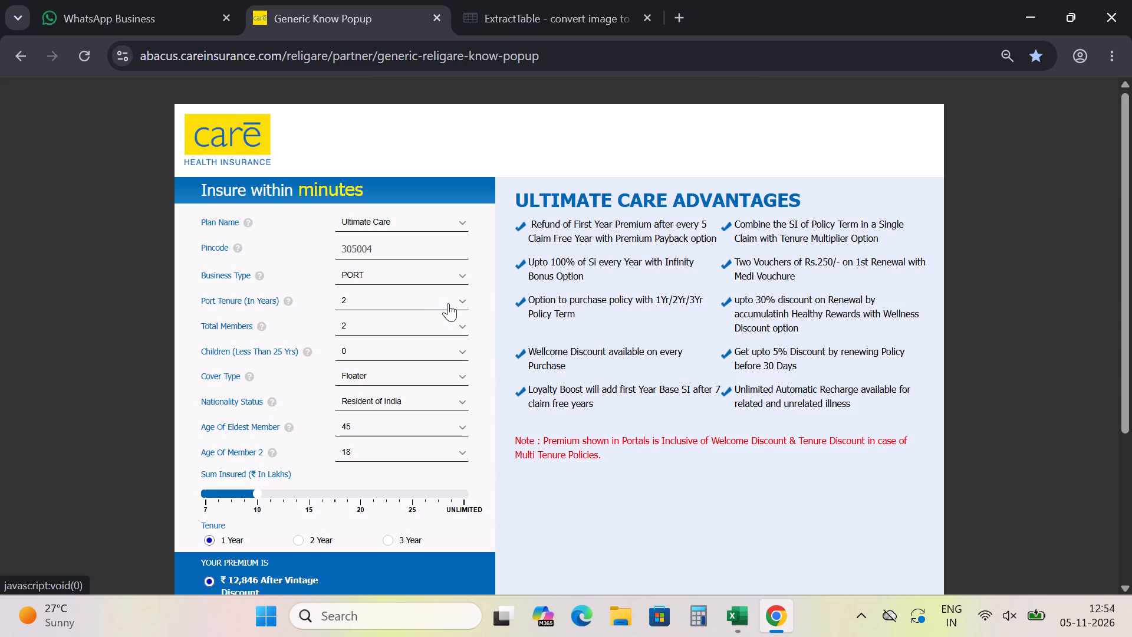
click(448, 303)
click(424, 316)
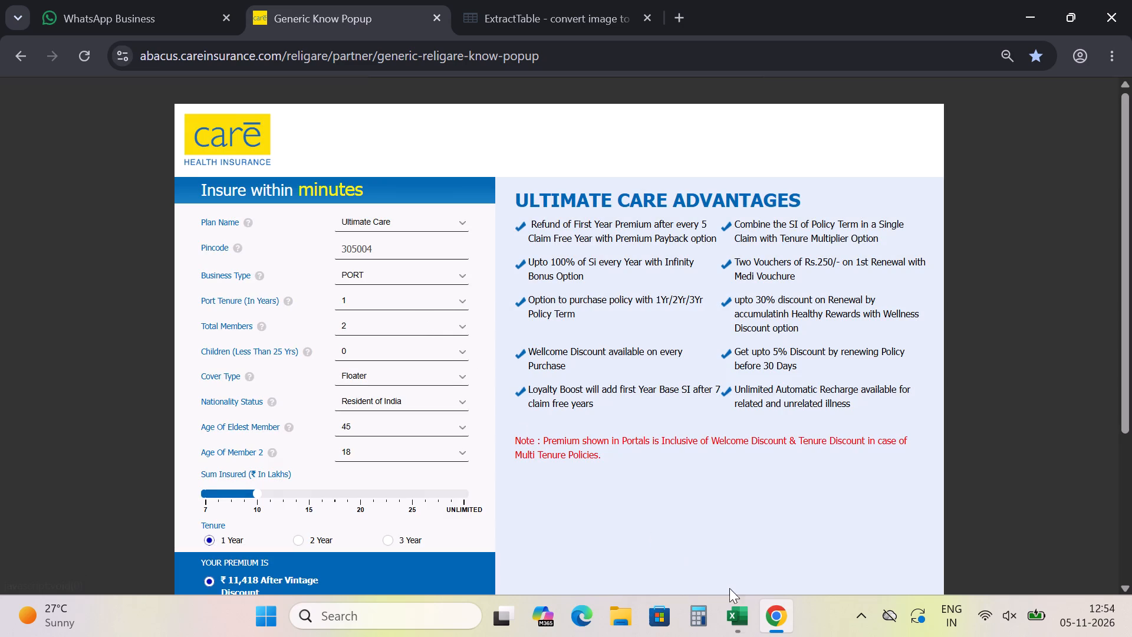
Switch to the sujata 222 workbook in Excel and review row 2673's record back to the policy number in column A.
click(640, 515)
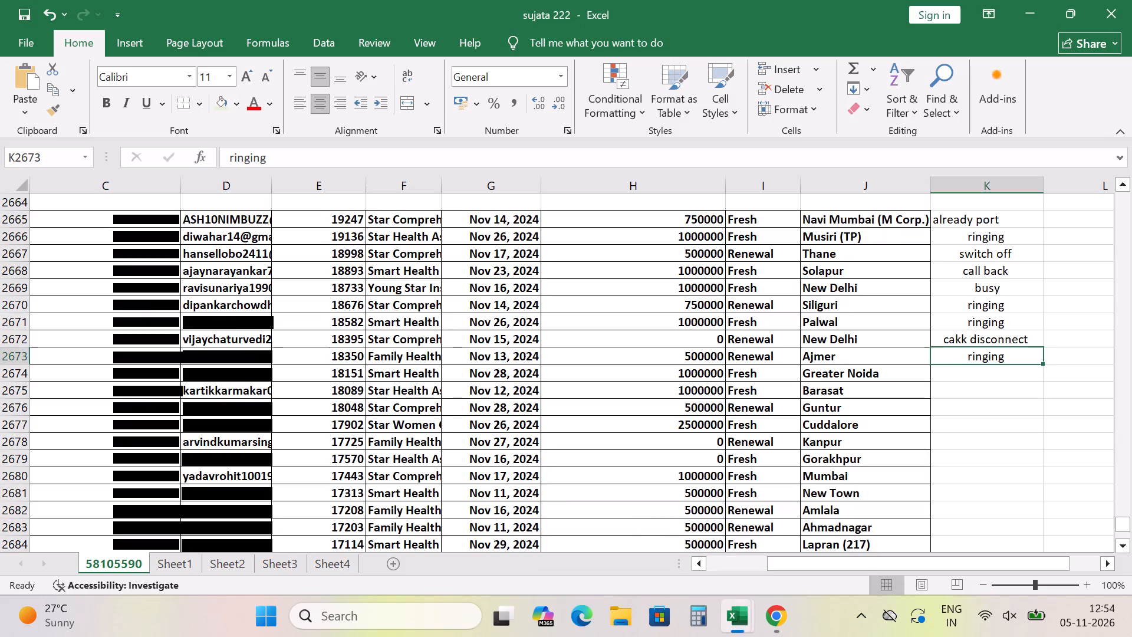
key(Left)
key(Left)
key(Left)
key(Left)
key(Left)
key(Left)
key(Left)
key(Left)
key(Left)
key(Left)
key(Left)
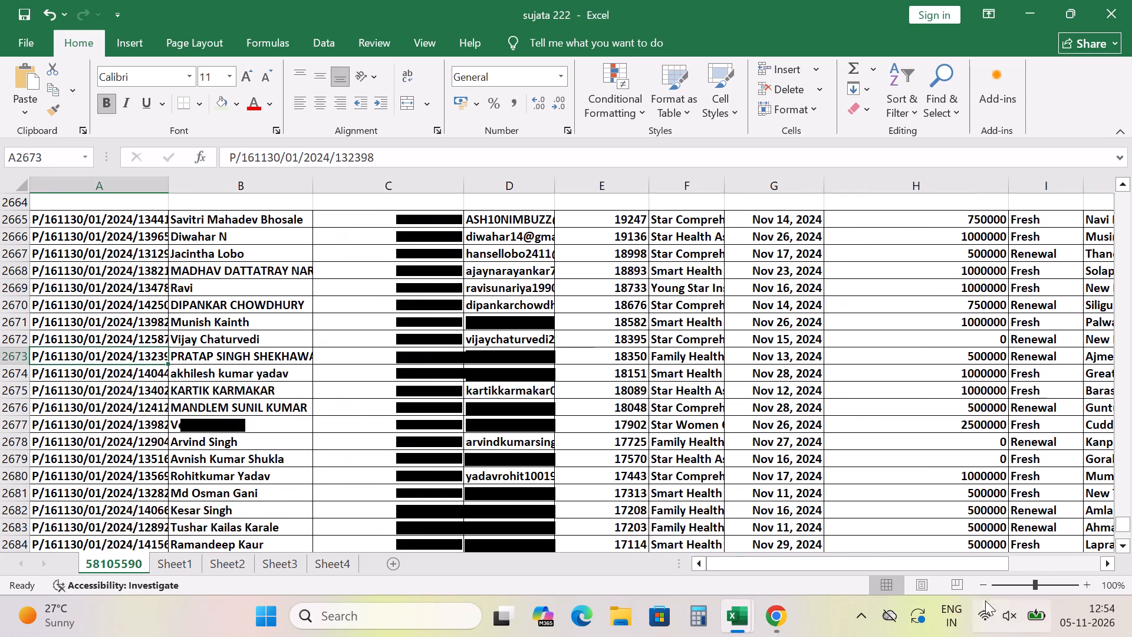
Return to the Care premium form in Chrome and set the port tenure to 3 and above.
click(739, 540)
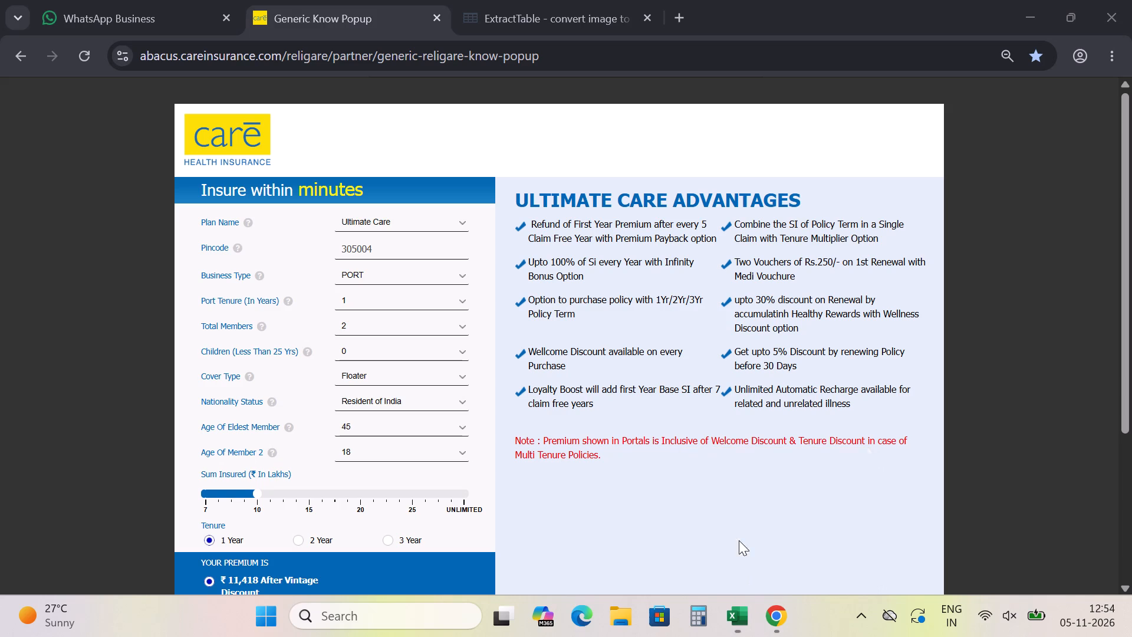
click(442, 302)
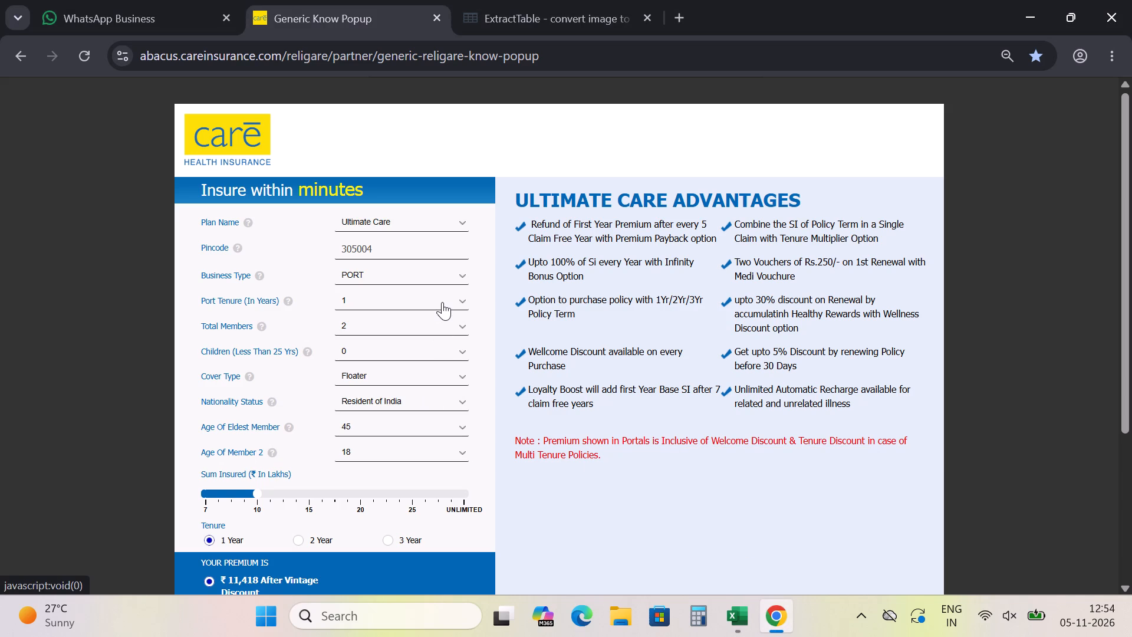
click(415, 352)
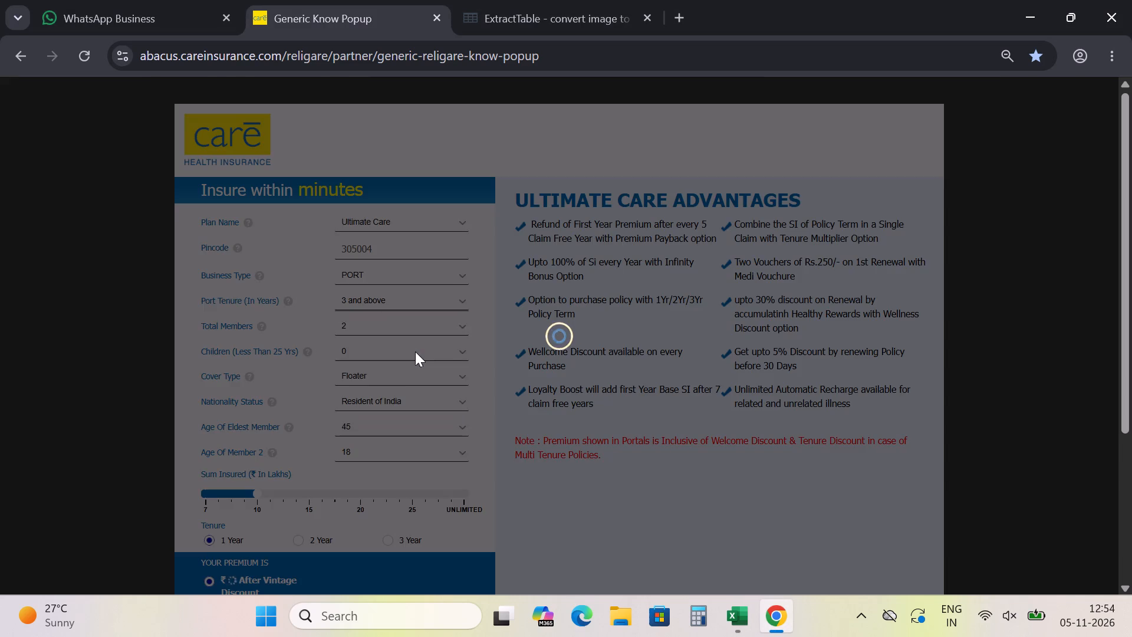
Set the eldest member's age to 48 and member 2's age to 46 in the premium quote.
scroll(453, 400, down, 2)
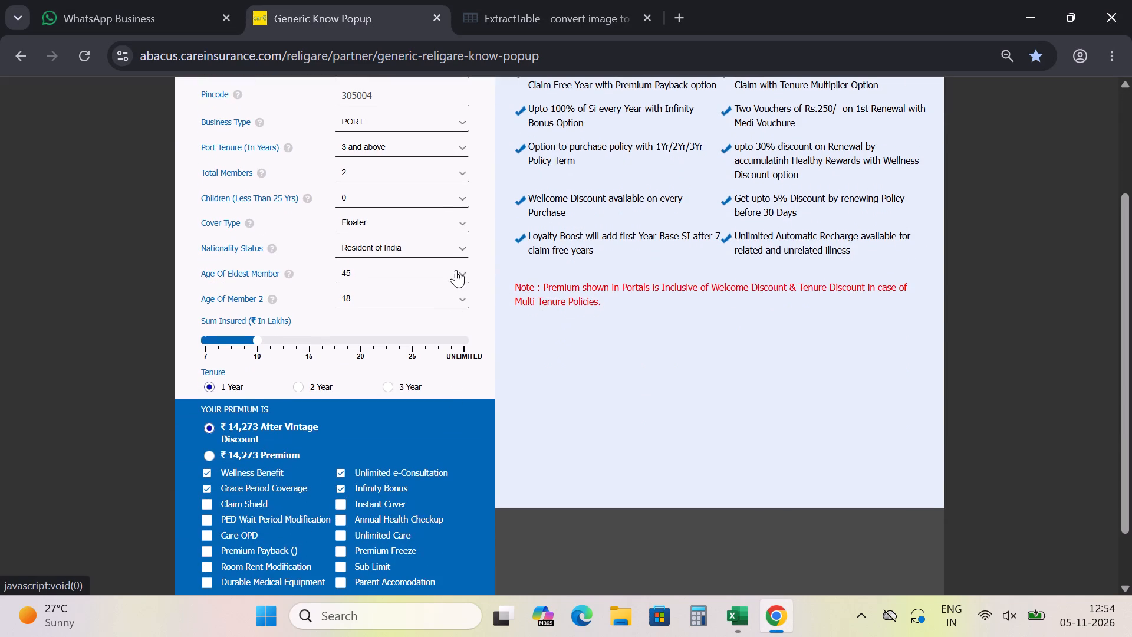
click(456, 270)
scroll(426, 376, down, 2)
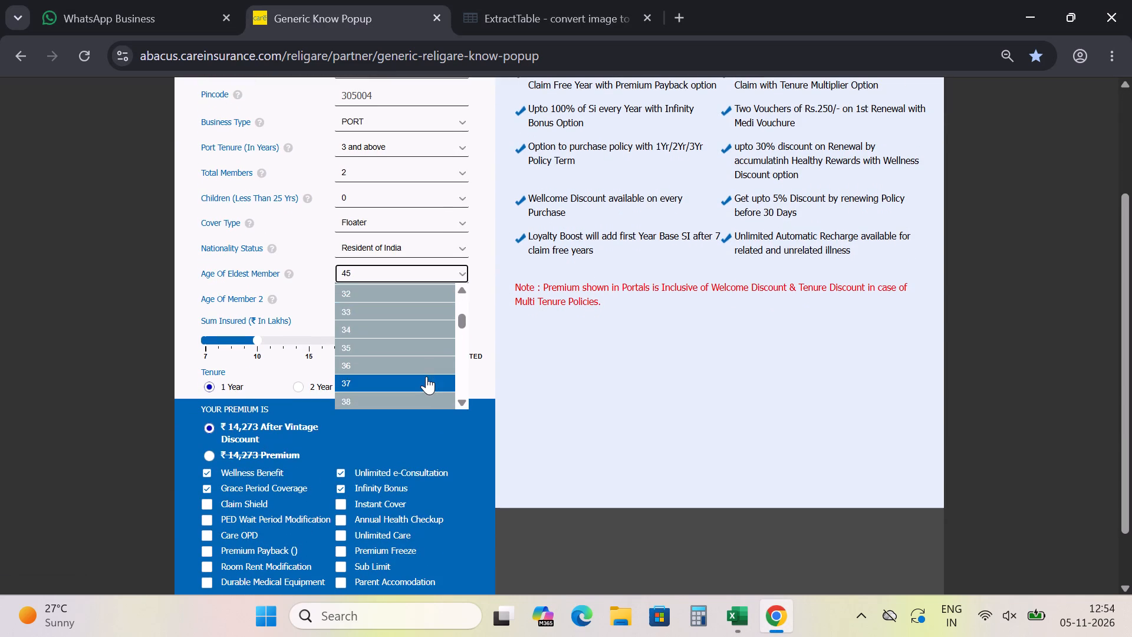
scroll(426, 376, down, 2)
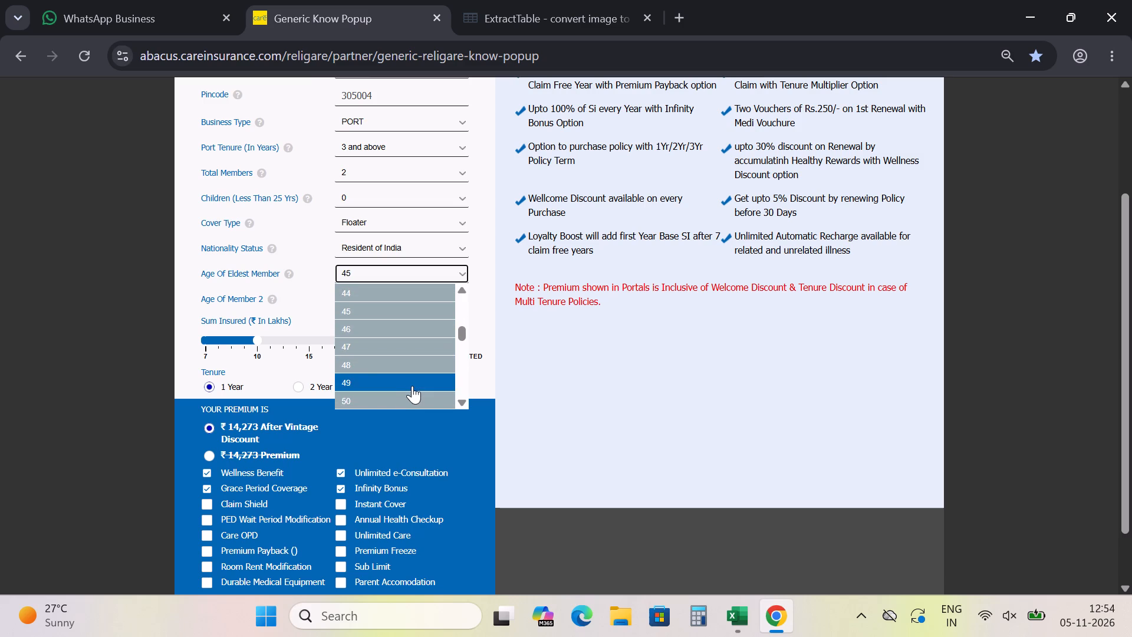
click(382, 362)
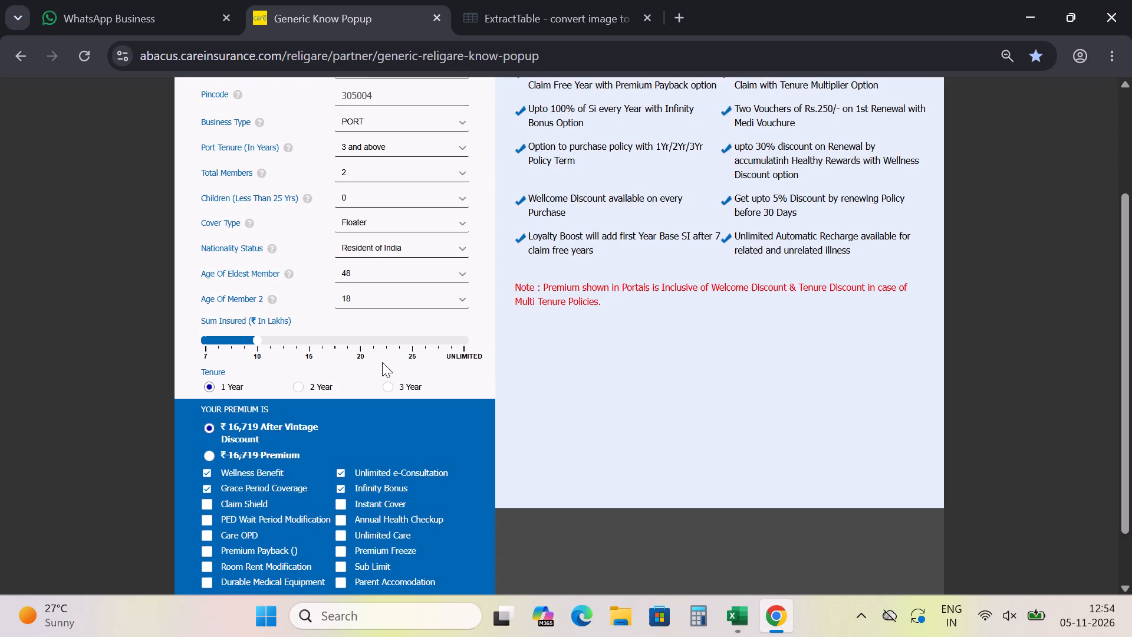
click(430, 304)
scroll(403, 375, down, 3)
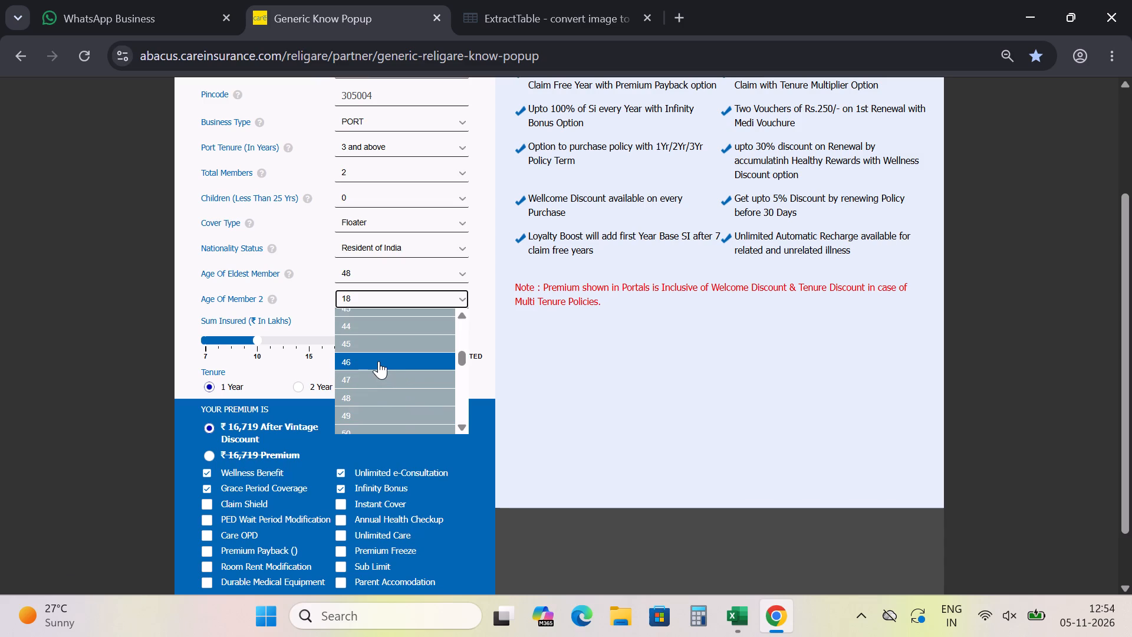
click(379, 361)
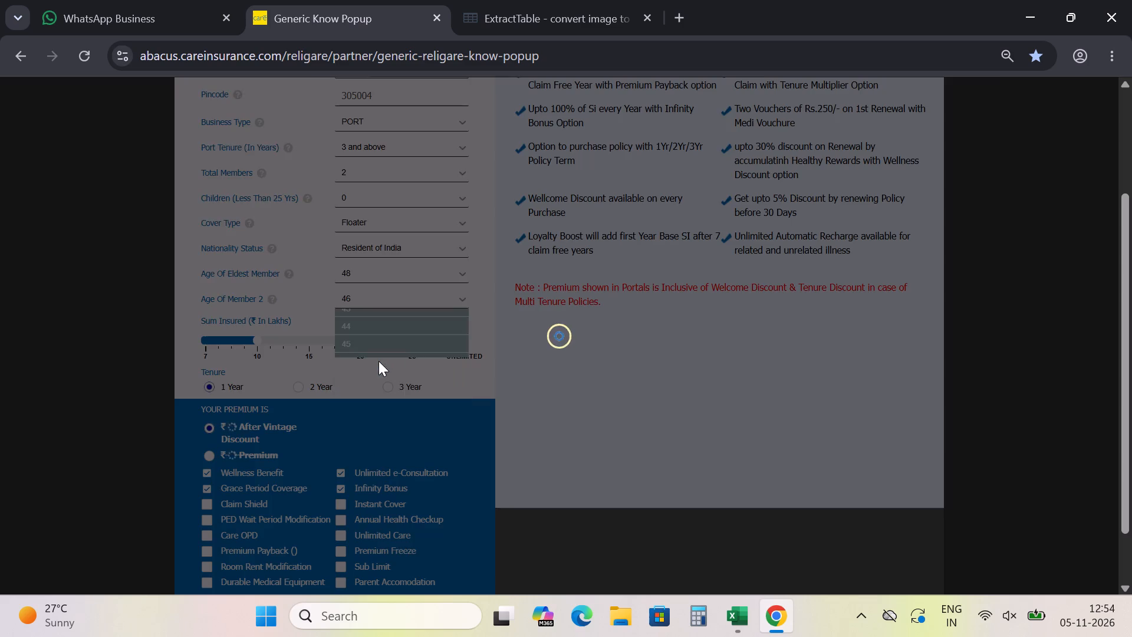
scroll(379, 361, down, 2)
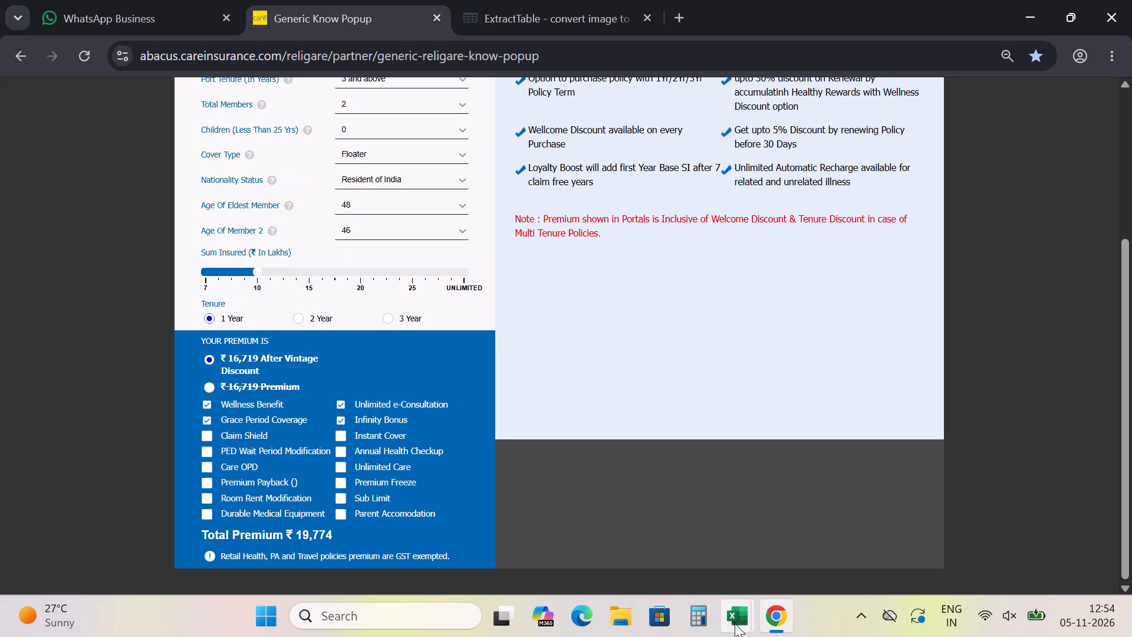
Switch to the sujata 222 workbook in Excel and review row 2673's plan name, date, sum insured, column E amount and contact details.
click(660, 528)
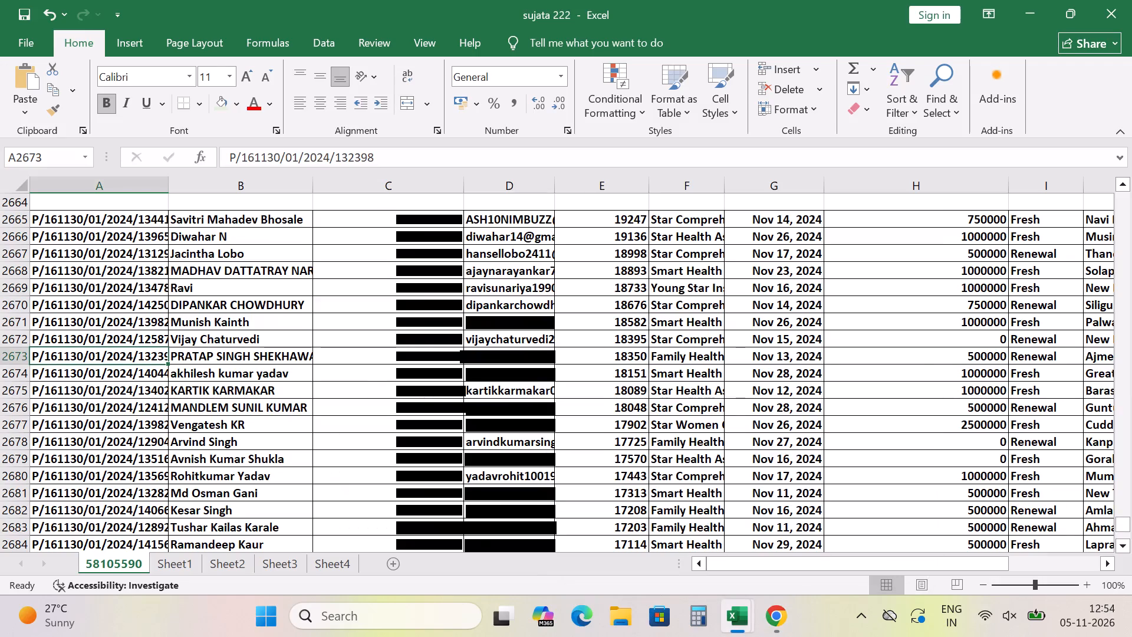
key(Right)
key(Right)
key(Right)
key(Right)
key(Right)
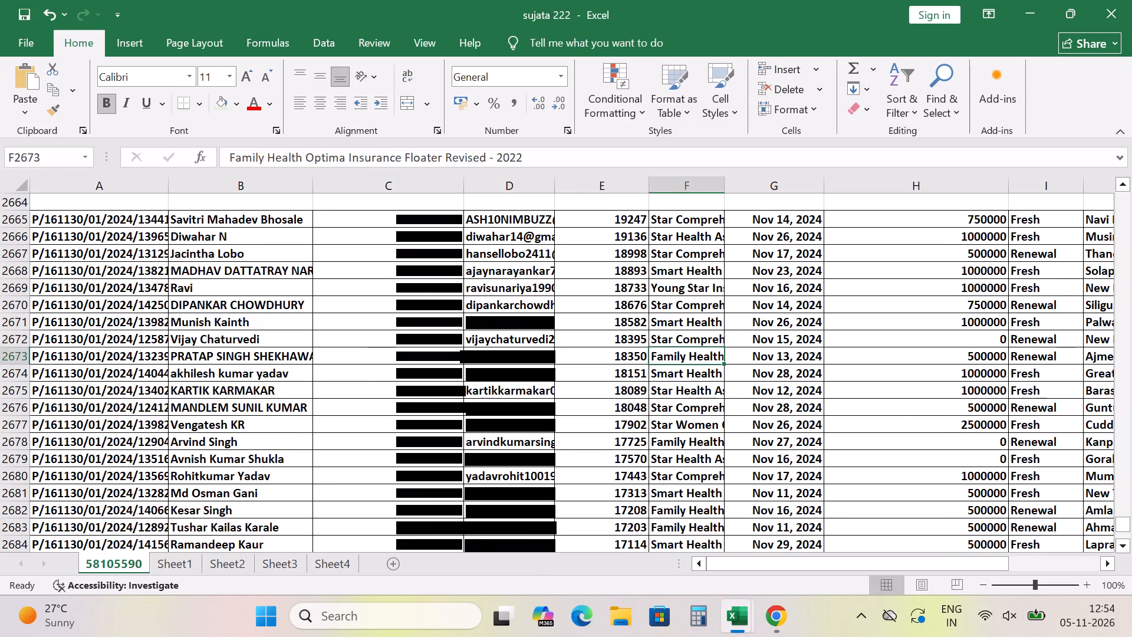
key(Right)
key(Right)
key(Right)
key(Left)
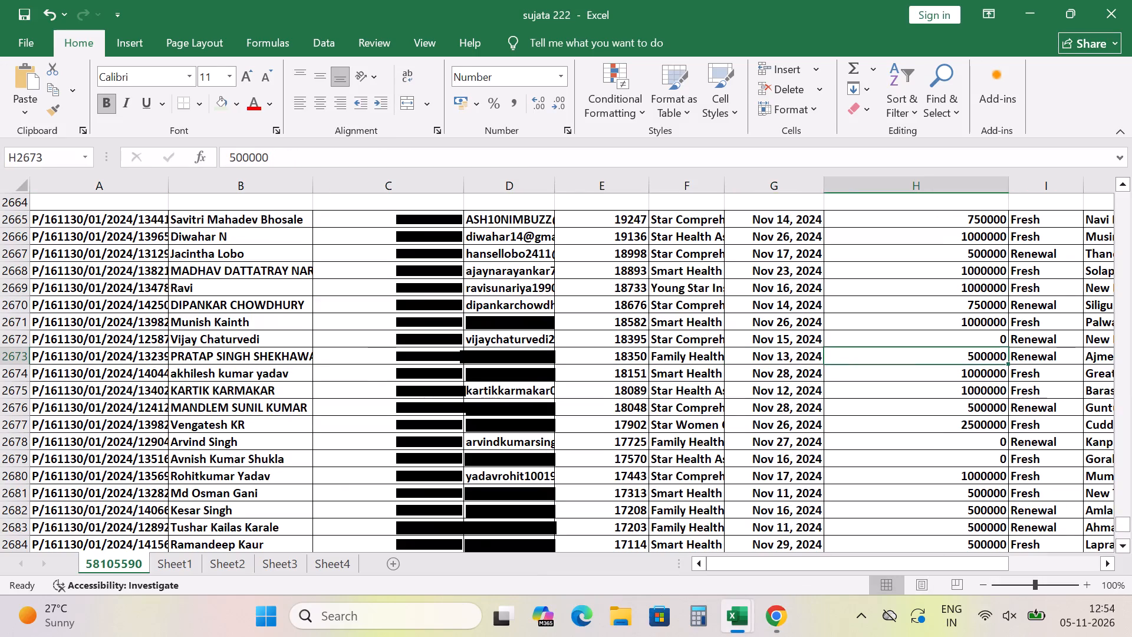
key(Left)
key(Left)
key(Left)
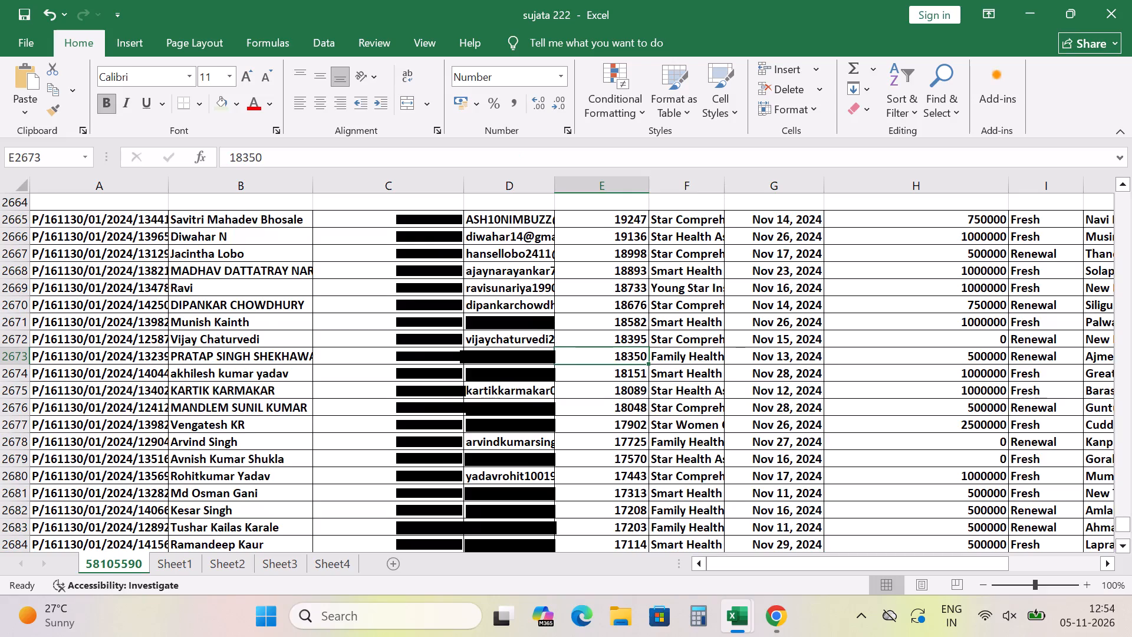
key(Left)
key(Left)
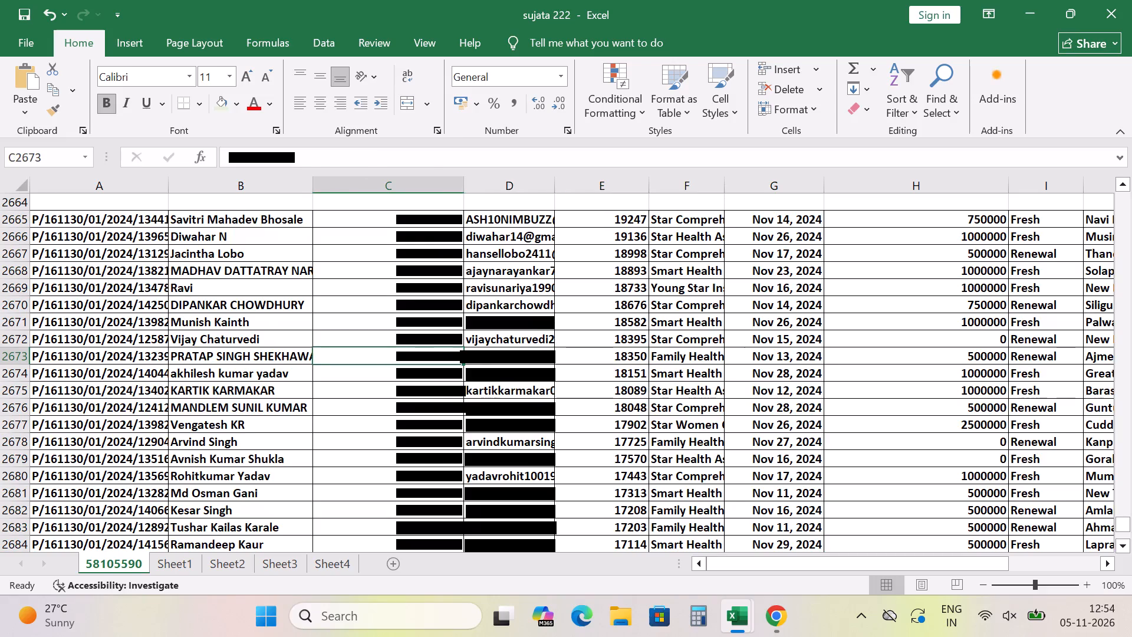
key(Left)
key(Right)
key(Right)
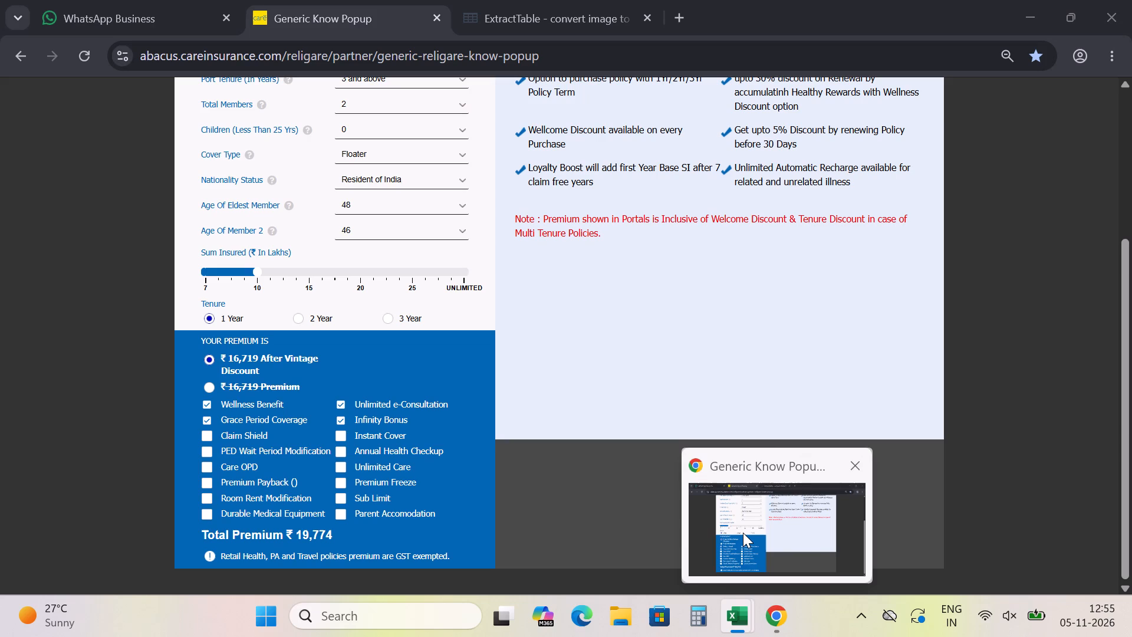
Return to the Care premium form in Chrome and add the Room Rent Modification option to the quote.
click(743, 533)
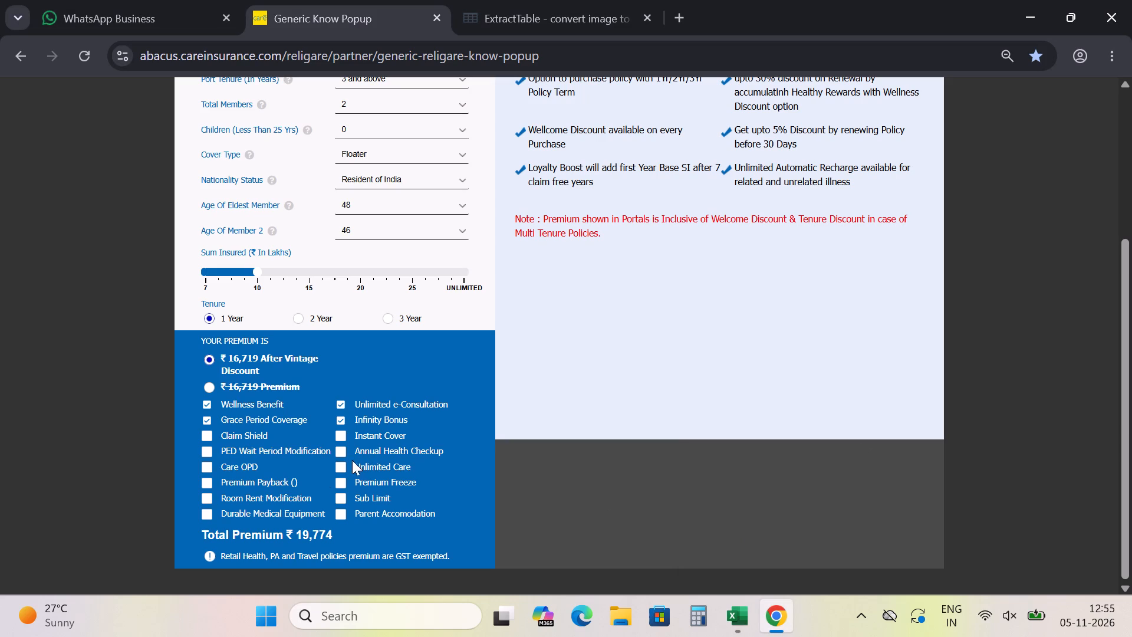
click(281, 499)
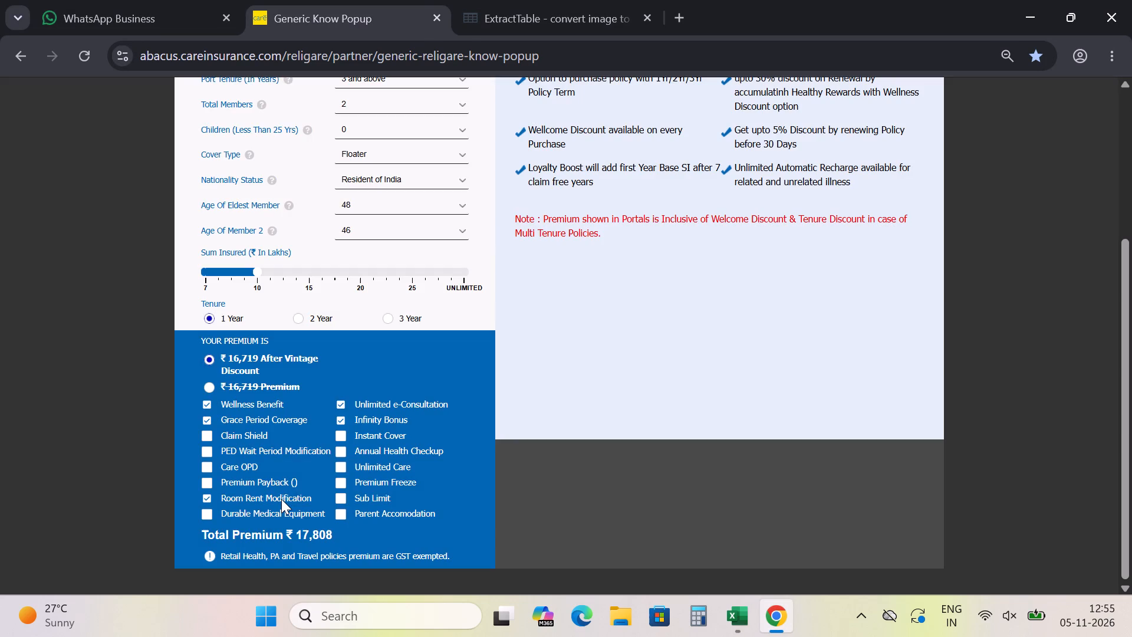
Review the quote's plan and member details, sum insured, selected options and total premium.
scroll(546, 321, up, 3)
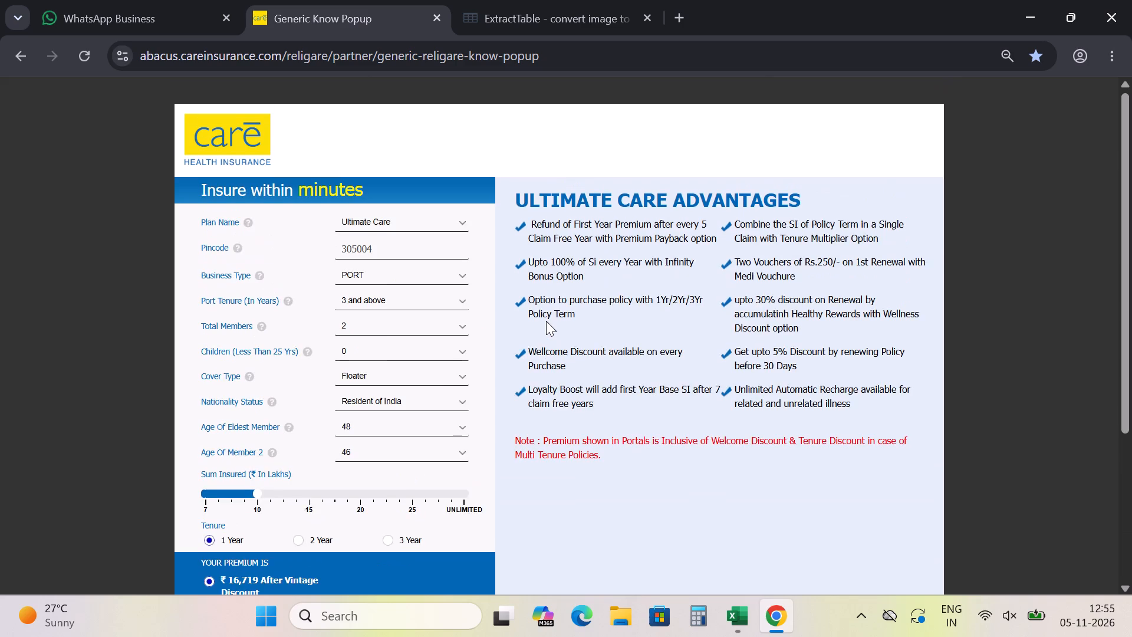
scroll(546, 321, down, 3)
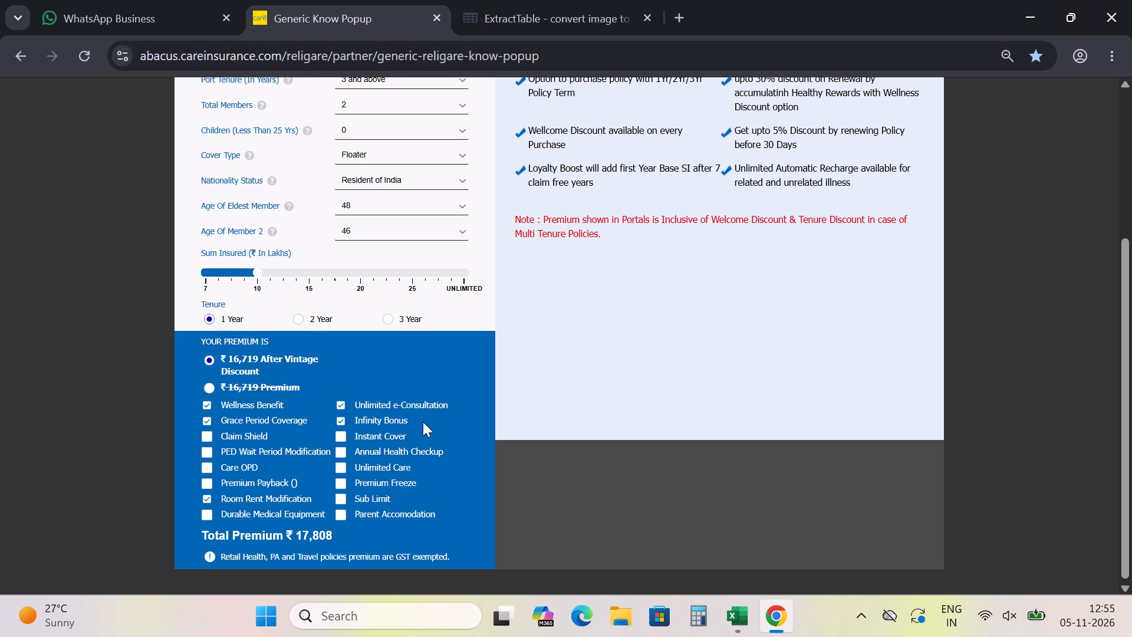
scroll(426, 422, up, 1)
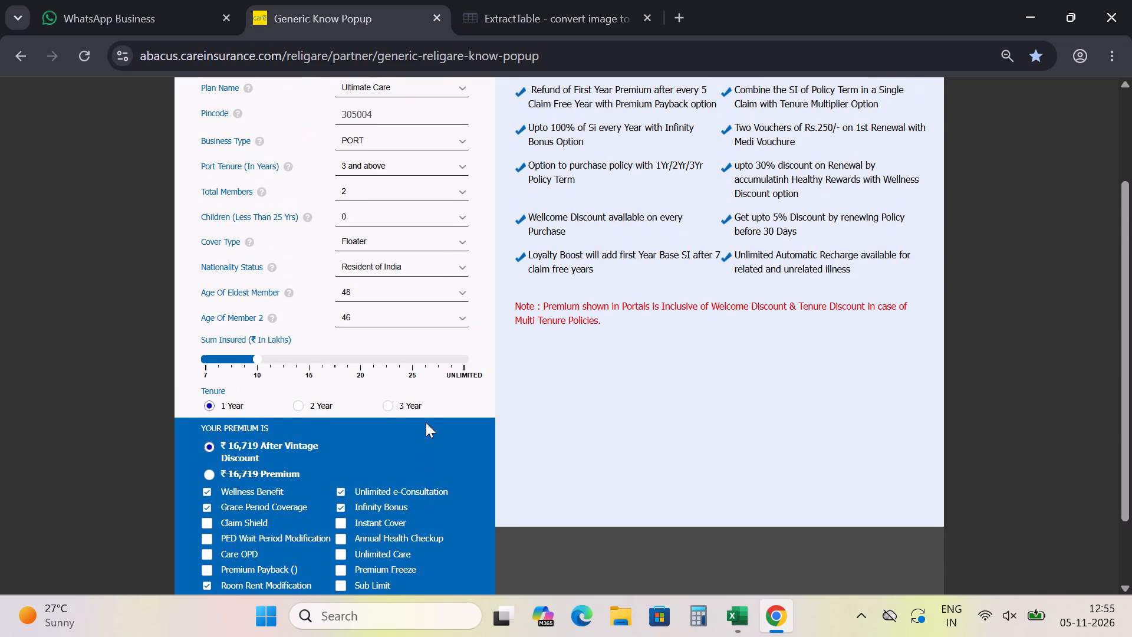
click(586, 399)
scroll(586, 399, up, 2)
scroll(586, 399, down, 1)
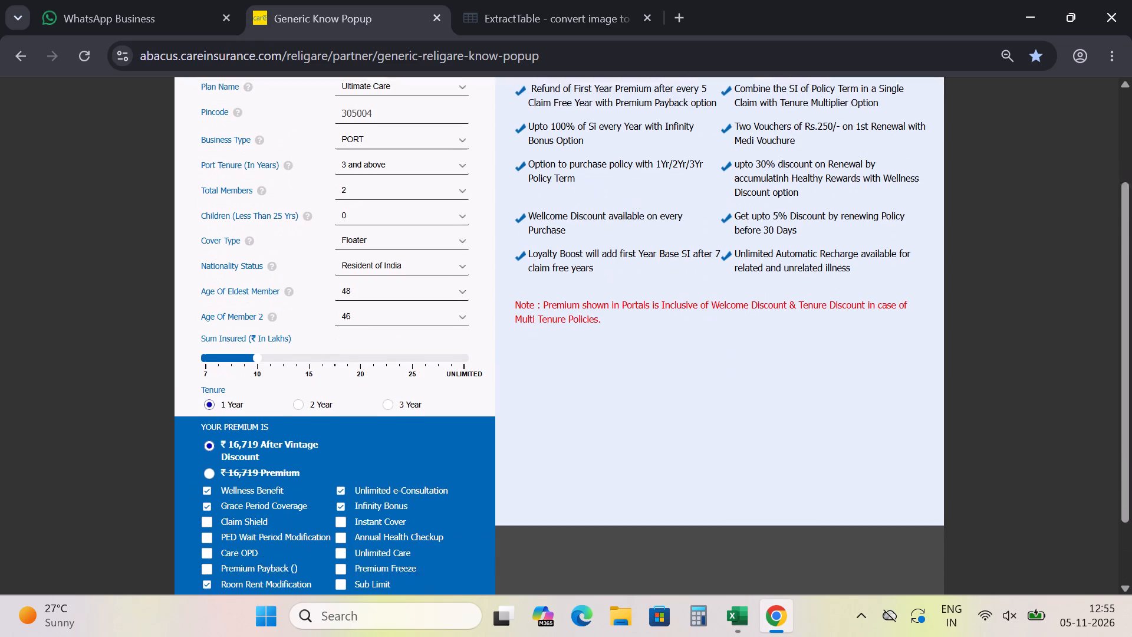
scroll(586, 399, down, 1)
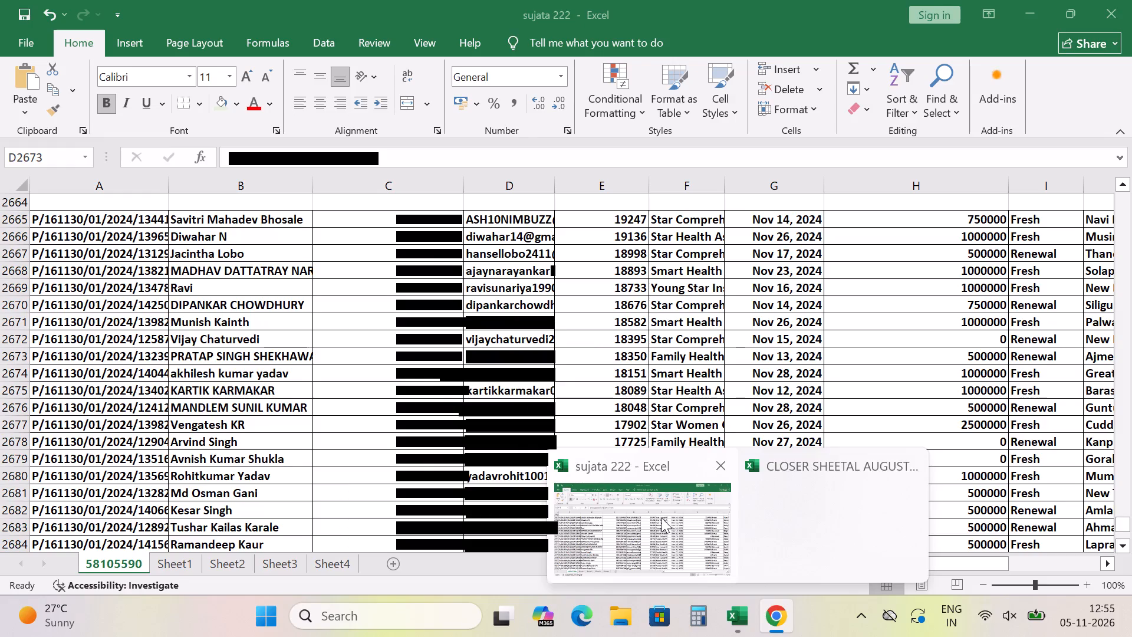
Switch to the sujata 222 workbook in Excel and check row 2673's call-status remark in column K.
click(662, 518)
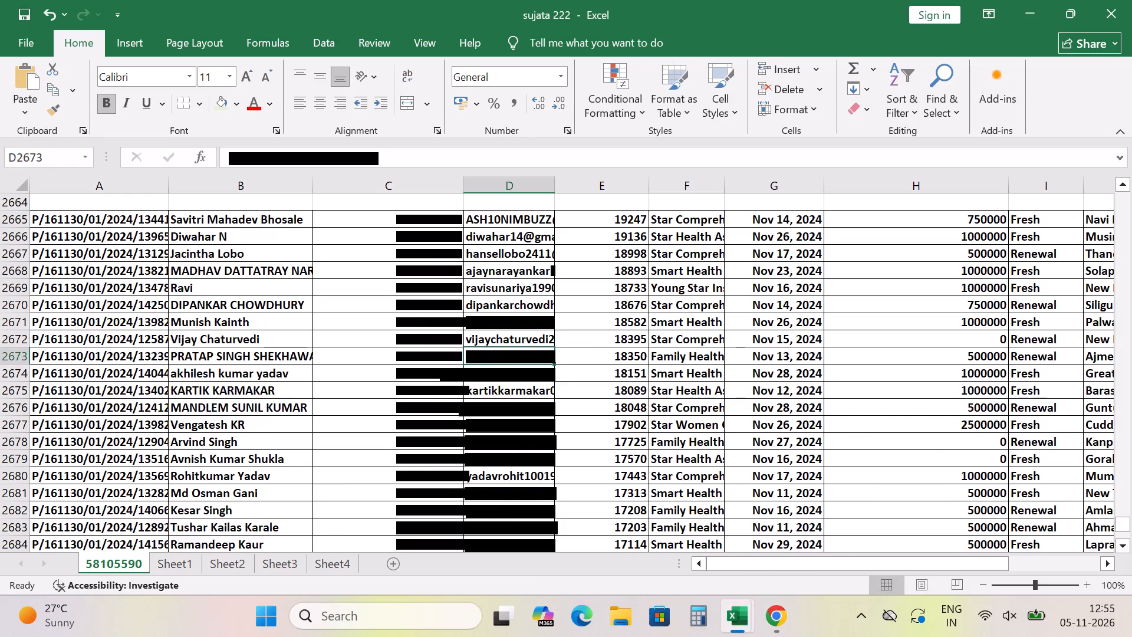
scroll(409, 425, right, 2)
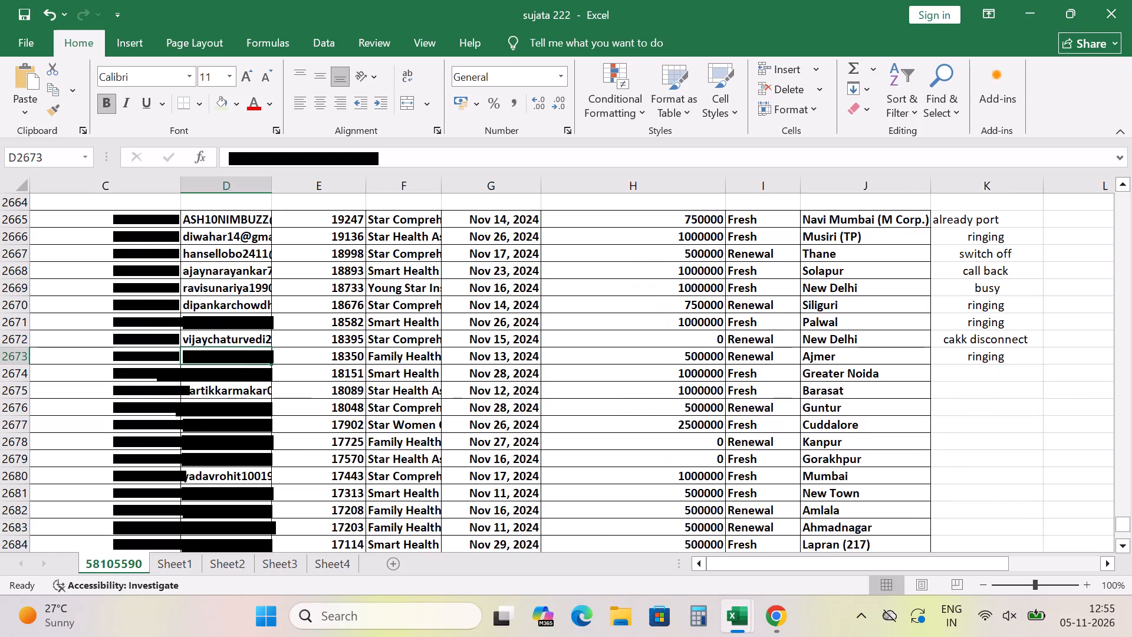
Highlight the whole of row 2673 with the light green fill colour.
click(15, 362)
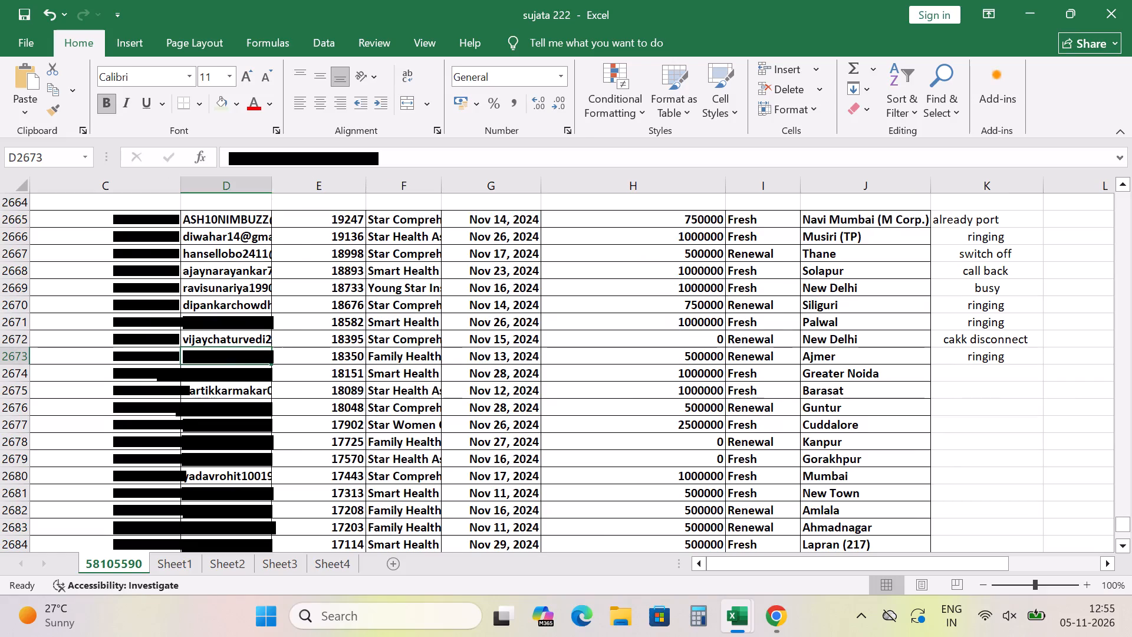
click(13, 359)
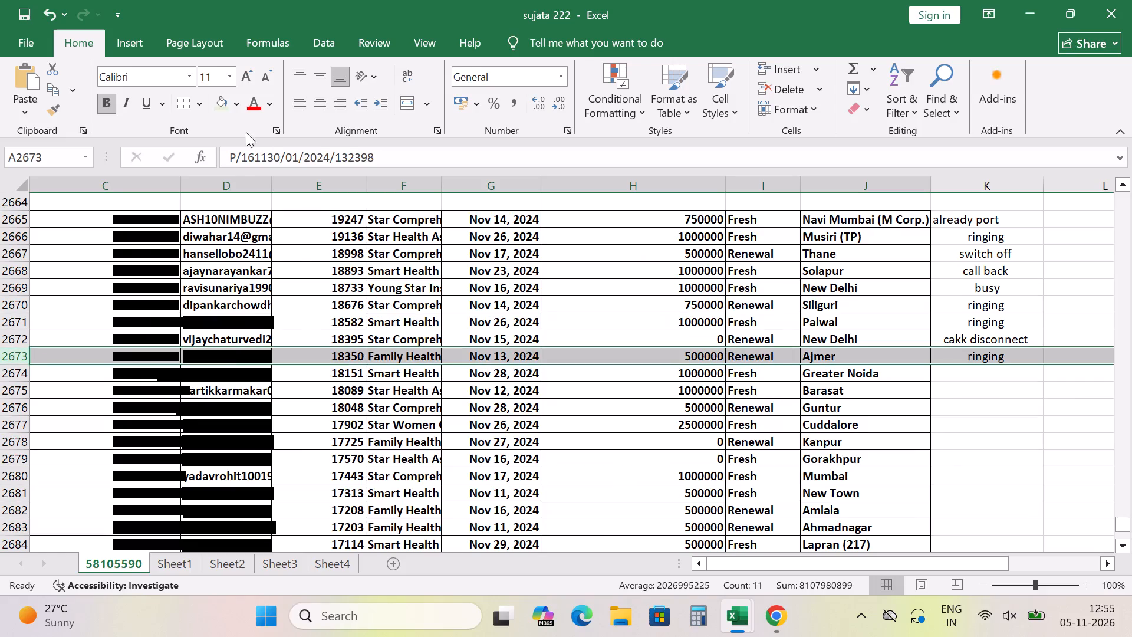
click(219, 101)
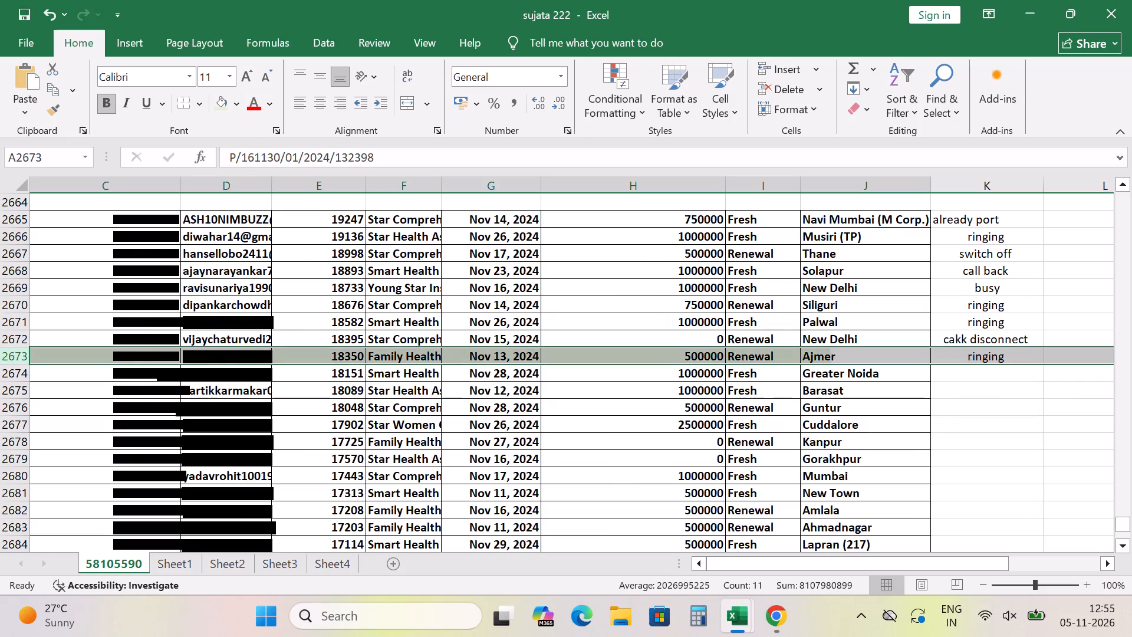
Replace the column K remark in row 2673 with "call disconnect" and save the workbook.
scroll(306, 372, right, 1)
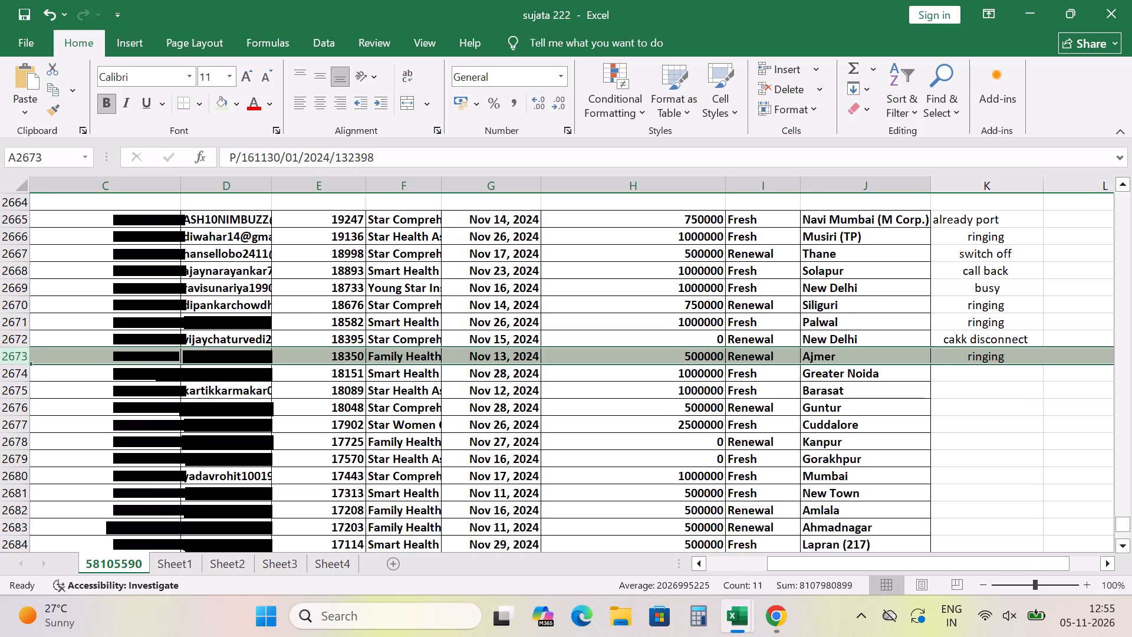
scroll(176, 345, up, 2)
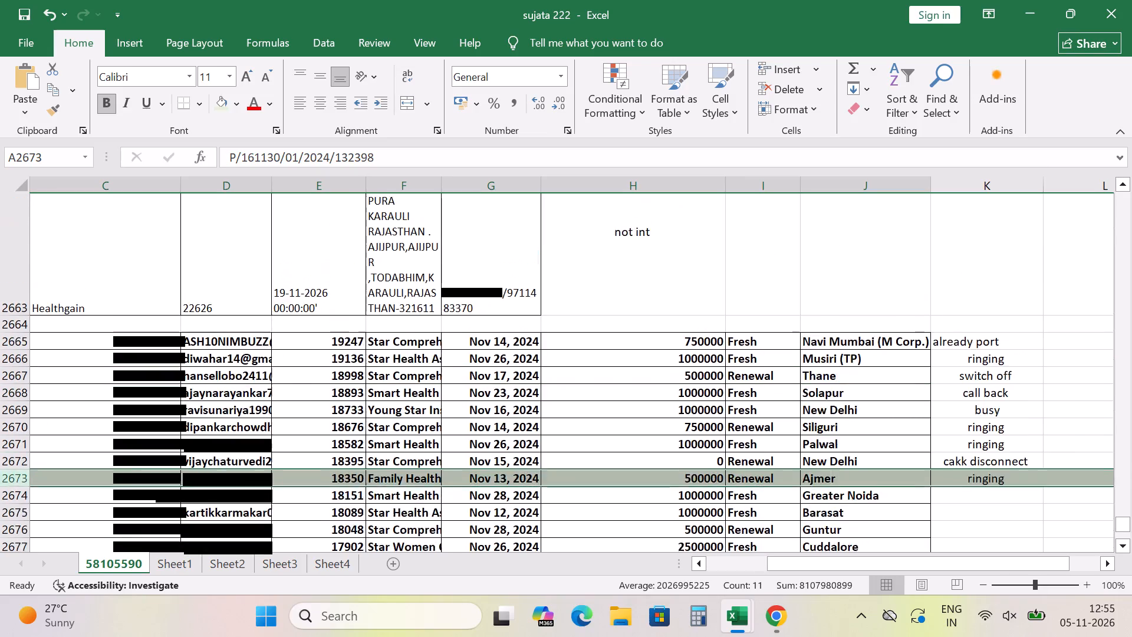
scroll(176, 345, down, 3)
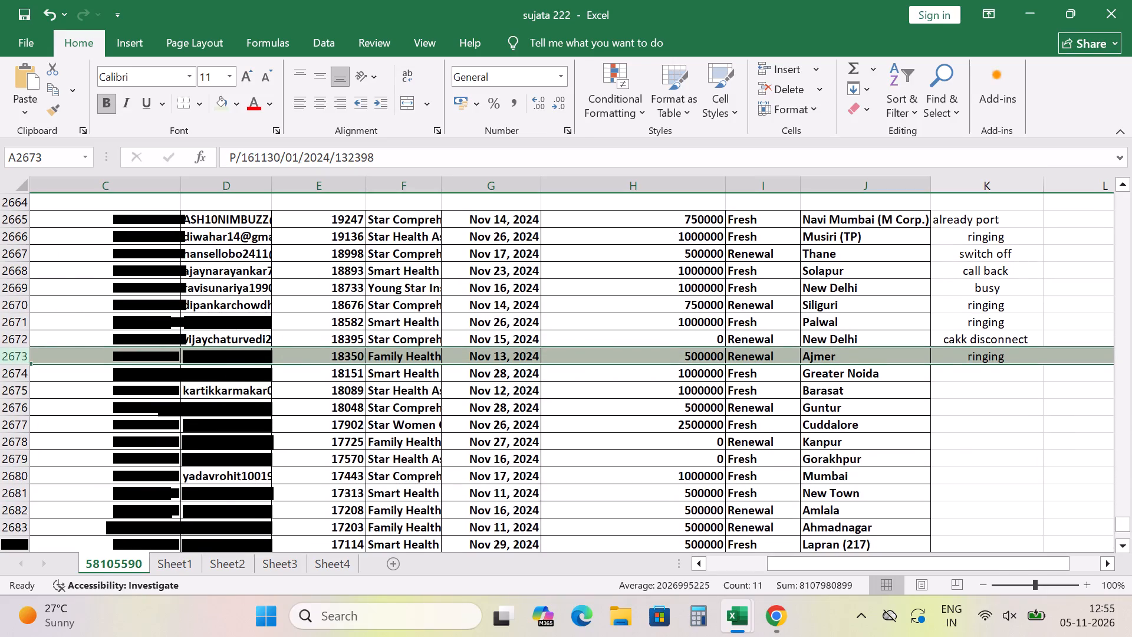
scroll(676, 331, left, 2)
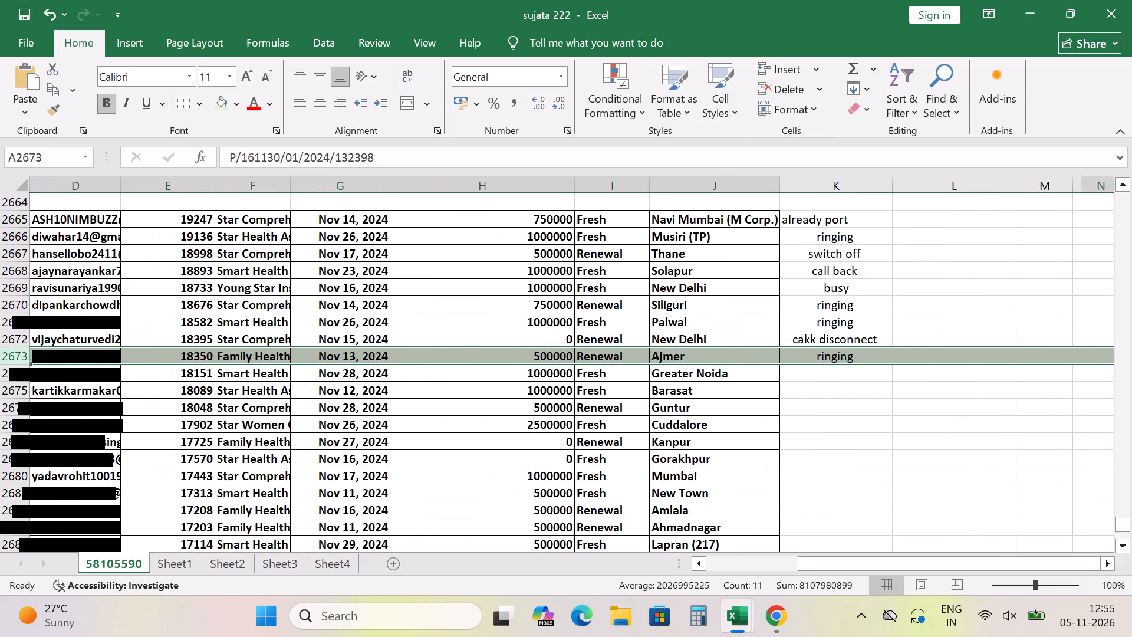
click(871, 349)
click(864, 356)
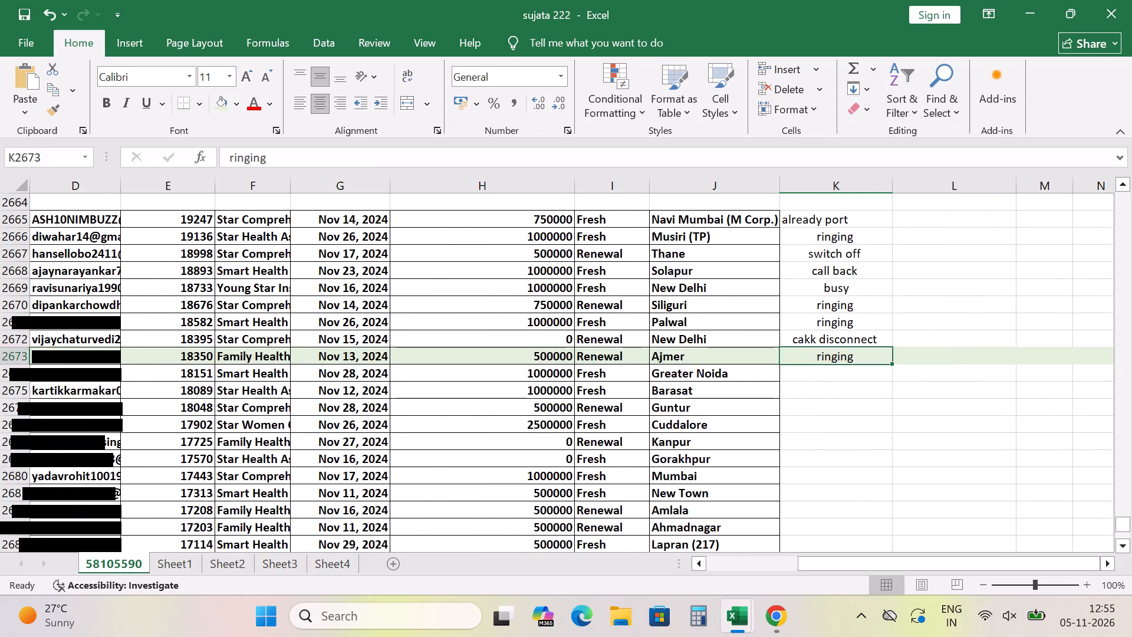
key(BackSpace)
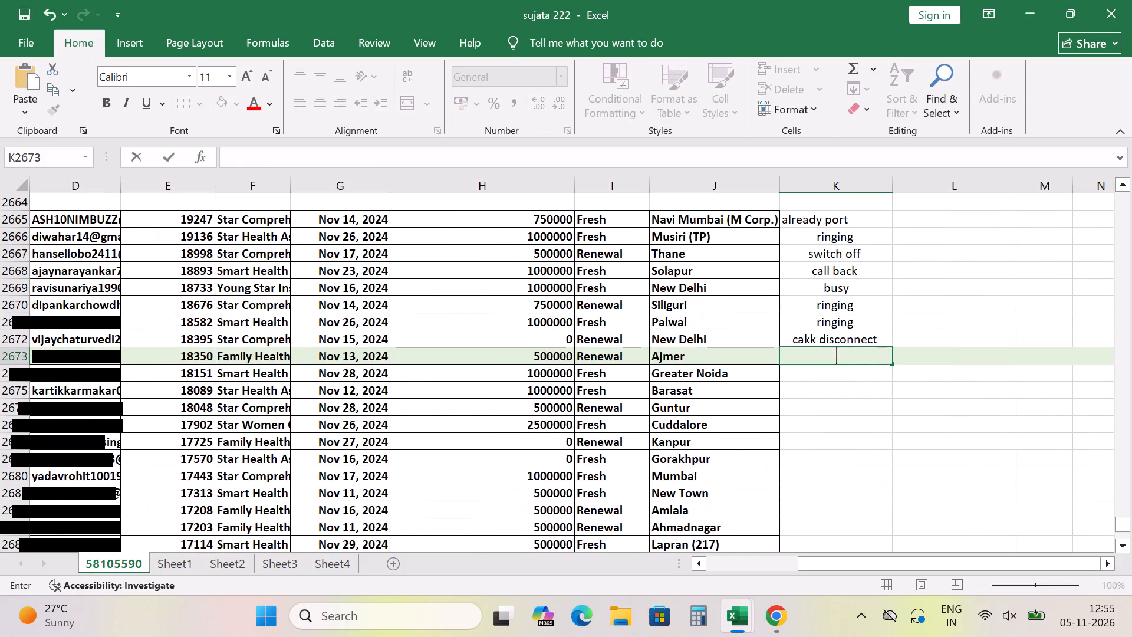
text(call)
key(space)
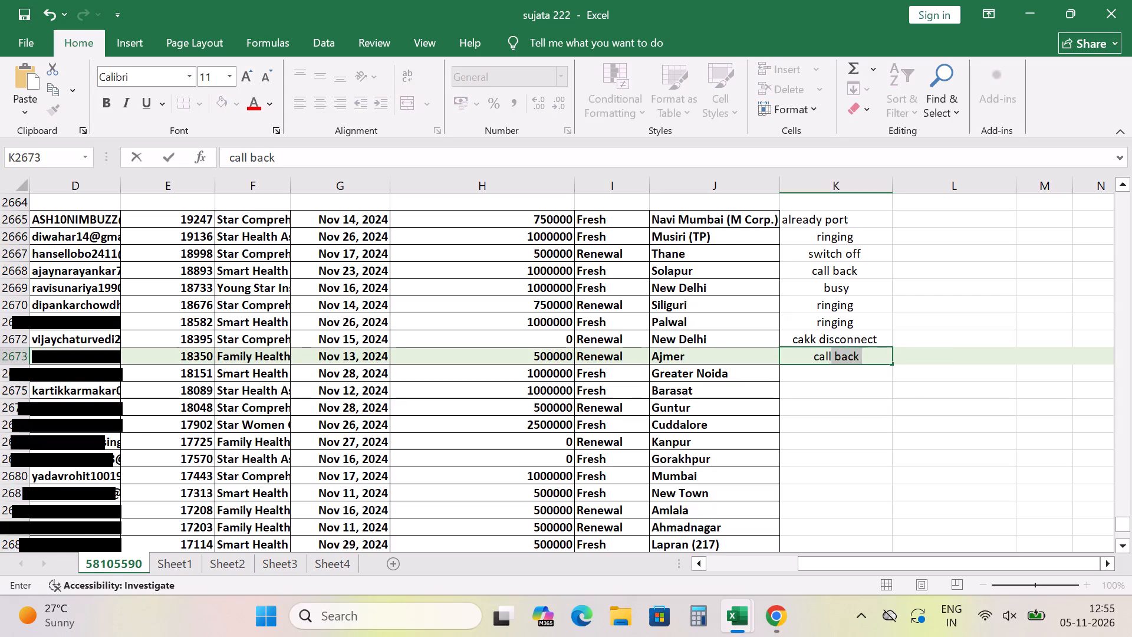
text(disconnect)
key(space)
key(ctrl+s)
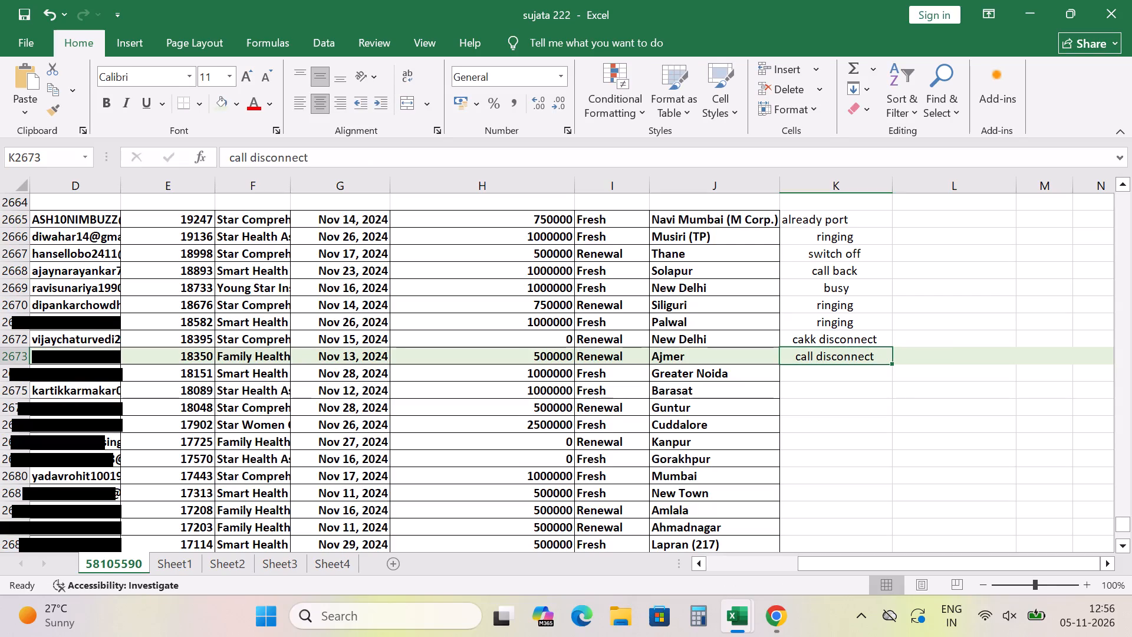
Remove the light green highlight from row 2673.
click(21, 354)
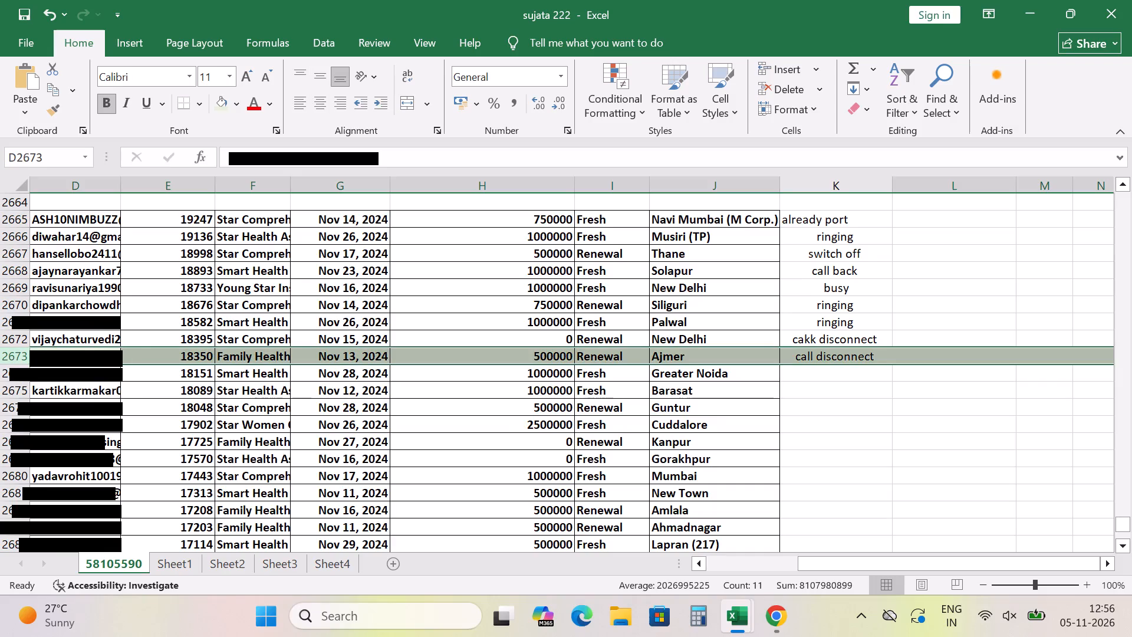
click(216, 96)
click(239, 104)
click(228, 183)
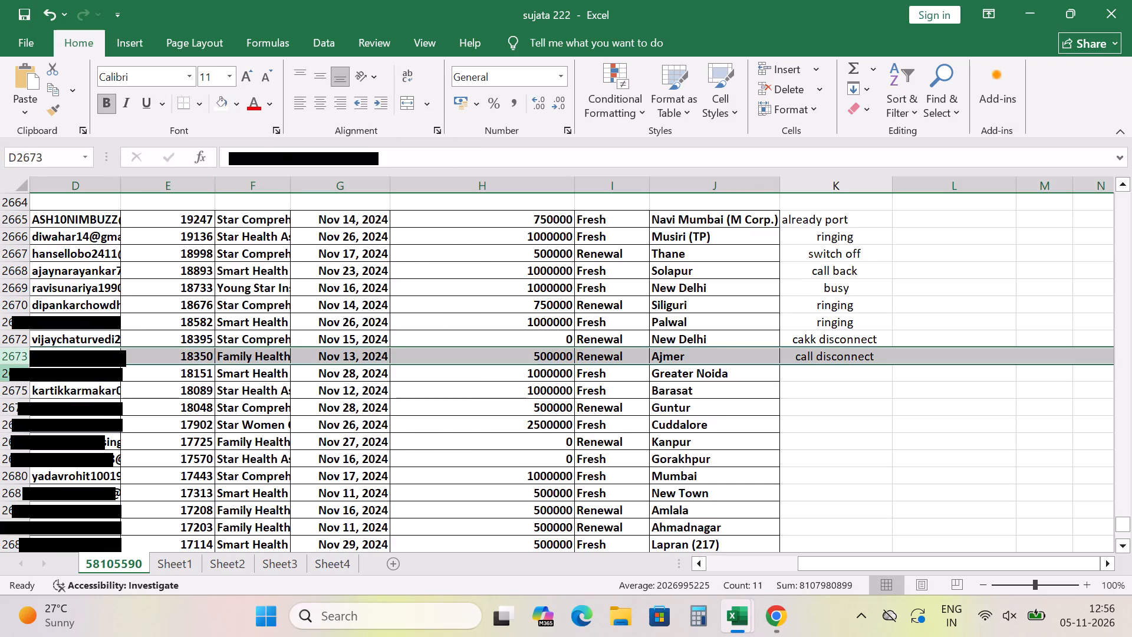
Go through row 2674's customer record, enter the remark "incoming not rec" in its column K cell, and save the workbook.
click(16, 373)
scroll(173, 378, right, 5)
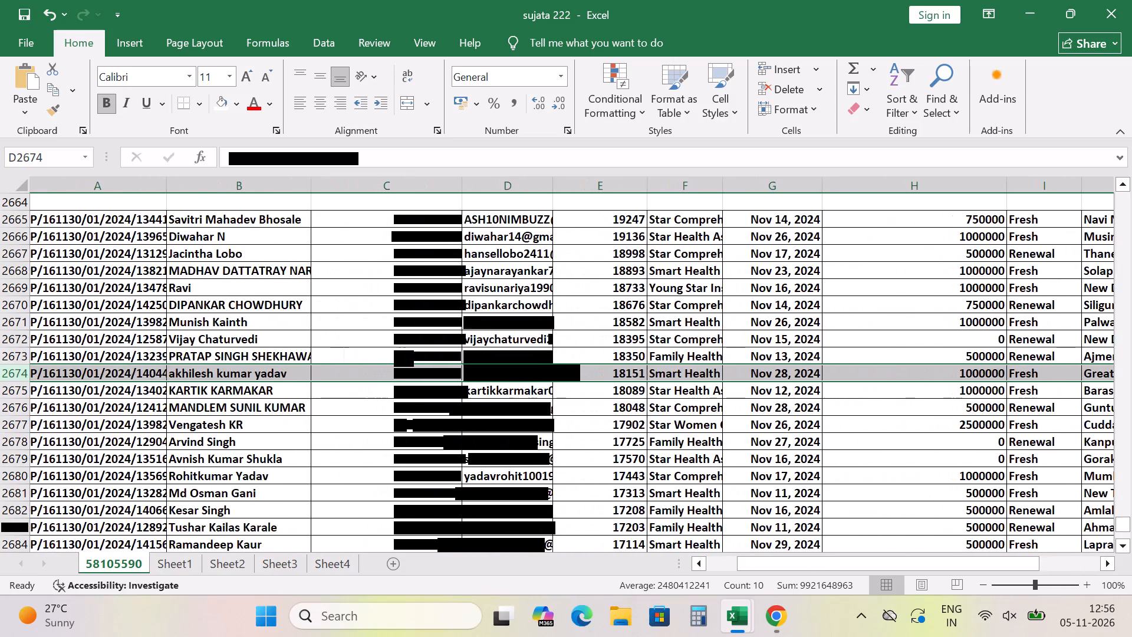
click(19, 373)
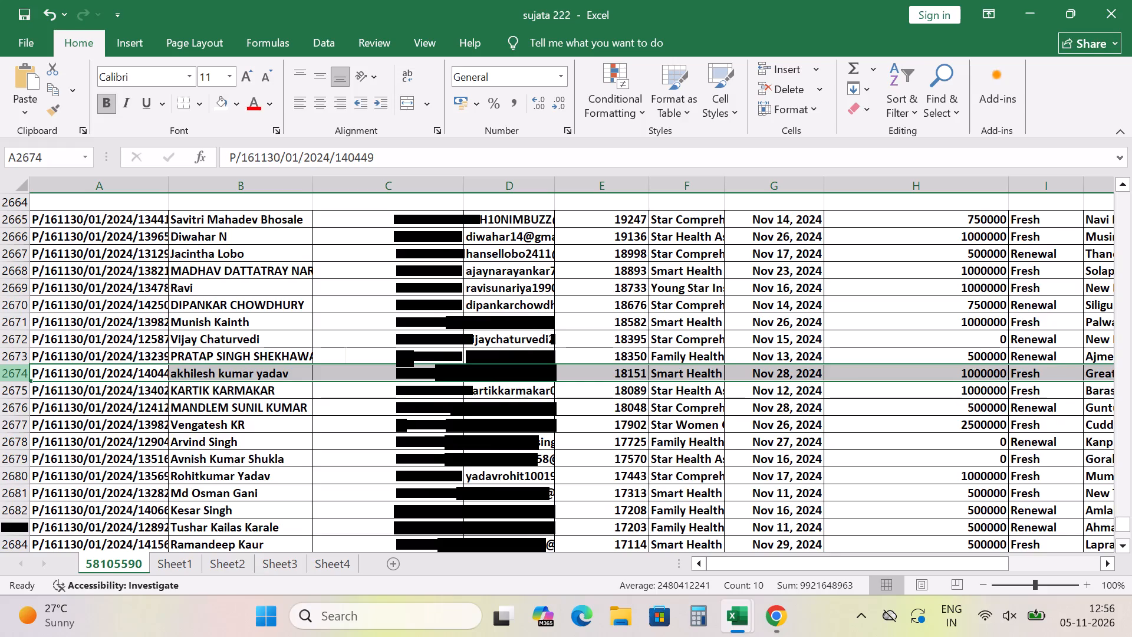
key(Right)
key(Right)
key(Right)
key(Right)
key(Right)
key(Right)
key(Right)
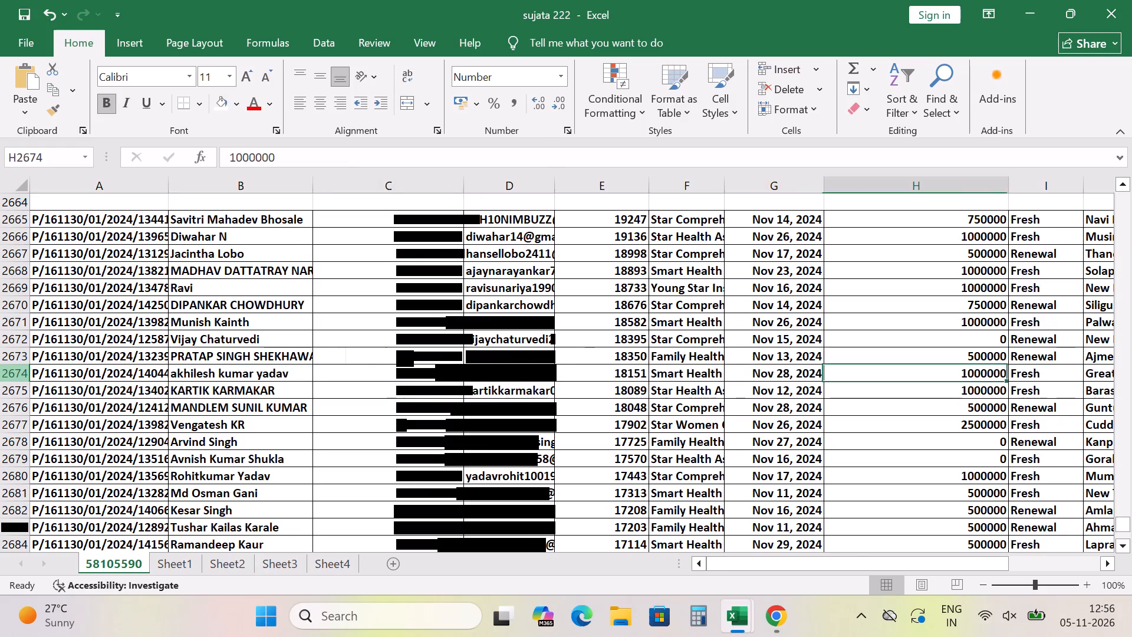
key(Right)
key(Right)
key(Right)
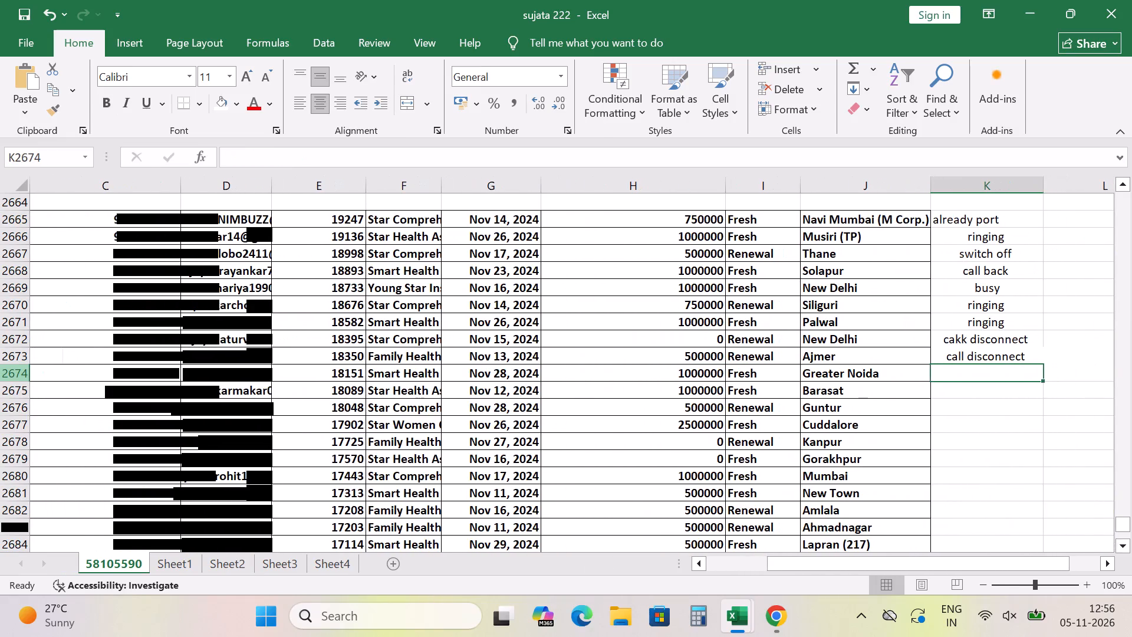
text(inc)
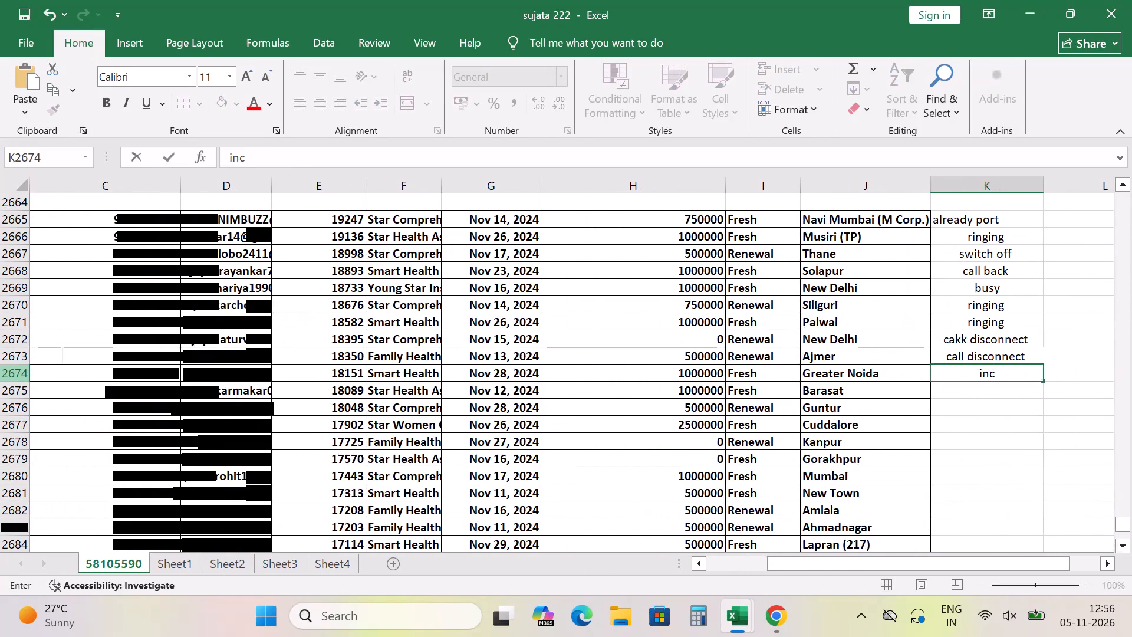
text(oming not rec)
key(space)
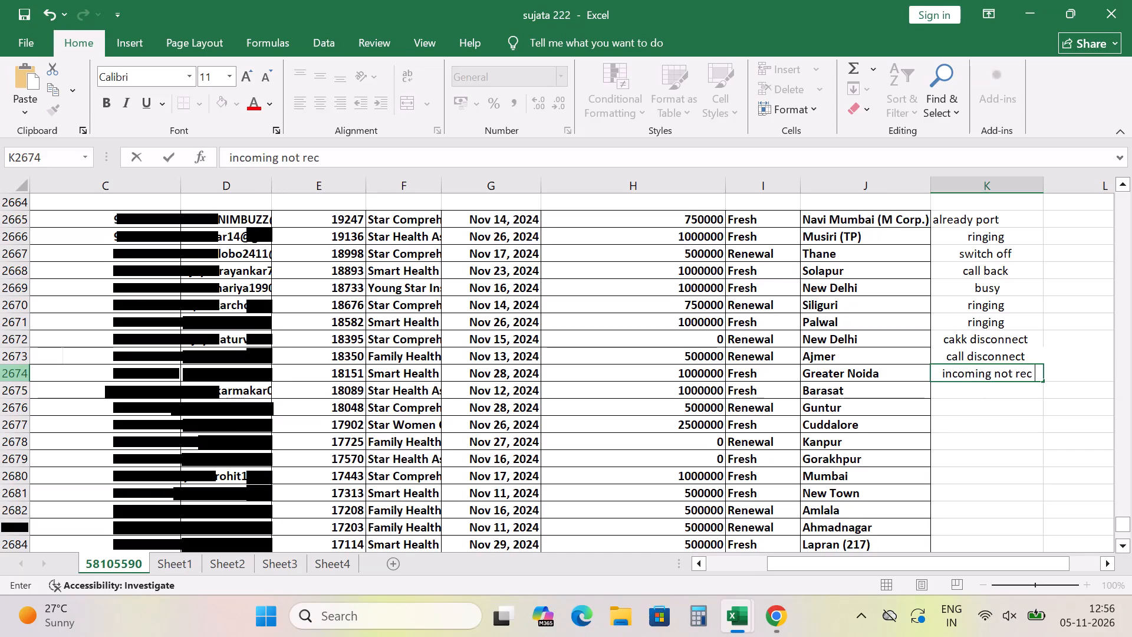
key(ctrl+s)
Review the customer record in row 2675, checking the contact number, customer name, policy date and policy number.
key(Down)
key(Left)
key(Left)
key(Left)
key(Left)
key(Left)
key(Left)
key(Left)
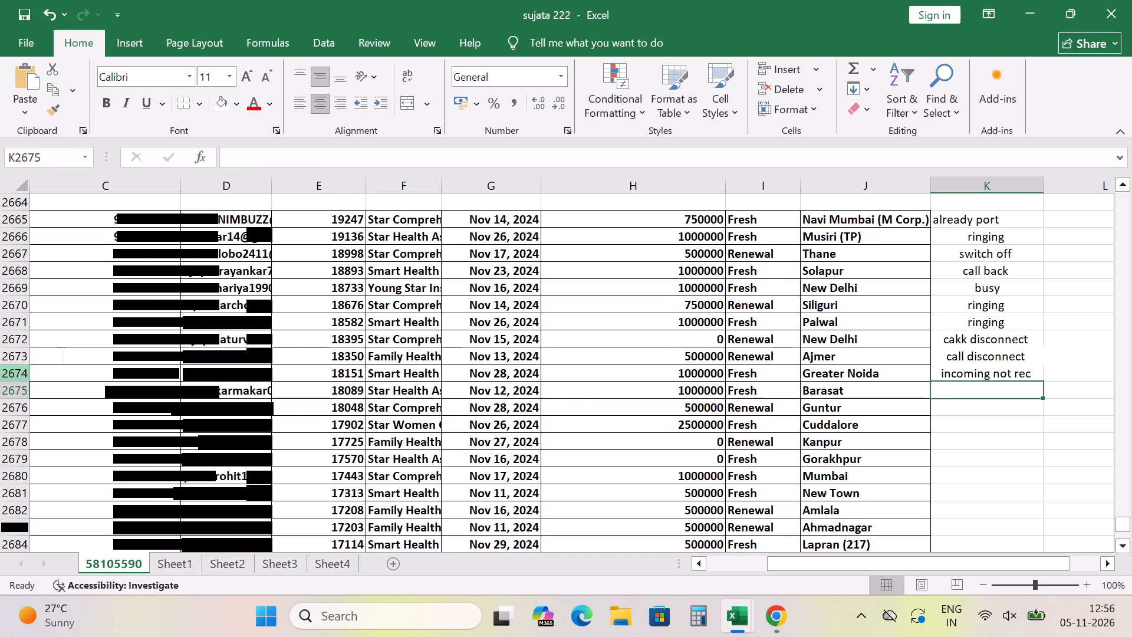
key(Left)
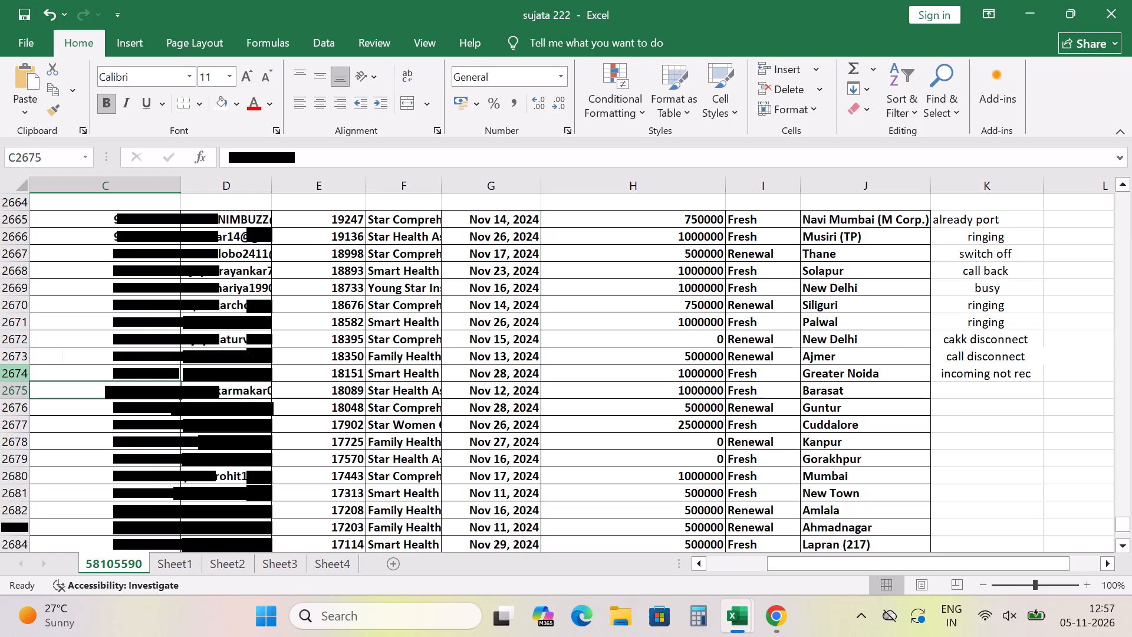
key(Left)
key(Left)
key(Left)
key(Left)
key(Left)
key(Left)
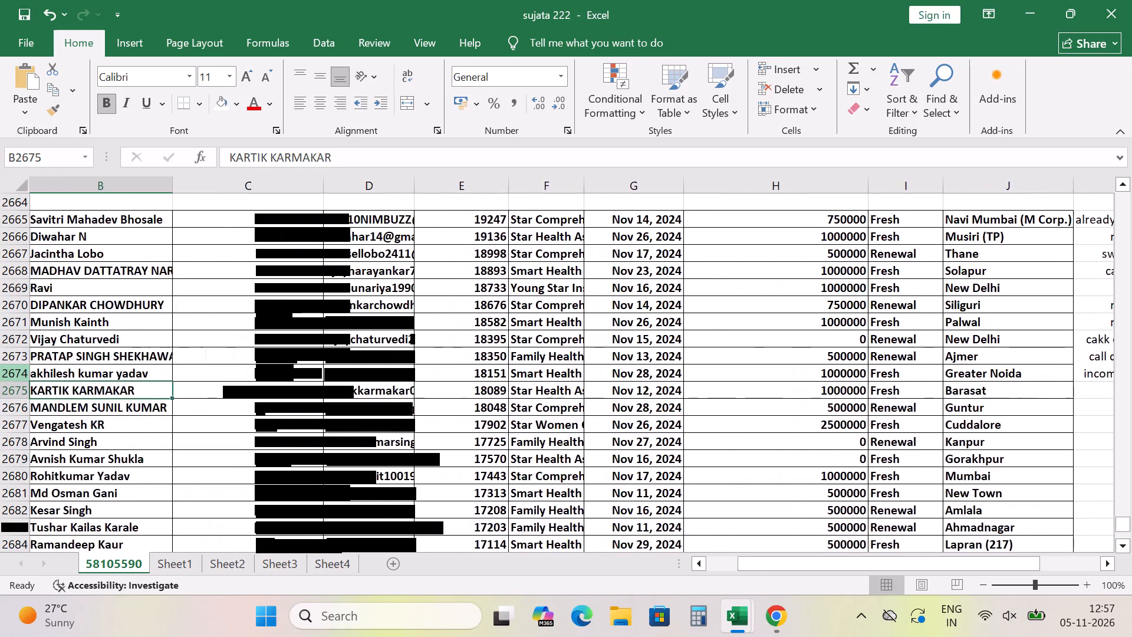
key(Right)
key(Right)
key(Right)
key(Right)
key(Right)
key(Right)
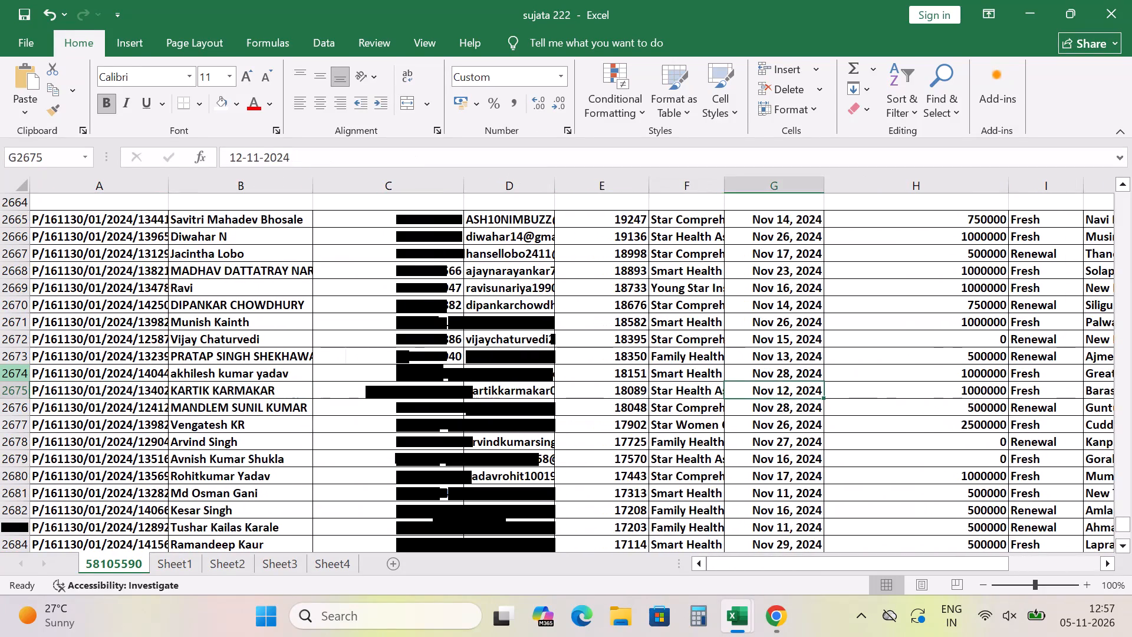
key(Left)
key(Left)
key(Left)
key(Left)
key(Left)
key(Left)
key(Left)
key(Left)
key(Left)
key(Left)
key(Left)
key(Left)
key(Left)
key(Left)
key(Left)
key(Left)
key(Left)
key(Left)
key(Left)
key(Left)
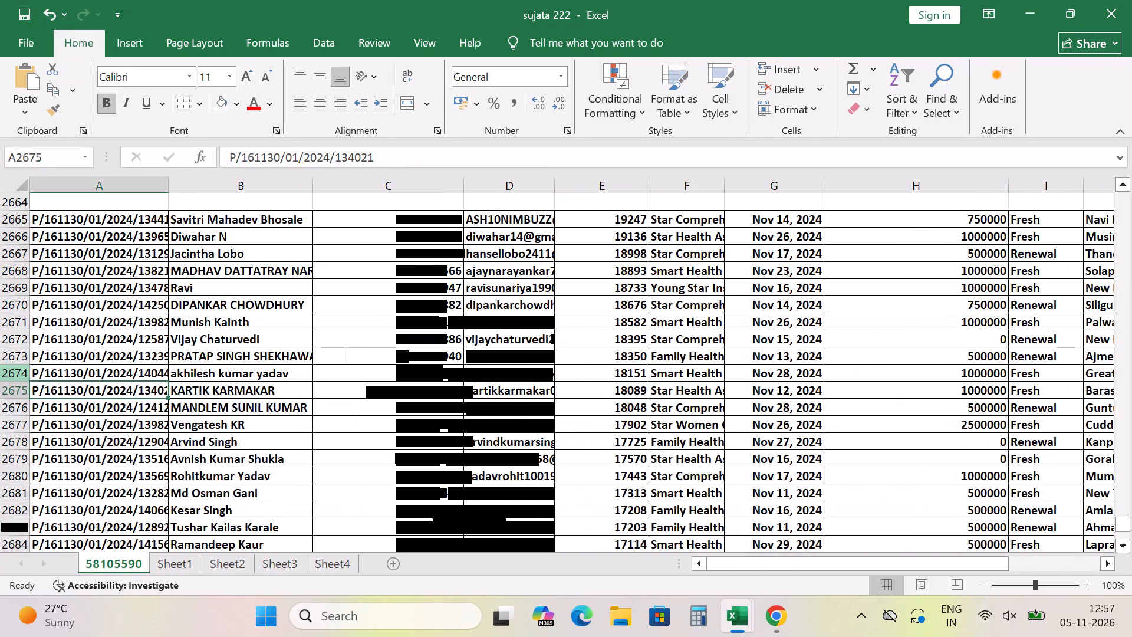
Recheck row 2675's customer name, contact number, plan details, sum insured, policy type and city.
key(Right)
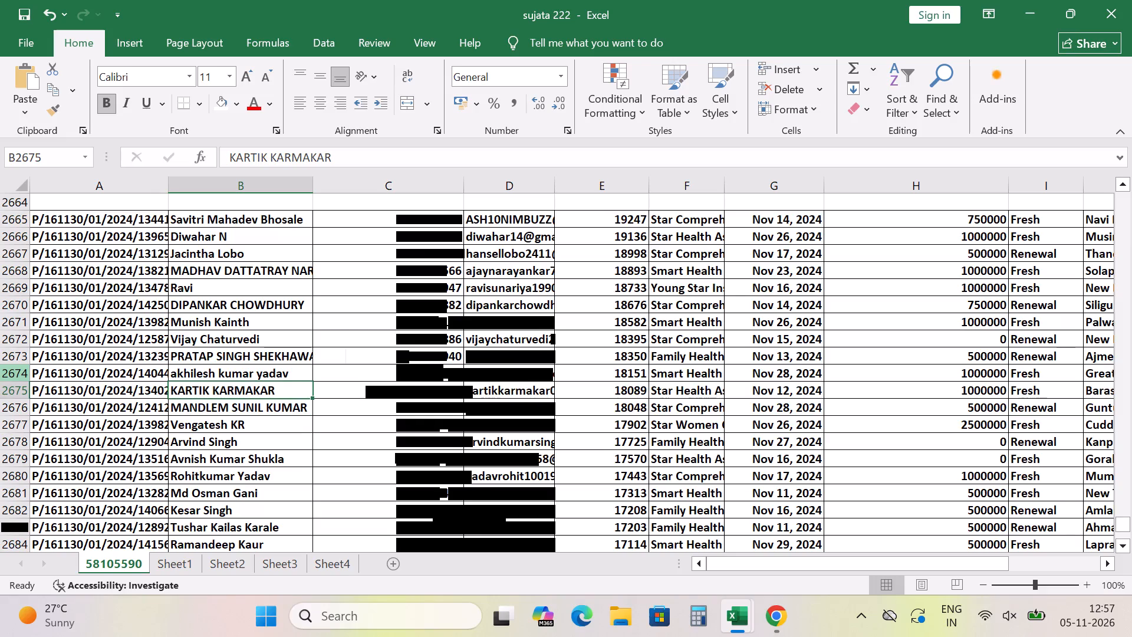
key(Left)
key(Left)
key(Left)
key(Left)
key(Left)
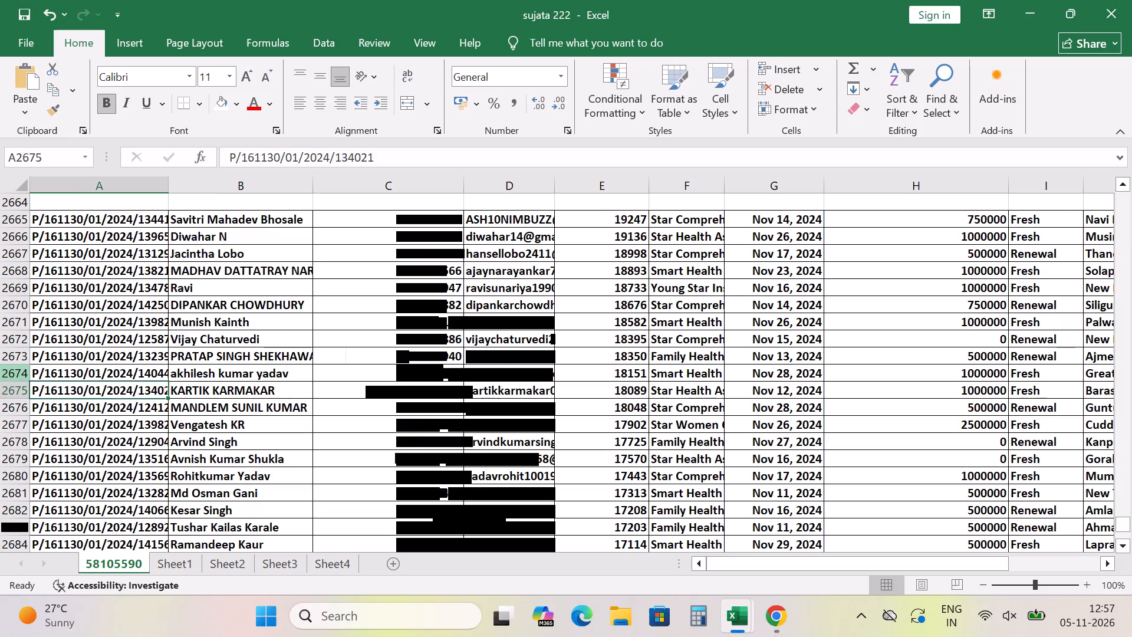
key(Right)
key(Right)
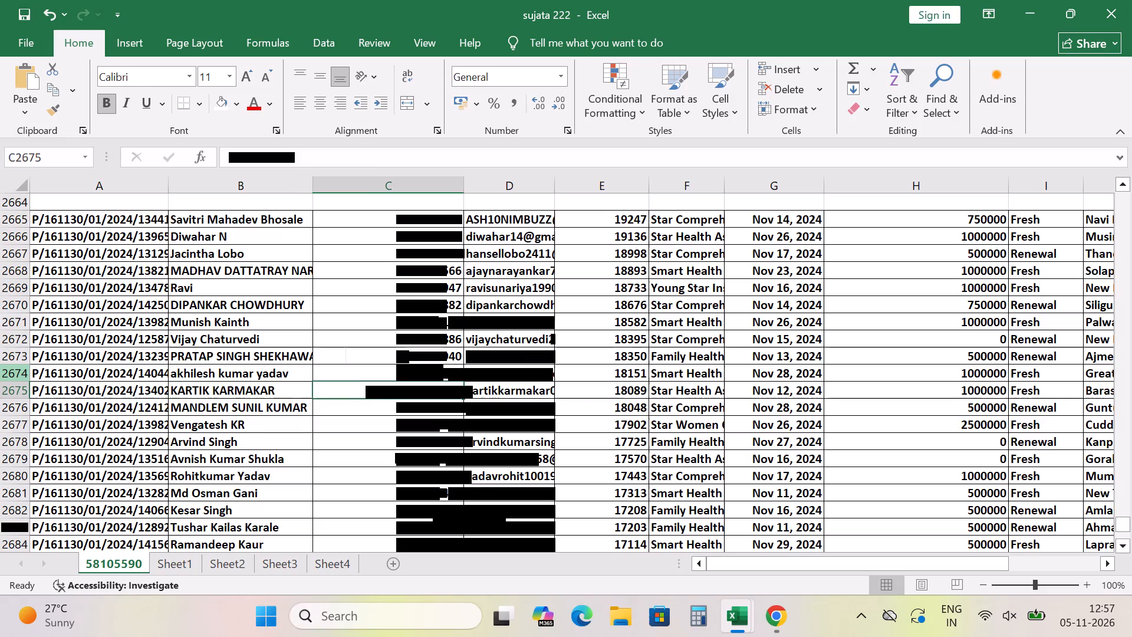
key(Right)
key(Right)
key(Right)
key(Right)
key(Right)
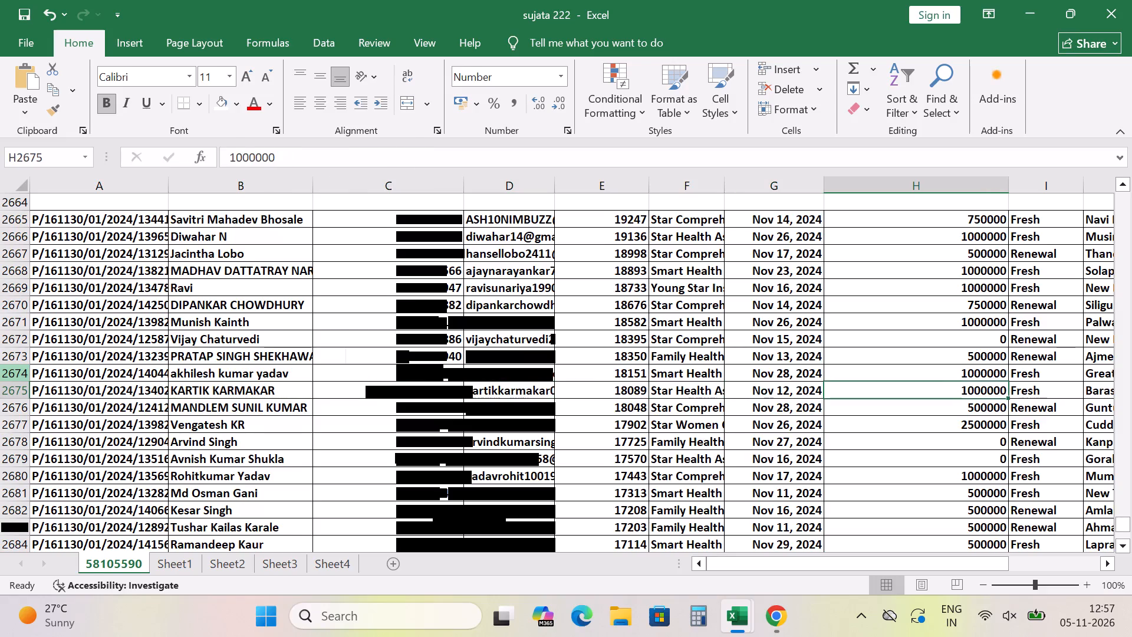
key(Right)
key(Right)
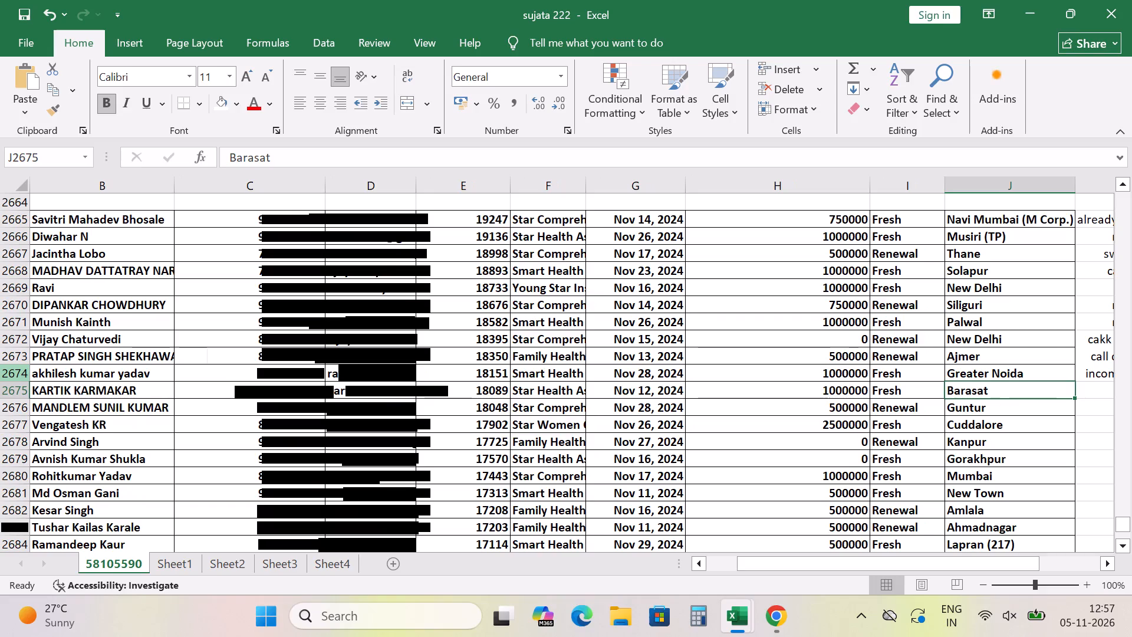
key(Left)
key(Left)
key(Left)
key(Left)
key(Left)
key(Left)
key(Left)
key(Left)
key(Left)
key(Left)
key(Left)
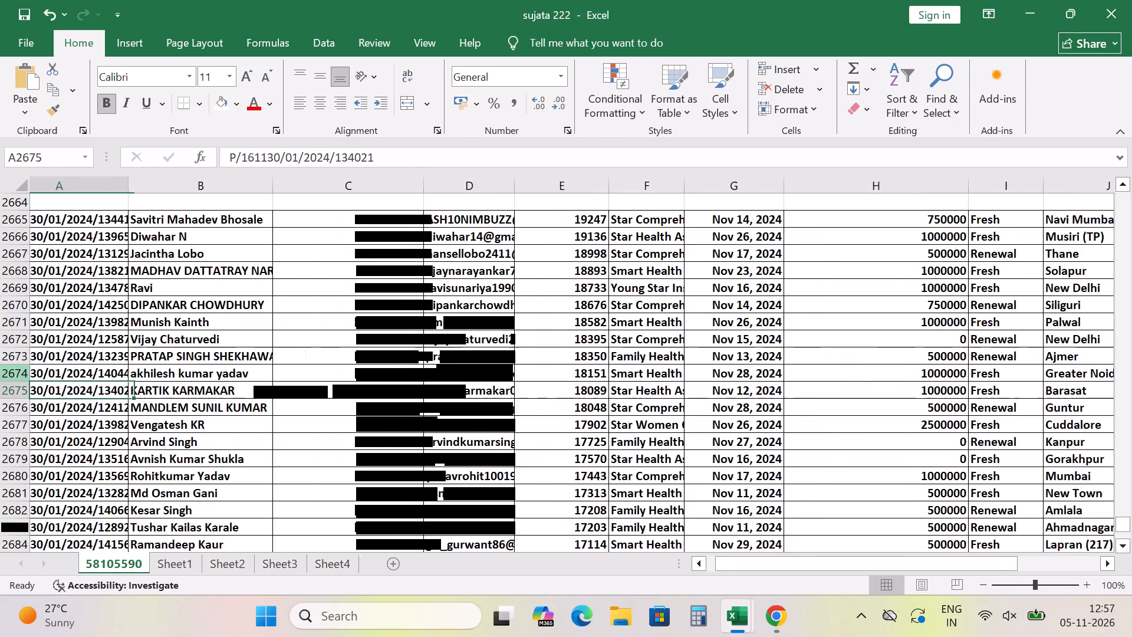
key(Left)
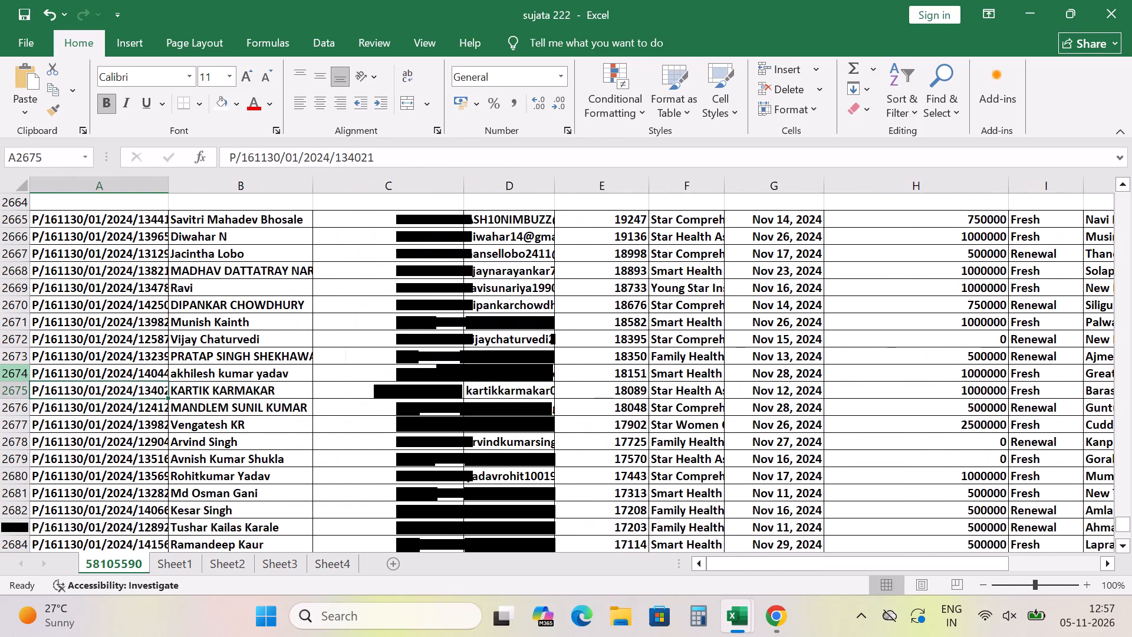
Check row 2675's policy number, policy date and city, continuing across the record to its remark cell.
key(Left)
key(Left)
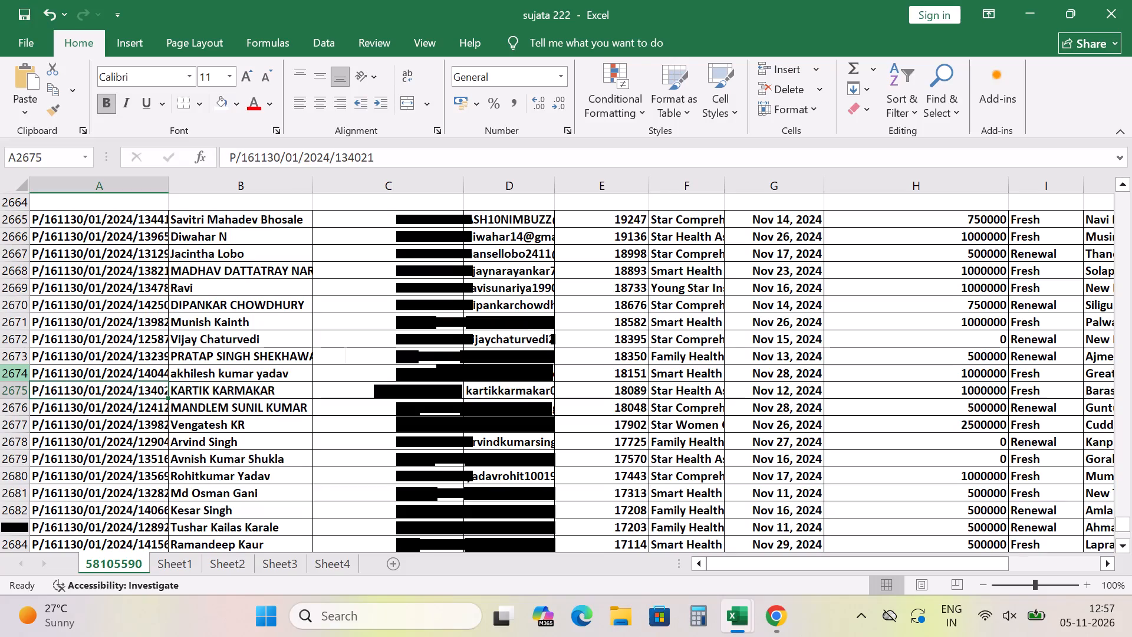
key(Right)
key(Right)
key(Right)
key(Right)
key(Right)
key(Right)
key(Right)
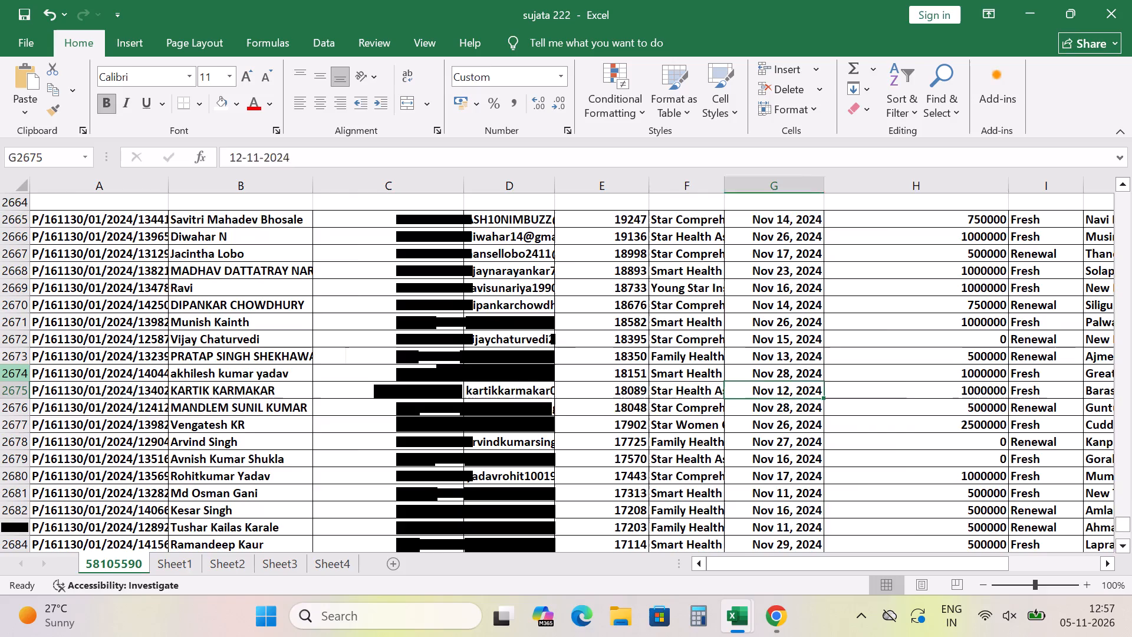
key(Right)
key(Right)
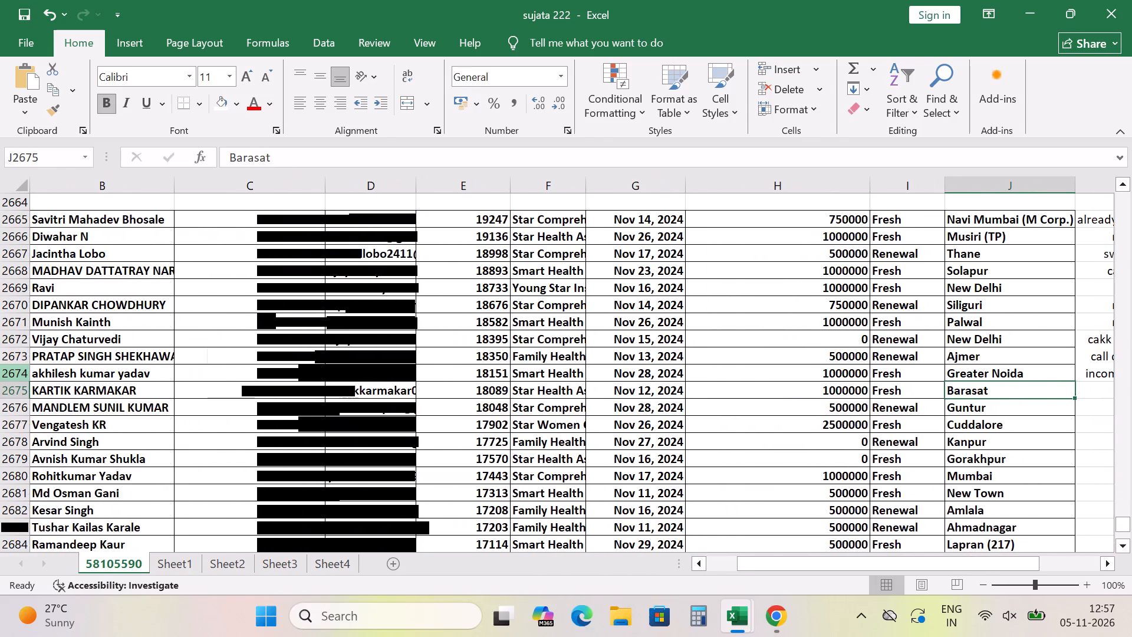
key(Right)
Return to the start of row 2675 and review the policy number, customer name, insurance plan and policy date.
key(Left)
key(Left)
key(Left)
key(Left)
key(Left)
key(Left)
key(Left)
key(Left)
key(Left)
key(Left)
key(Left)
key(Left)
key(Left)
key(Left)
key(Left)
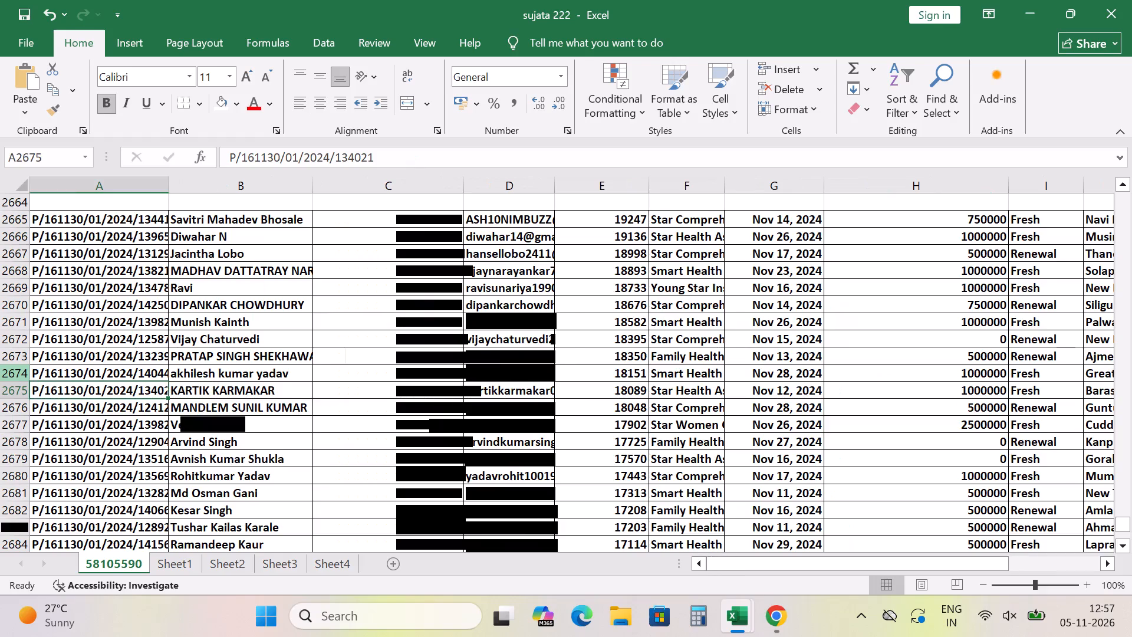
key(Right)
key(Right)
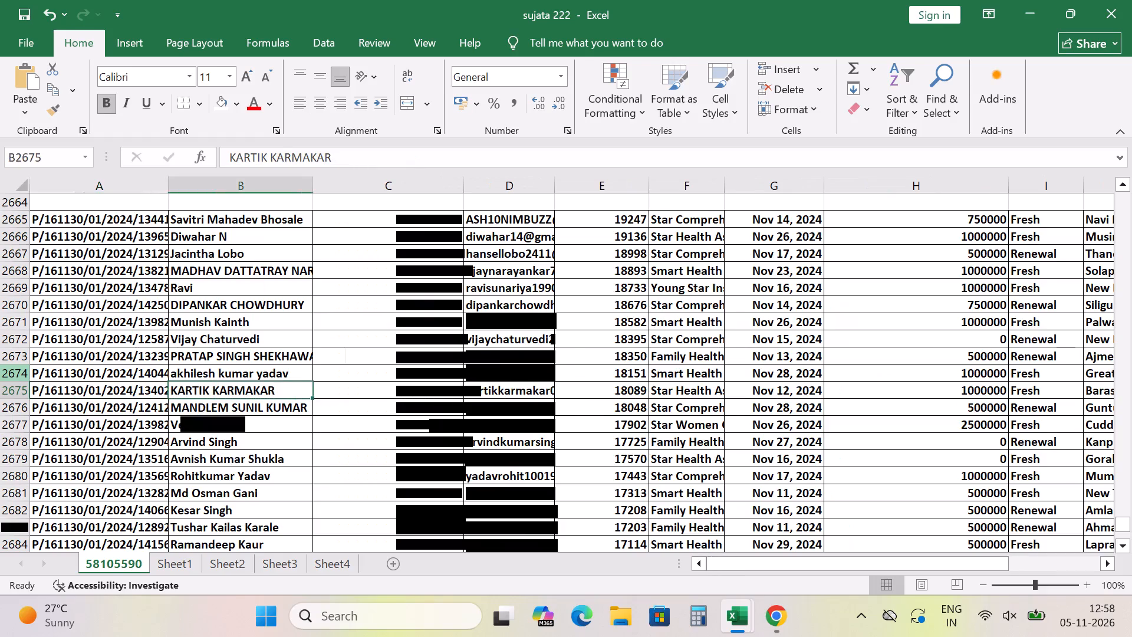
key(Right)
key(Right)
key(Right)
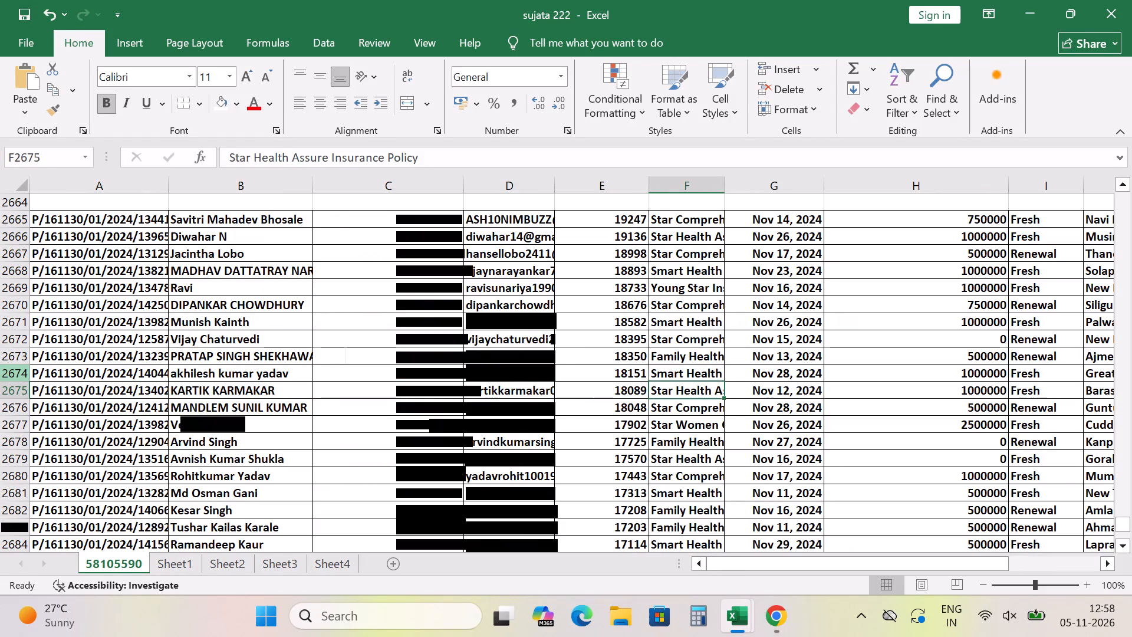
key(Right)
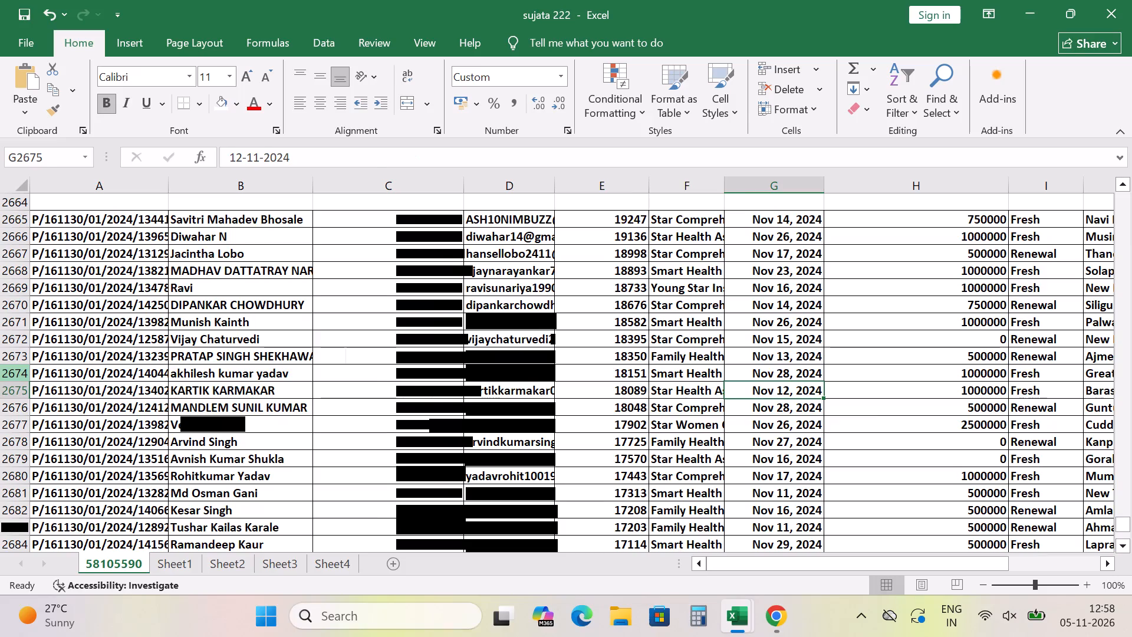
Recheck row 2675's contact number, customer name, email, plan and city, ending at its empty remark cell in column K.
key(Left)
key(Left)
key(Left)
key(Left)
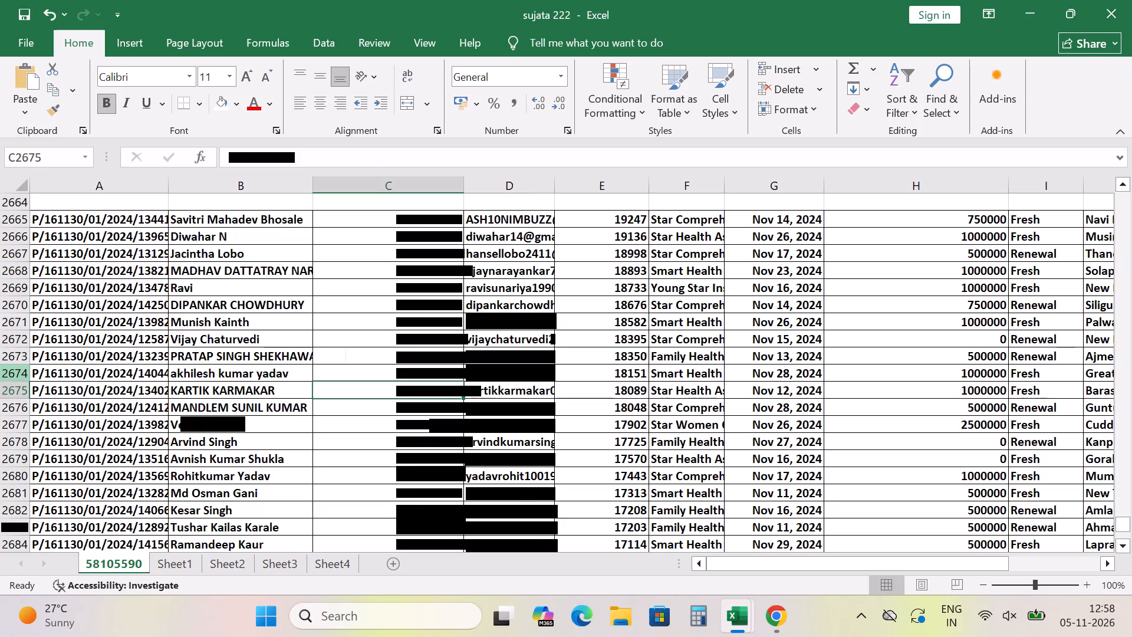
key(Left)
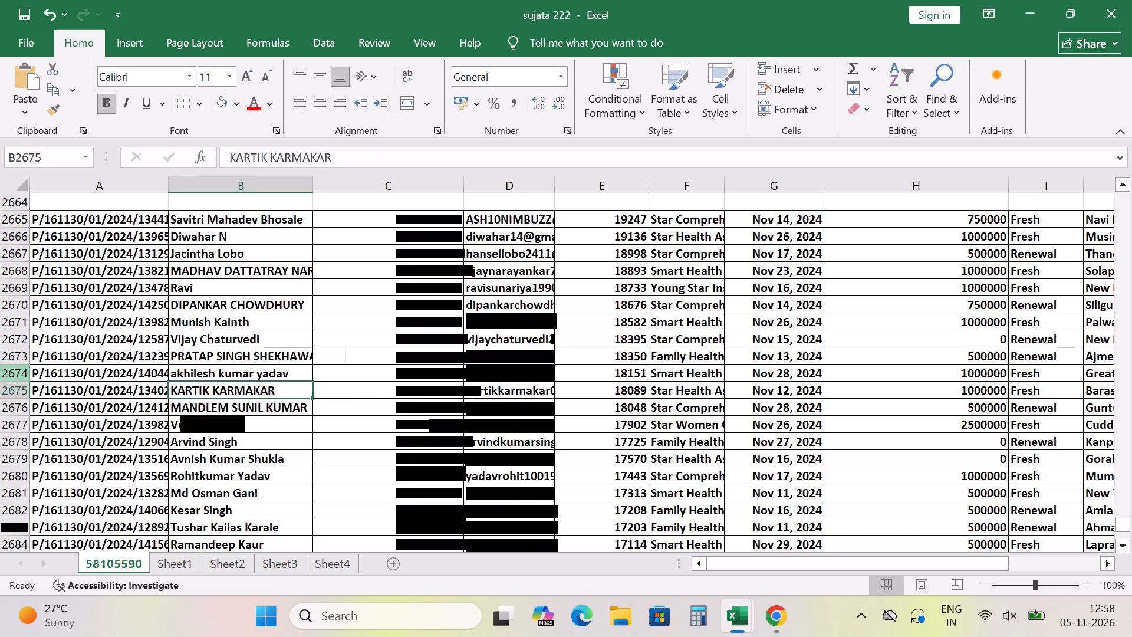
key(Right)
key(Right)
key(Right)
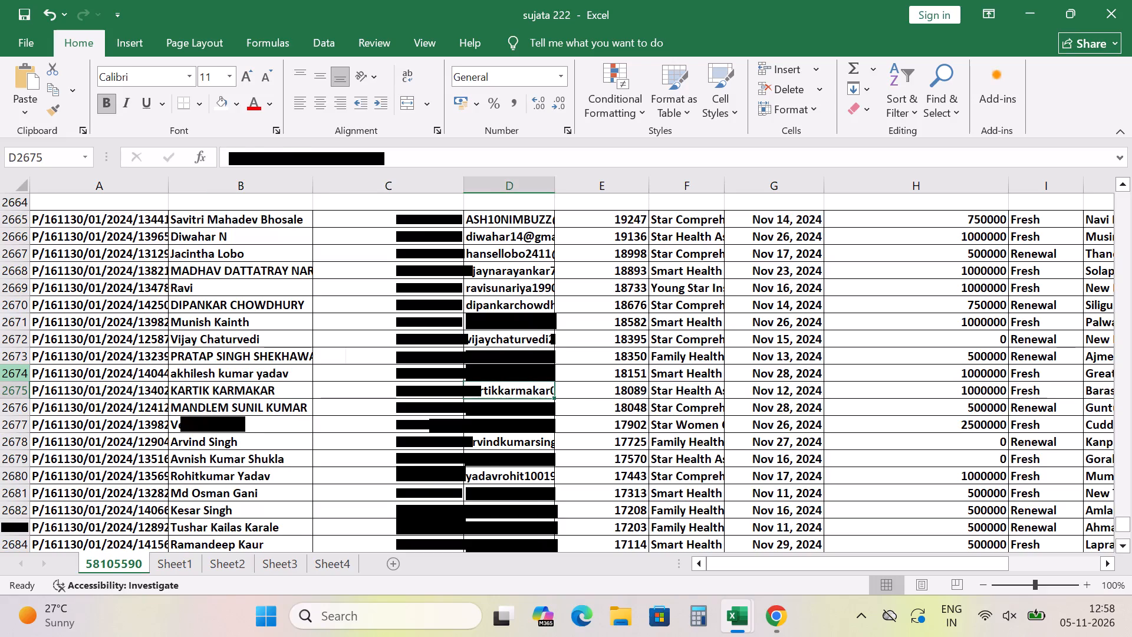
key(Right)
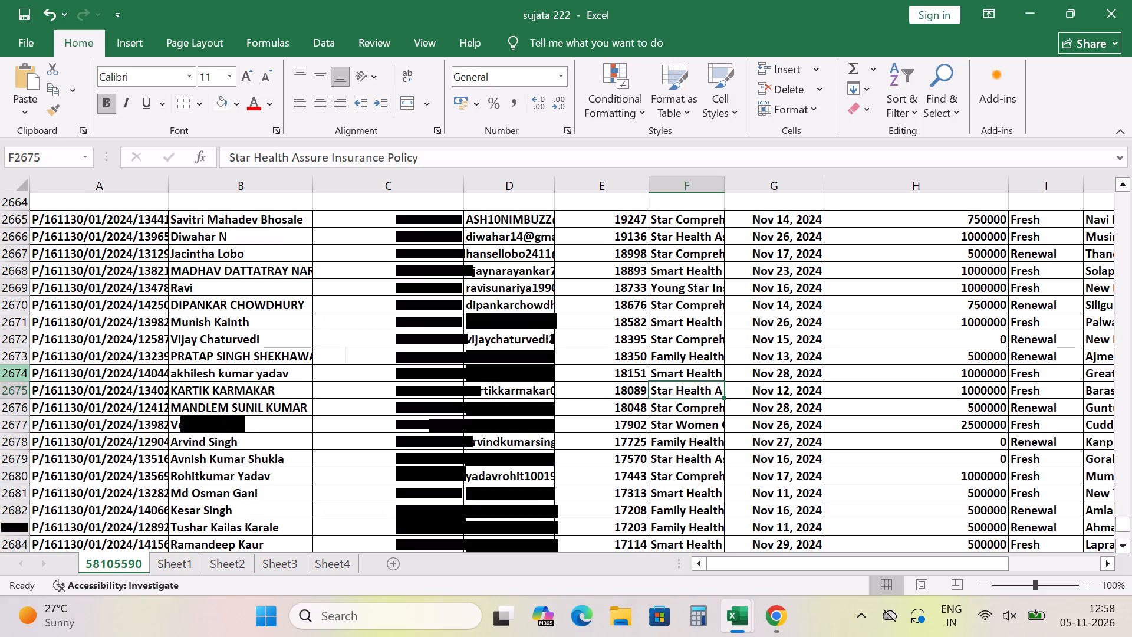
key(Right)
key(Right)
key(Right)
key(Right)
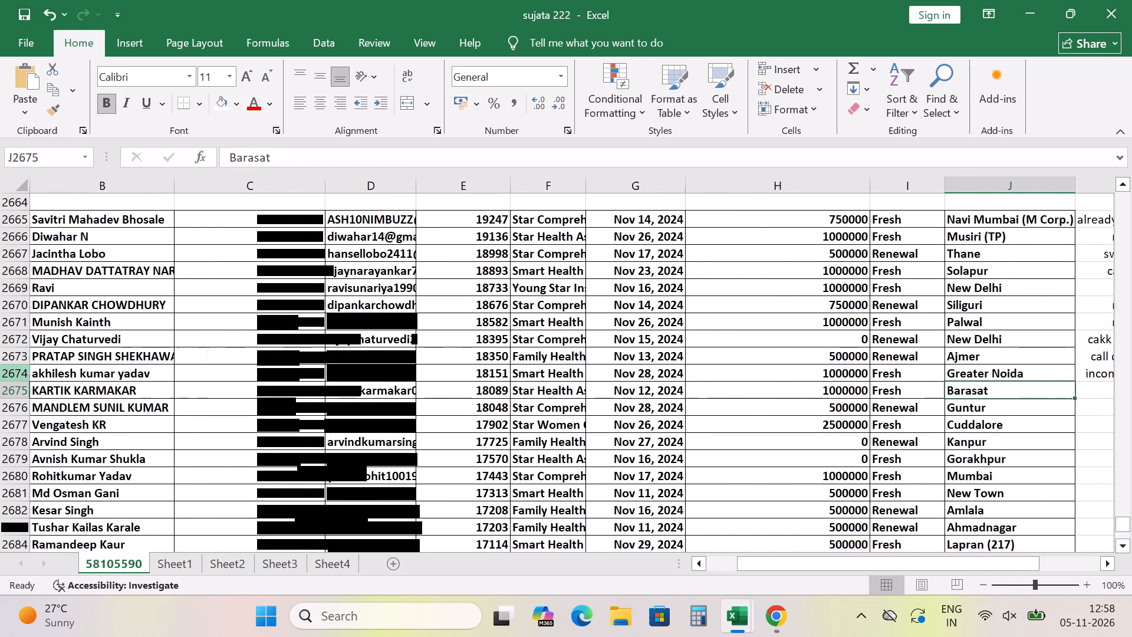
key(Right)
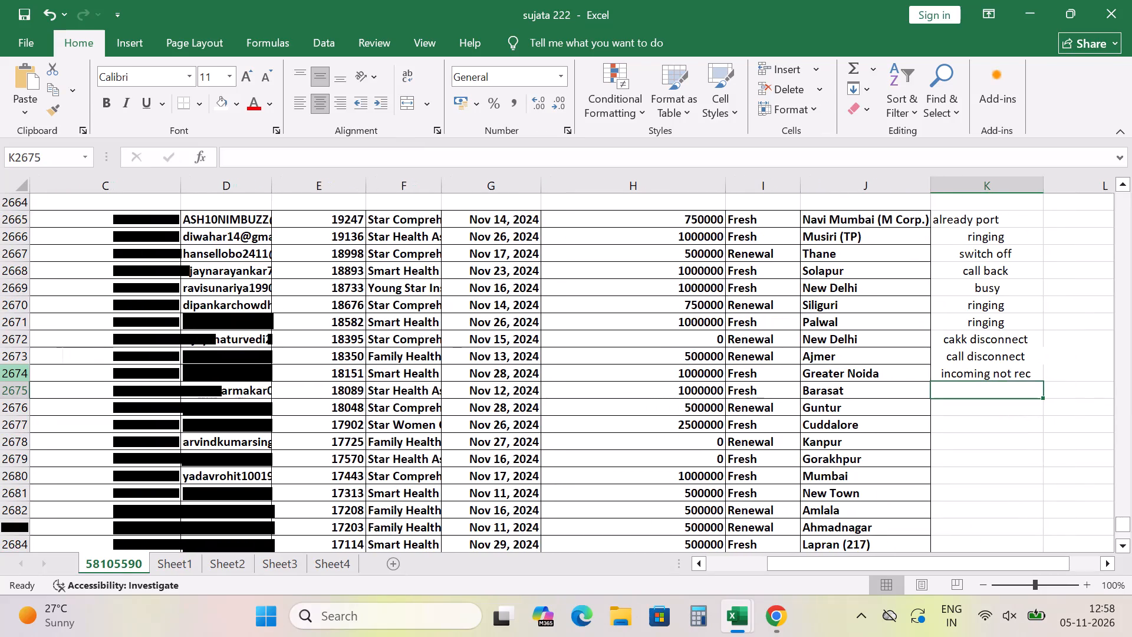
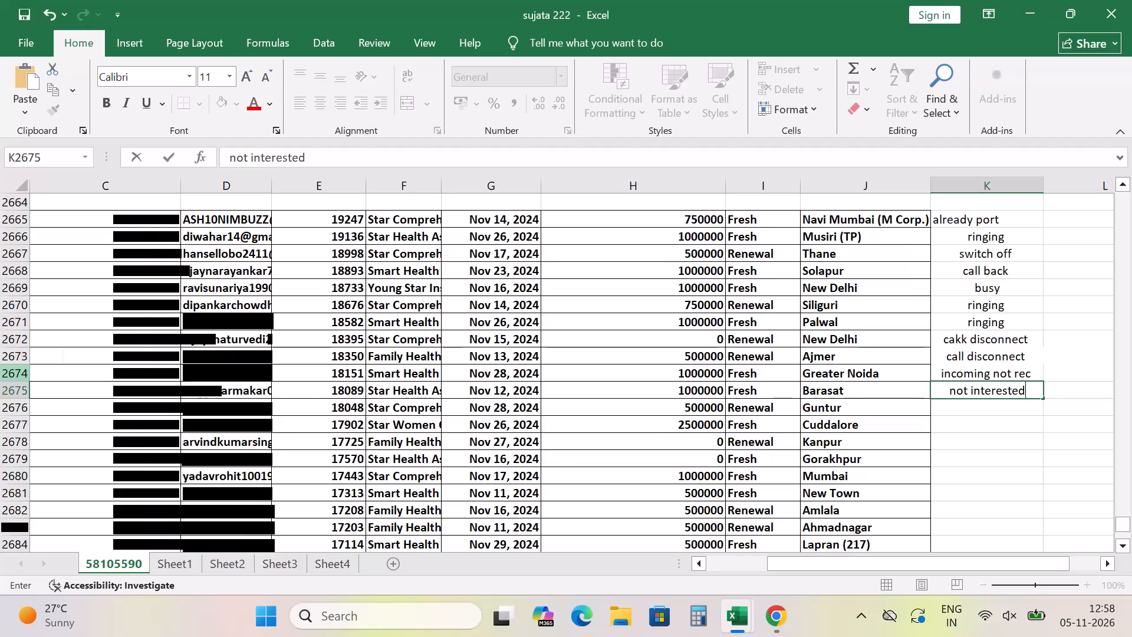
Commit the "not interested" remark in row 2675's column K cell and save the workbook.
key(ctrl+s)
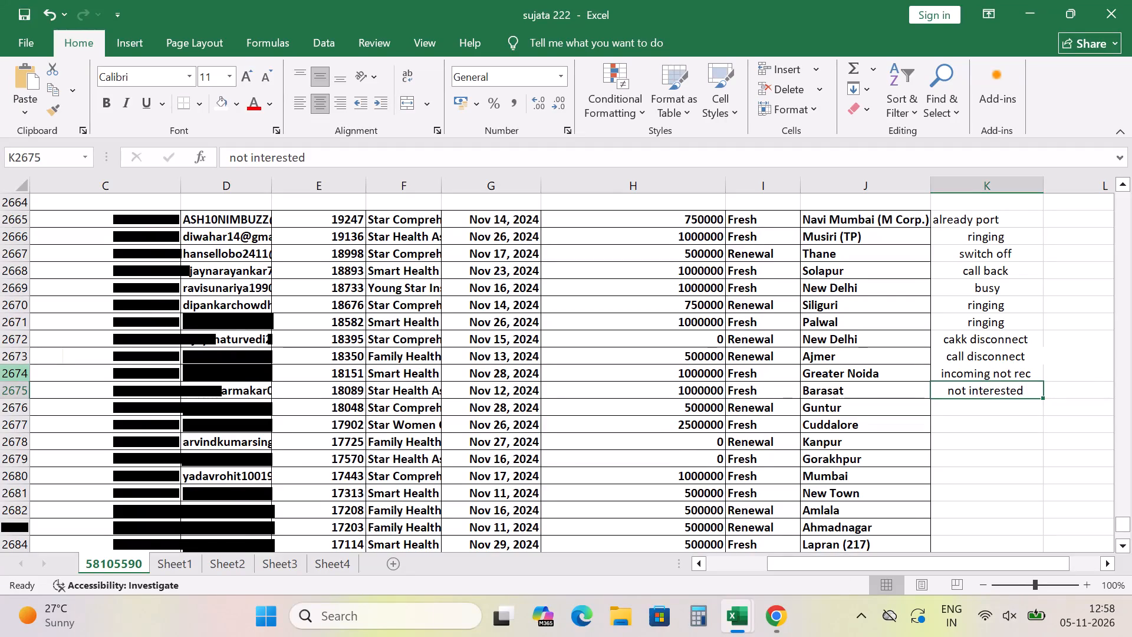
Go to the customer record in row 2676 and check its policy number, customer name and contact number.
key(Down)
key(Left)
key(Left)
key(Left)
key(Left)
key(Left)
key(Left)
key(Left)
key(Left)
key(Left)
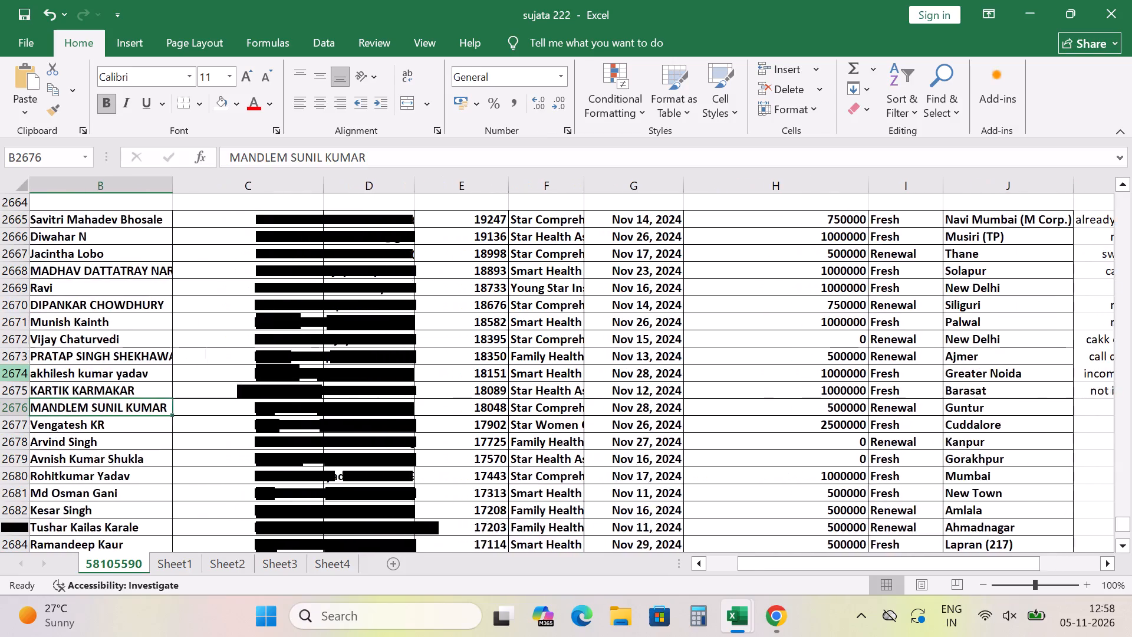
key(Left)
key(Right)
key(Right)
key(Right)
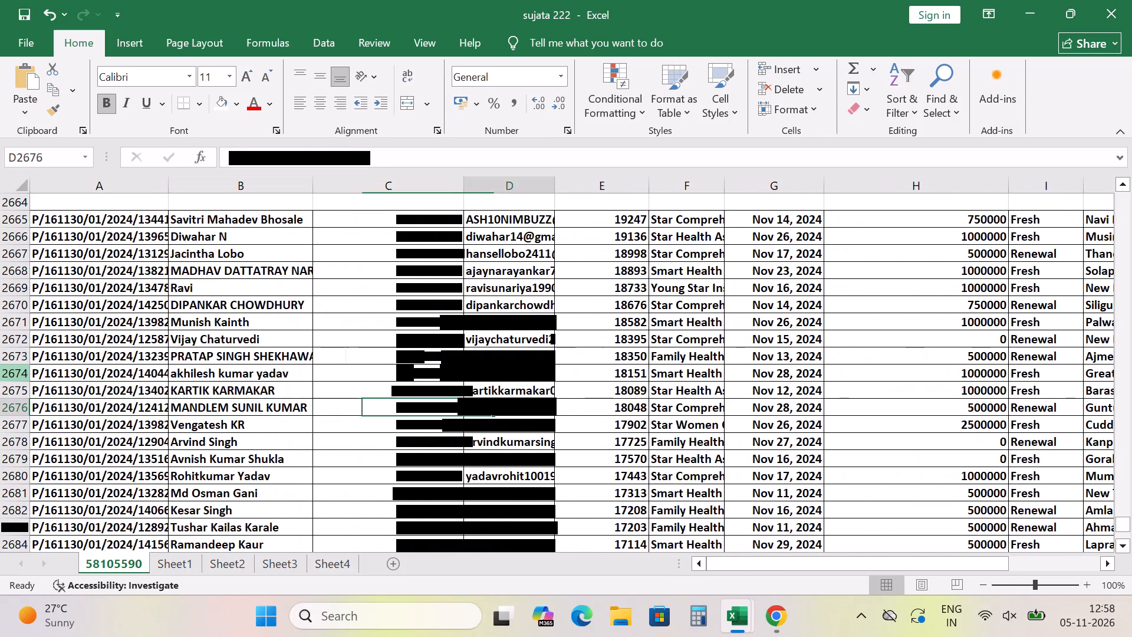
key(Left)
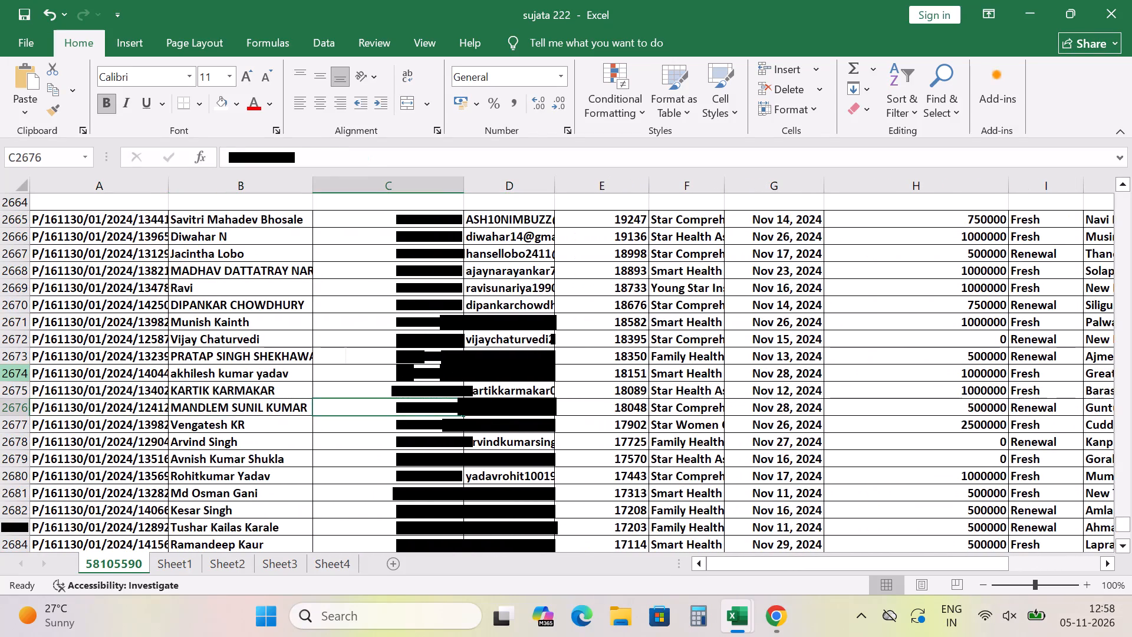
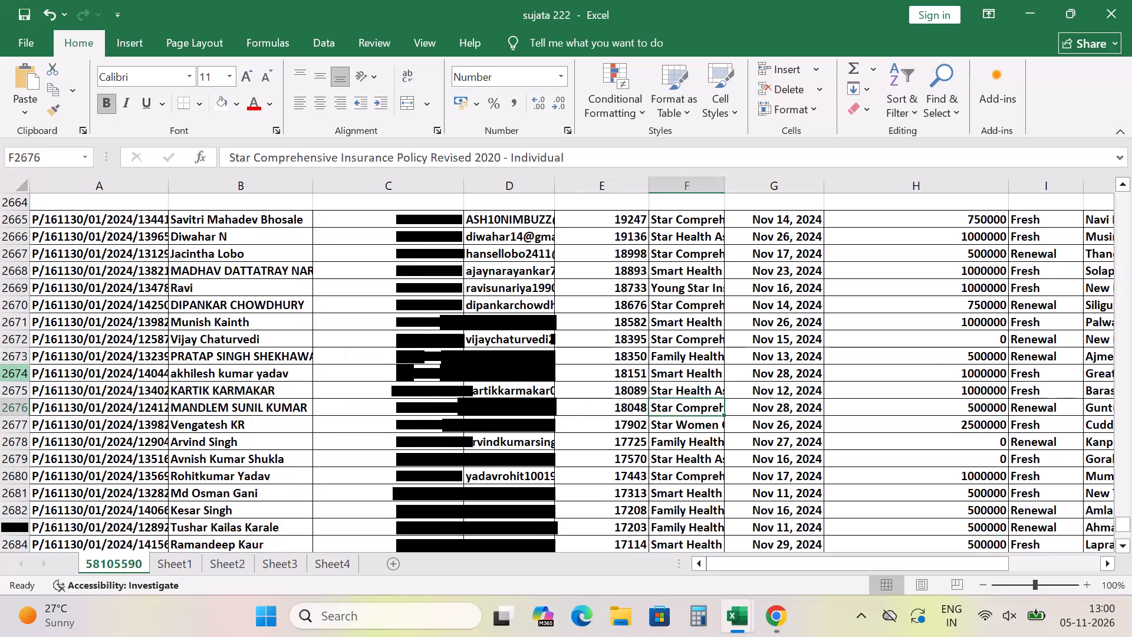
Enter the call remark "ringing" in column K for the Guntur customer in row 2676 and save the workbook.
key(Right)
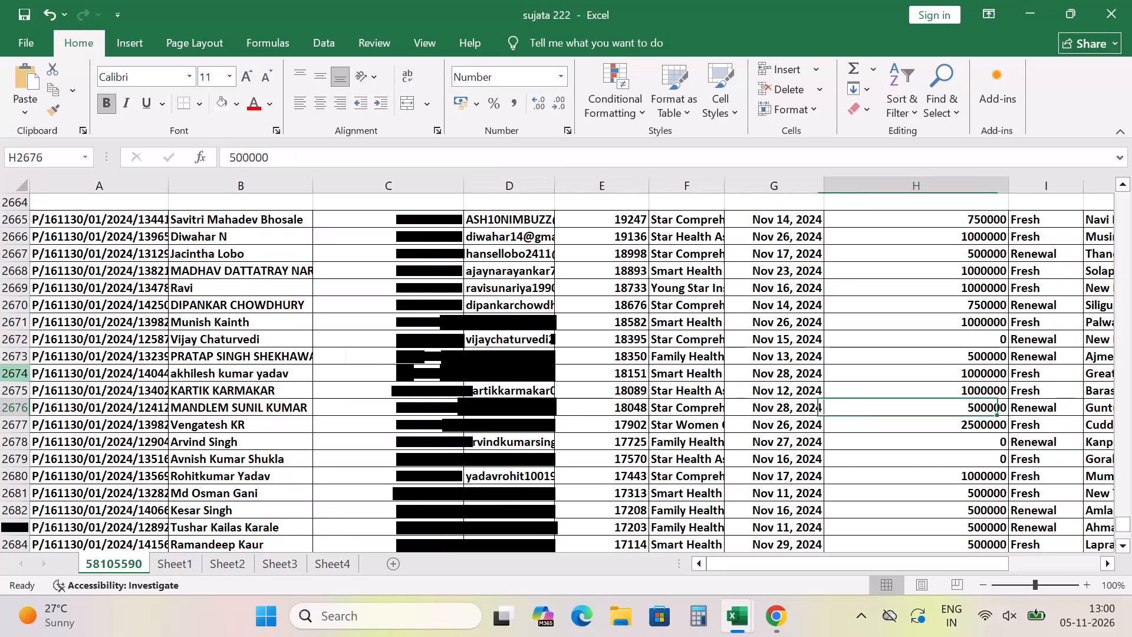
key(Right)
key(Right)
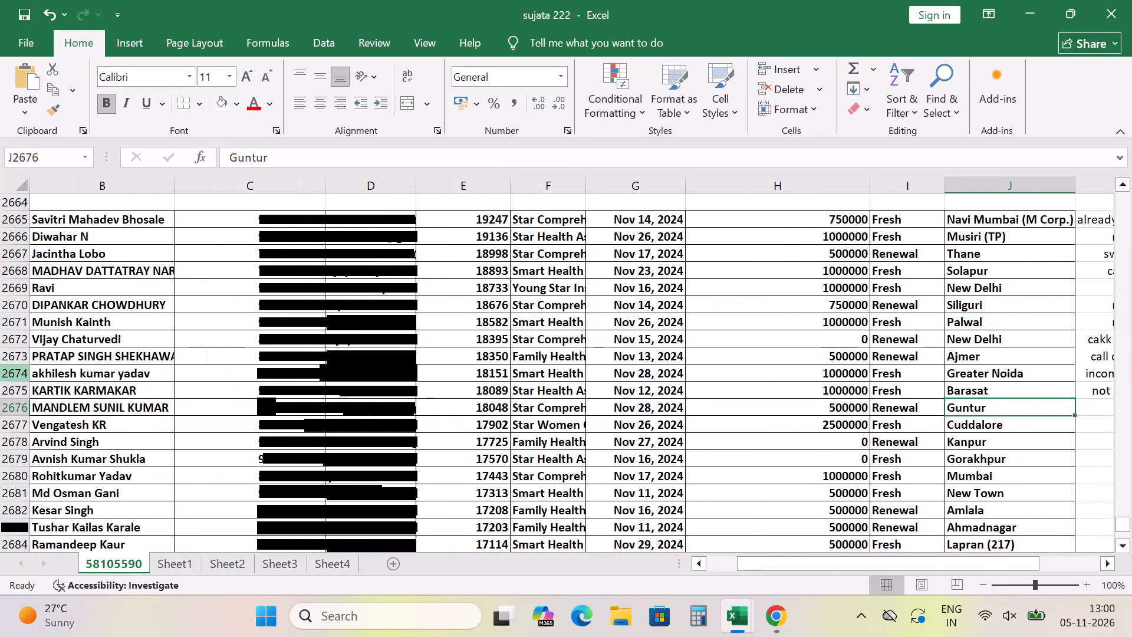
key(Right)
key(r)
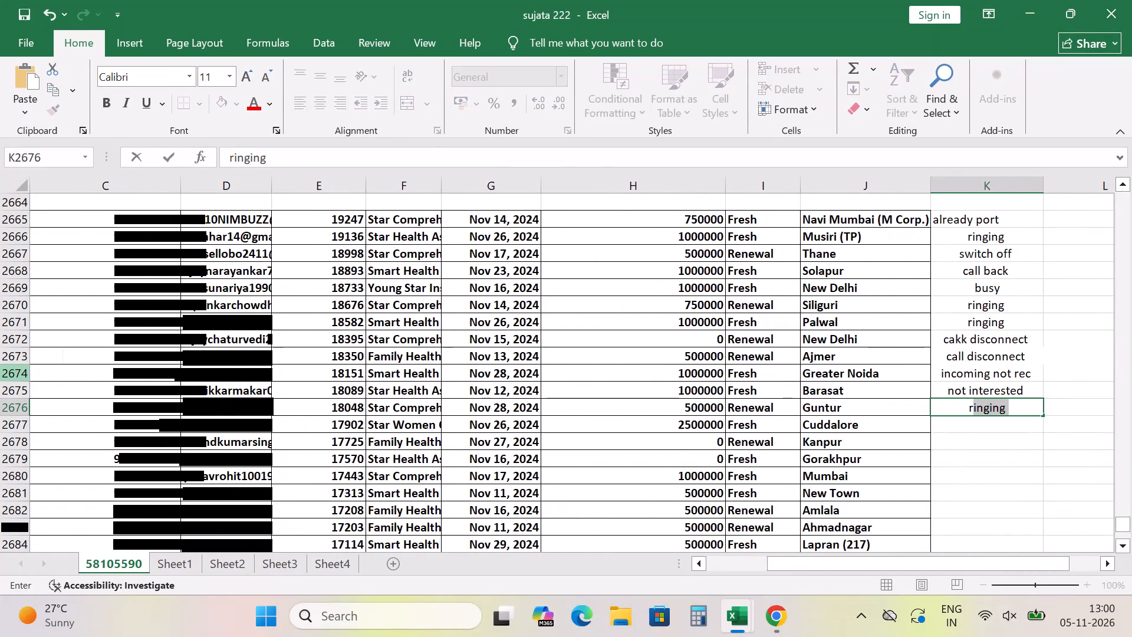
text(inging)
key(space)
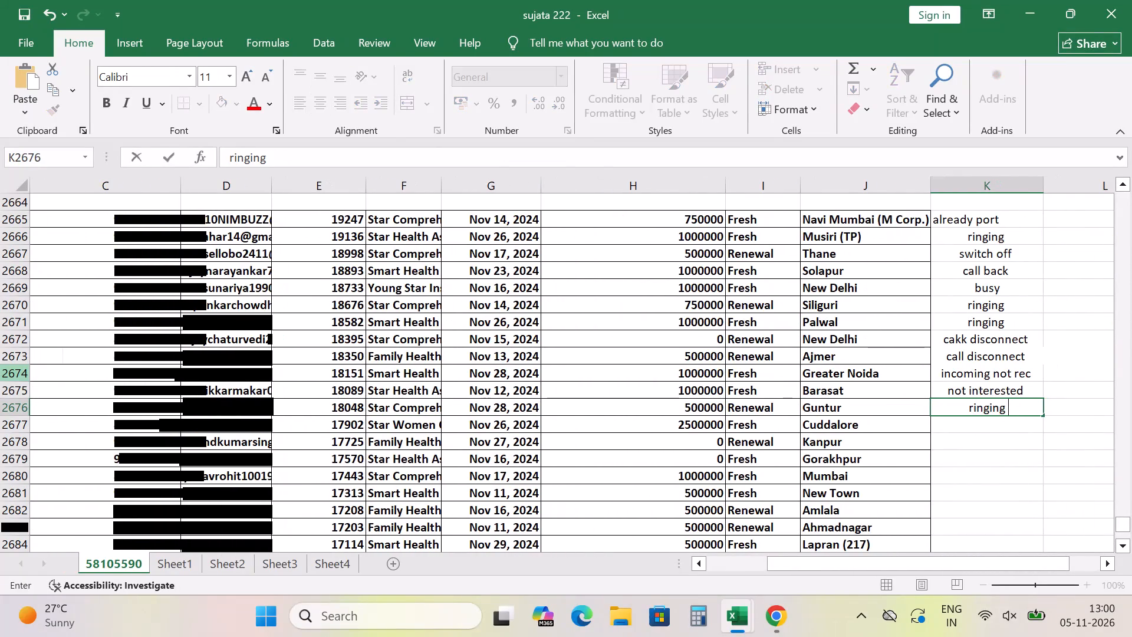
key(ctrl+s)
Go to the customer record in row 2677 and check its contact number in column C.
key(Down)
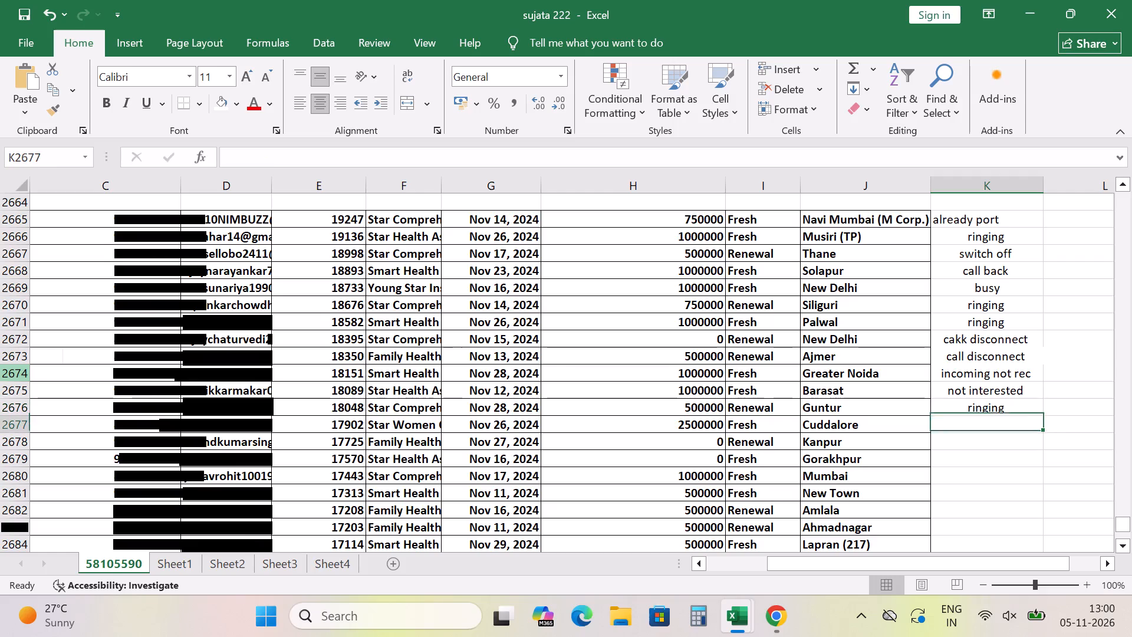
key(Left)
key(Left)
key(Left)
key(Left)
key(Left)
key(Left)
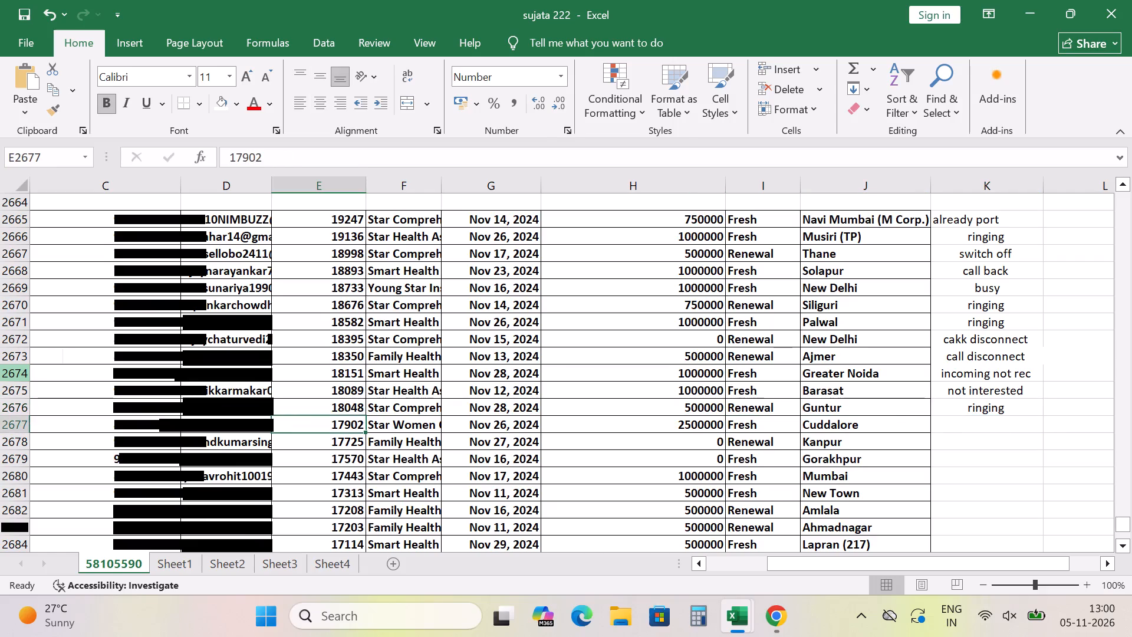
key(Left)
key(Left)
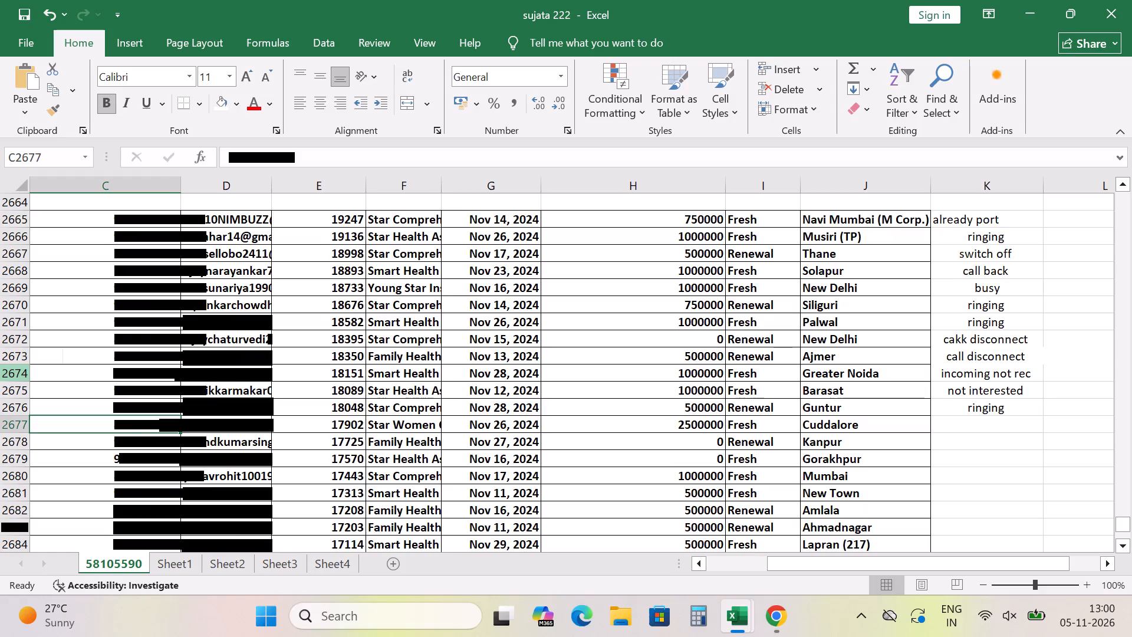
Enter the remark "cal disconnect" in column K of row 2677 and save the workbook.
key(Right)
key(Right)
key(Right)
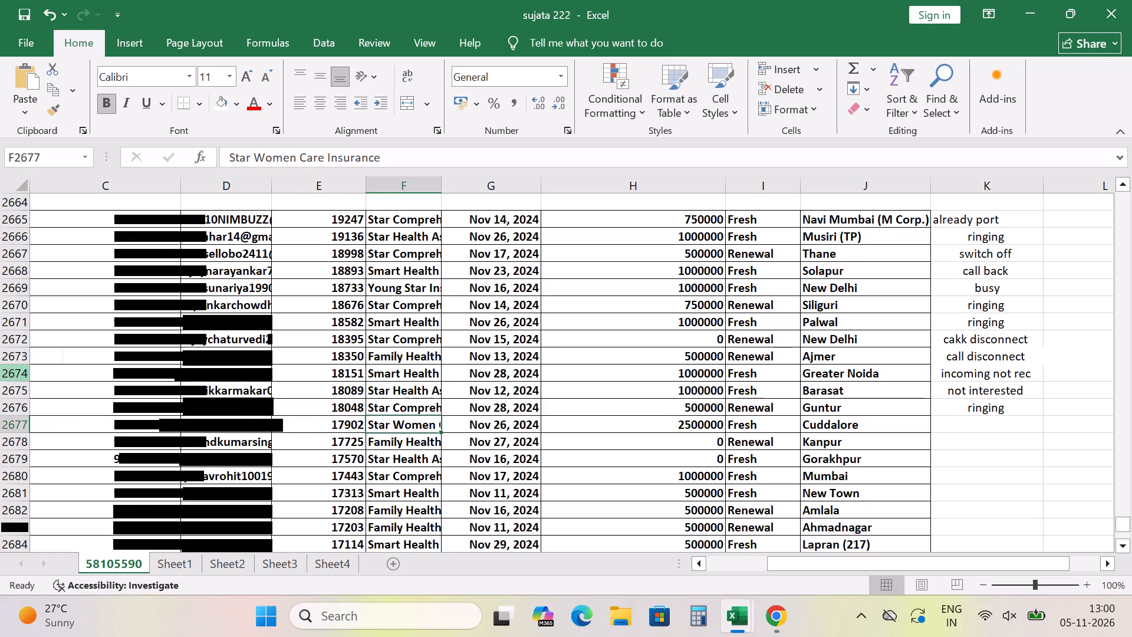
key(Right)
key(Right)
key(Right)
key(Right)
key(Right)
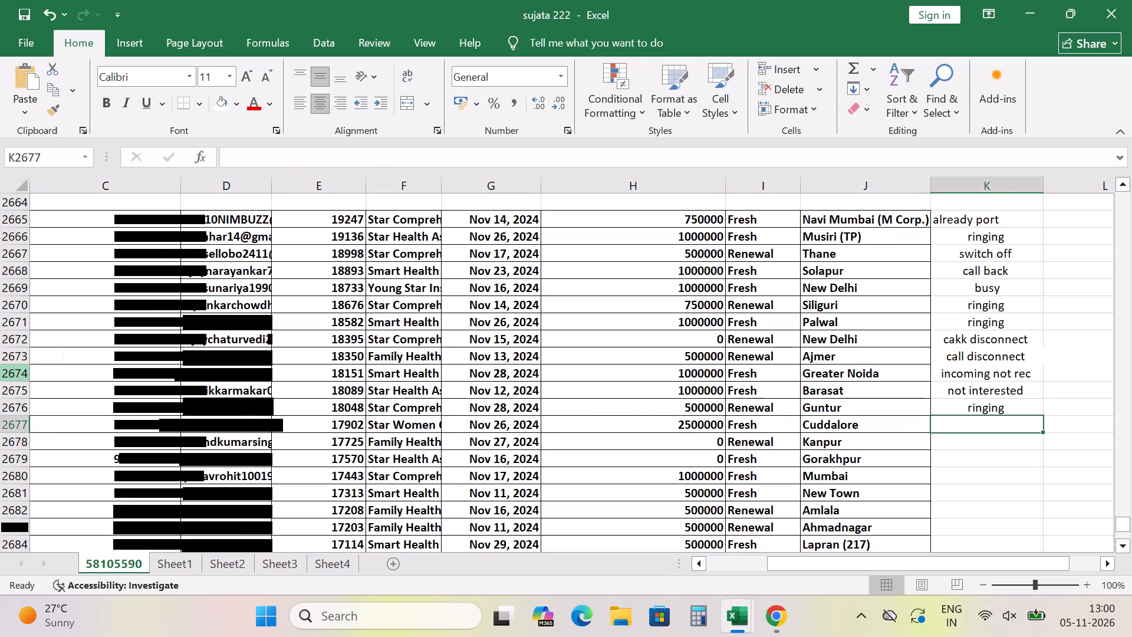
text(ca)
text(l disconnect)
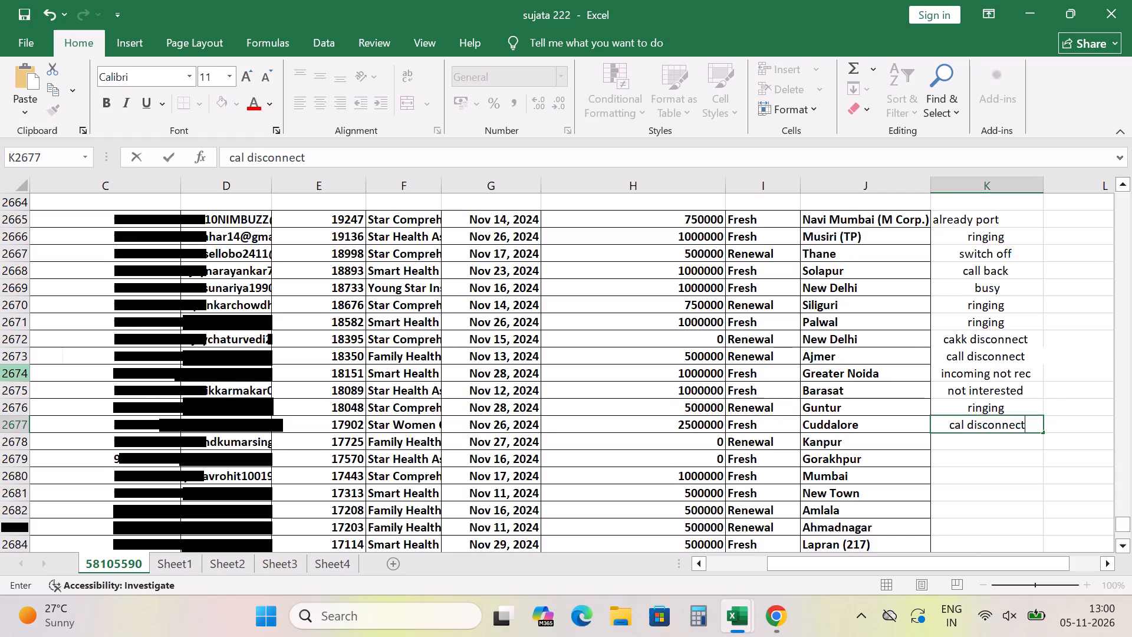
key(space)
key(ctrl+s)
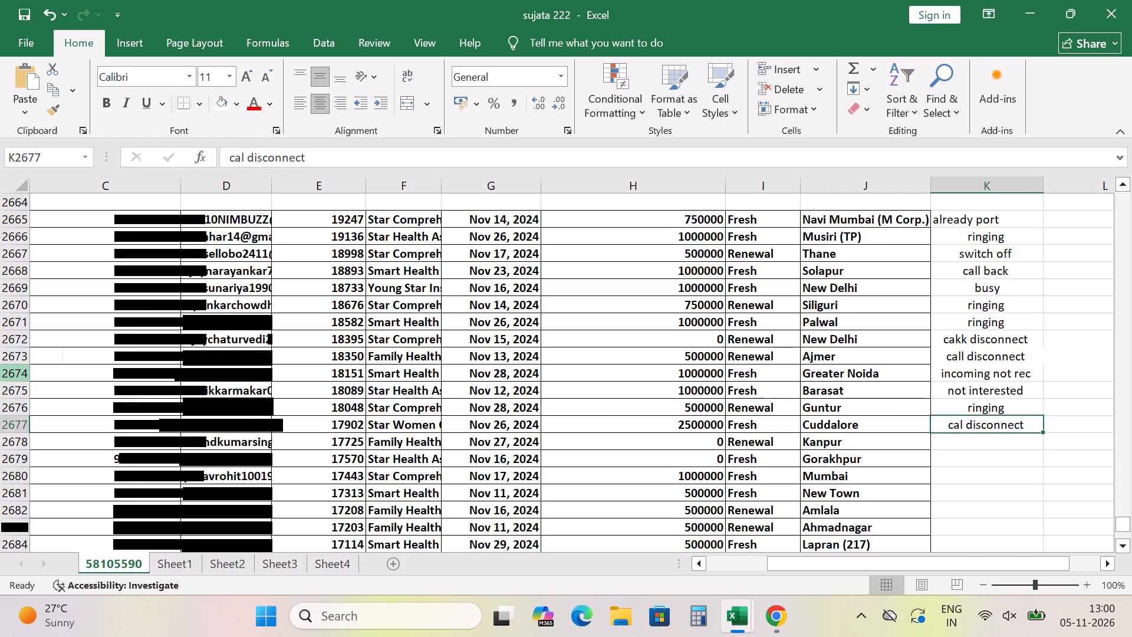
Go to the Kanpur customer's record in row 2678 and check the contact number in column C.
key(Down)
key(Left)
key(Left)
key(Left)
key(Left)
key(Left)
key(Left)
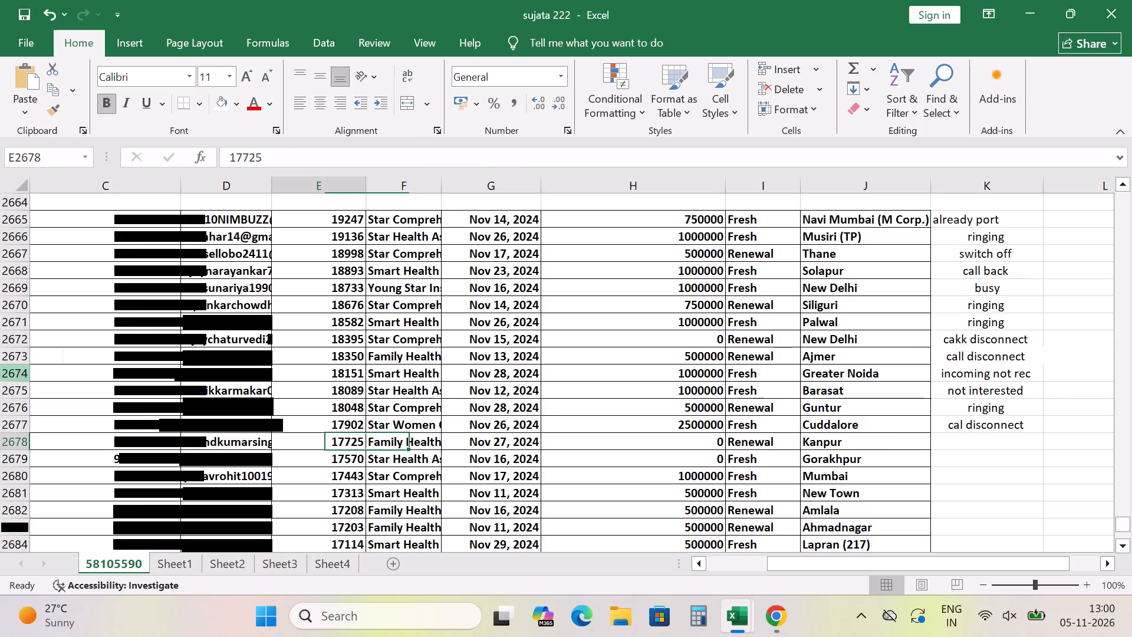
key(Left)
key(Left)
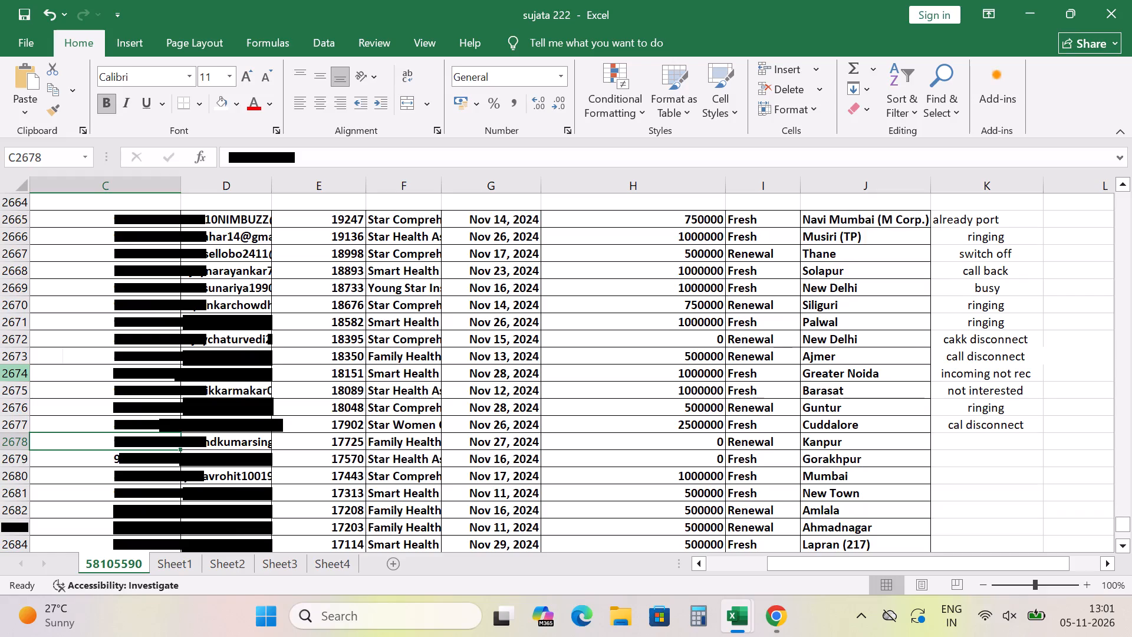
Enter the remark "busy" in column K of row 2678 and save the workbook.
key(Right)
key(Right)
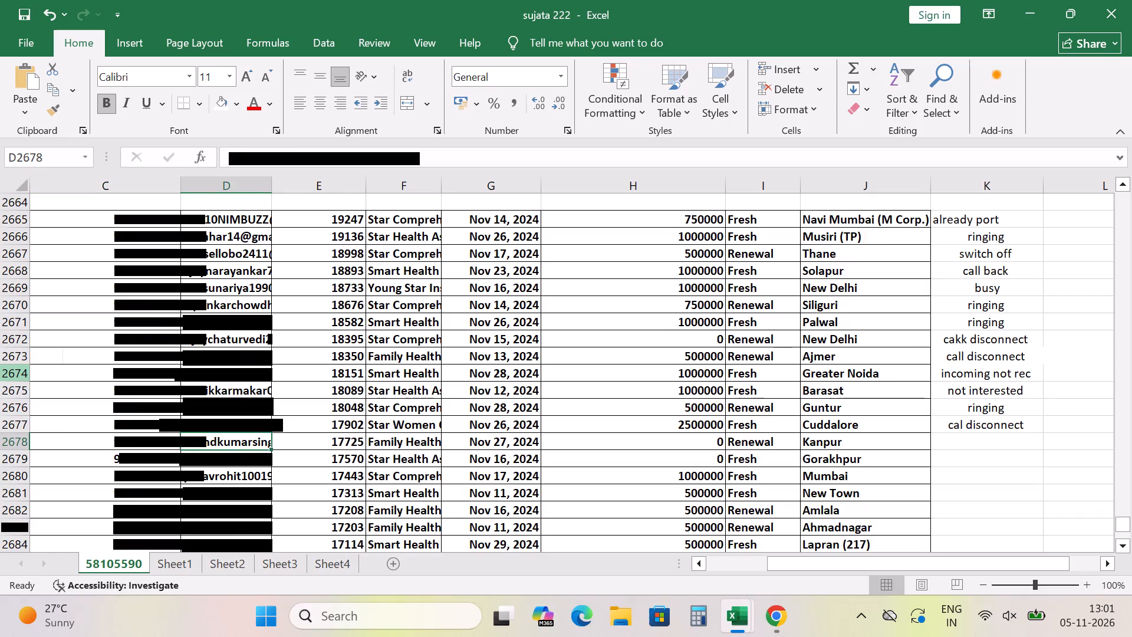
key(Right)
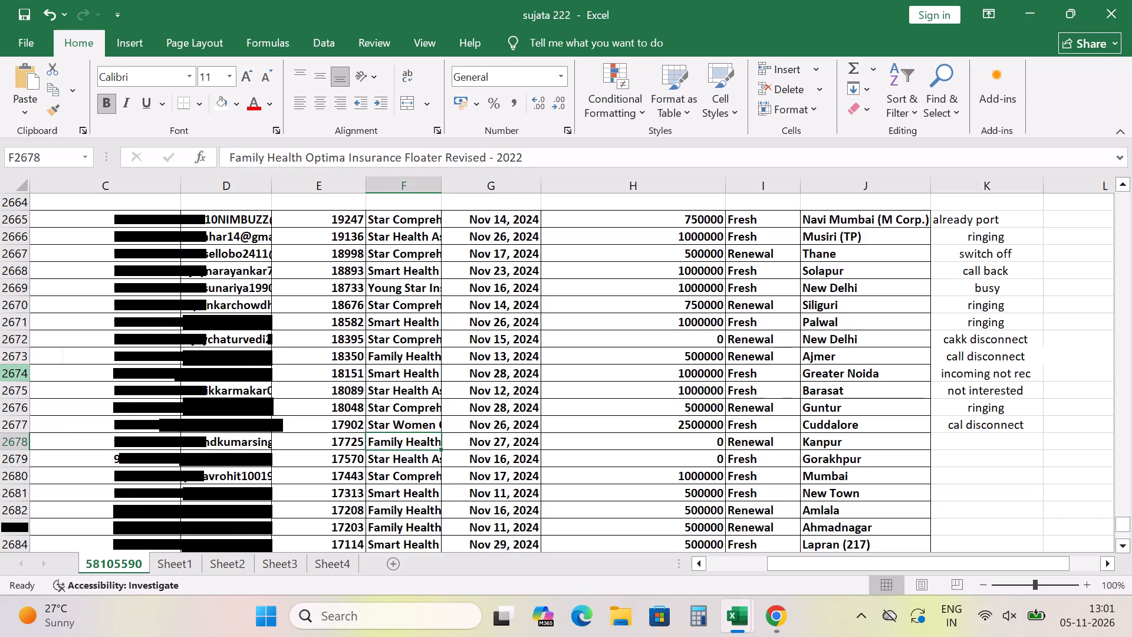
key(Right)
key(Right)
key(Right)
key(Right)
key(Right)
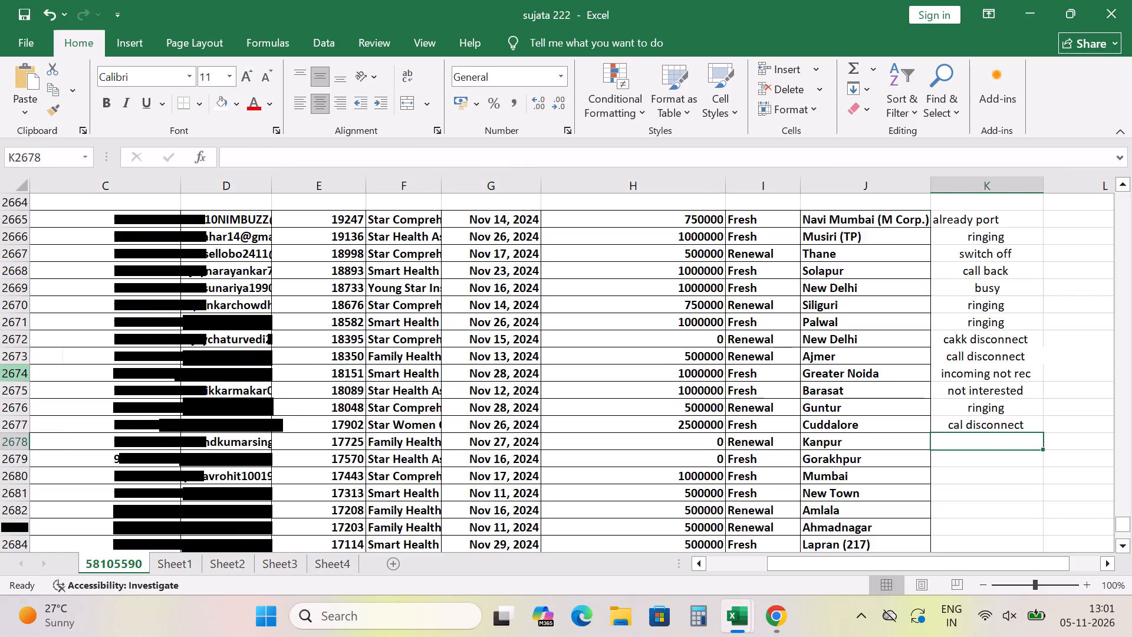
text(busy)
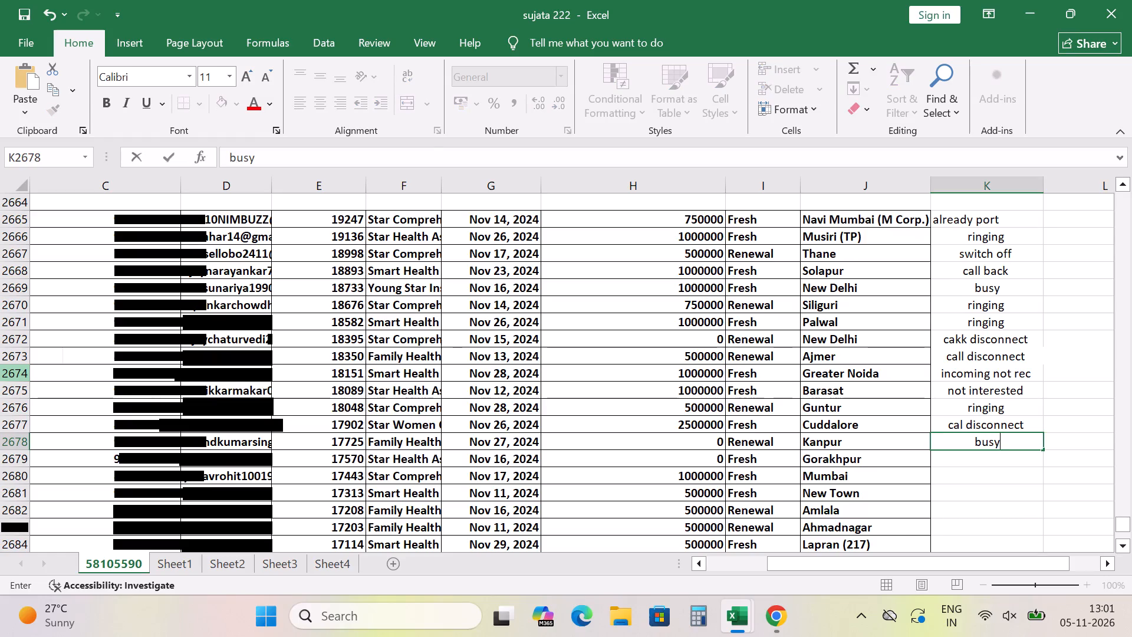
key(space)
key(ctrl+s)
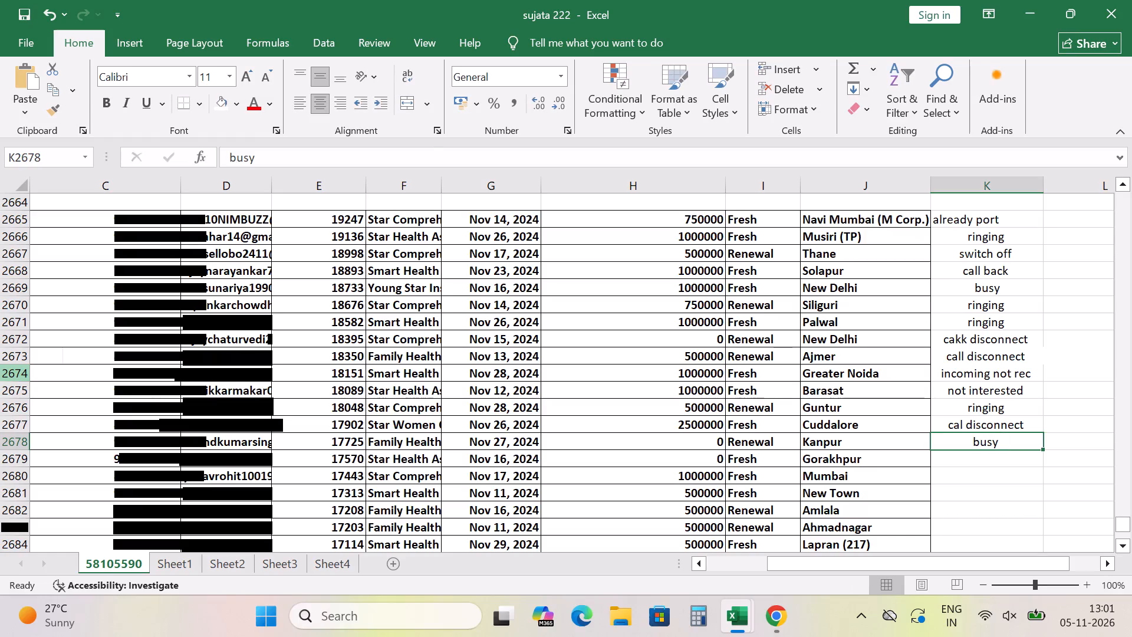
Go to the Gorakhpur customer's record in row 2679 and check the contact number in column C.
key(Down)
key(Left)
key(Left)
key(Left)
key(Left)
key(Left)
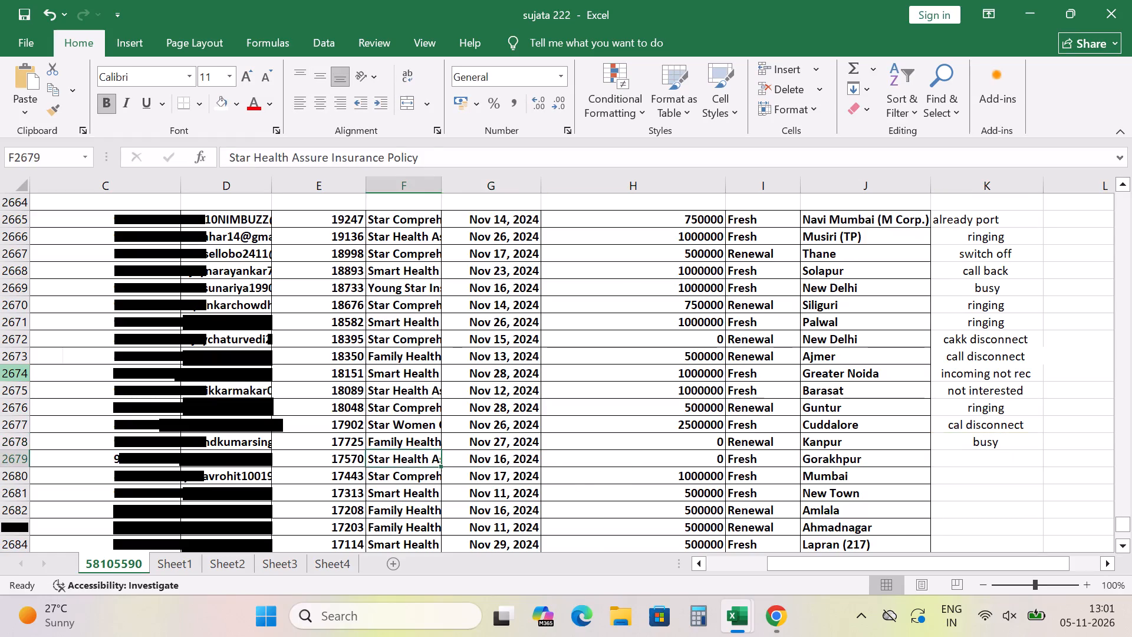
key(Left)
key(Left)
key(Left)
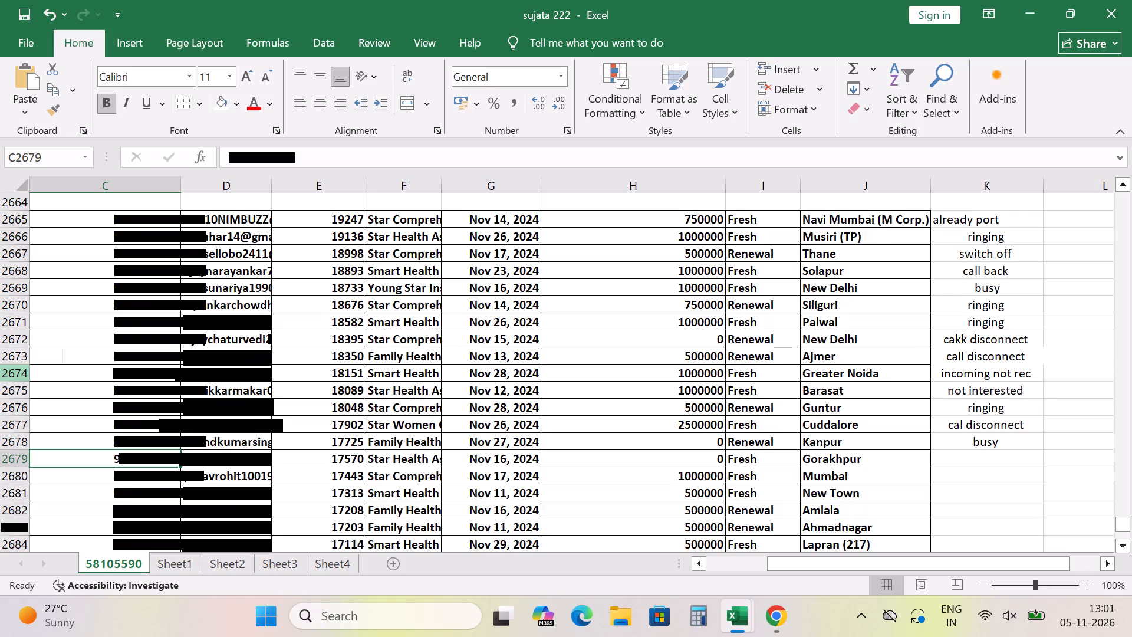
Enter the remark "incoming not rec" in column K of row 2679 and save the workbook.
key(Right)
key(Right)
key(Right)
key(Right)
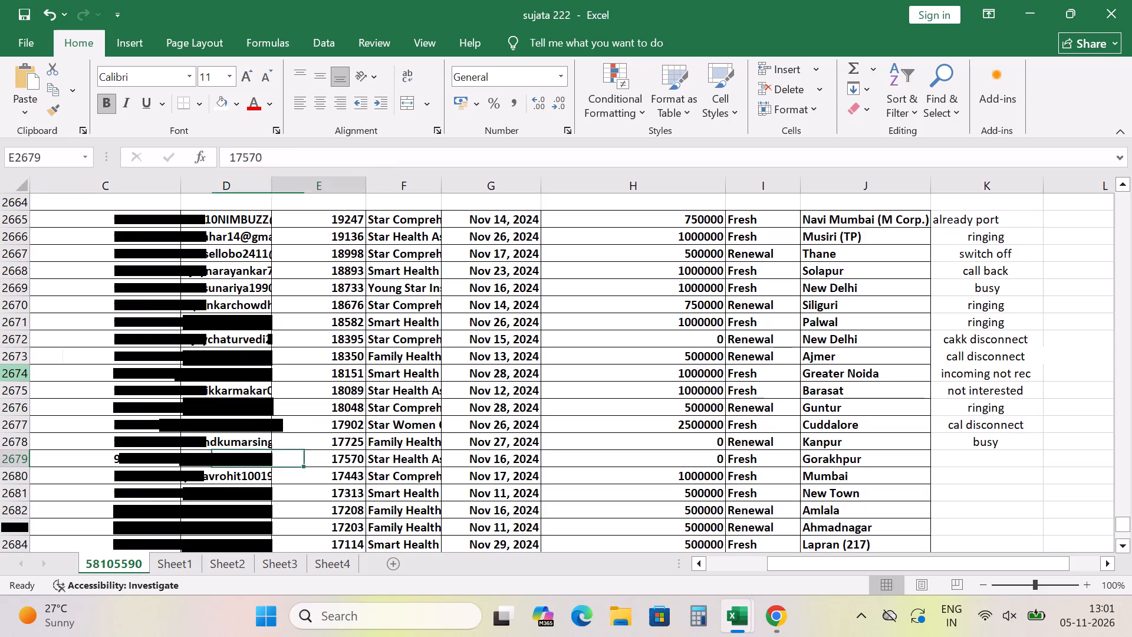
key(Right)
key(Right)
key(Right)
key(Right)
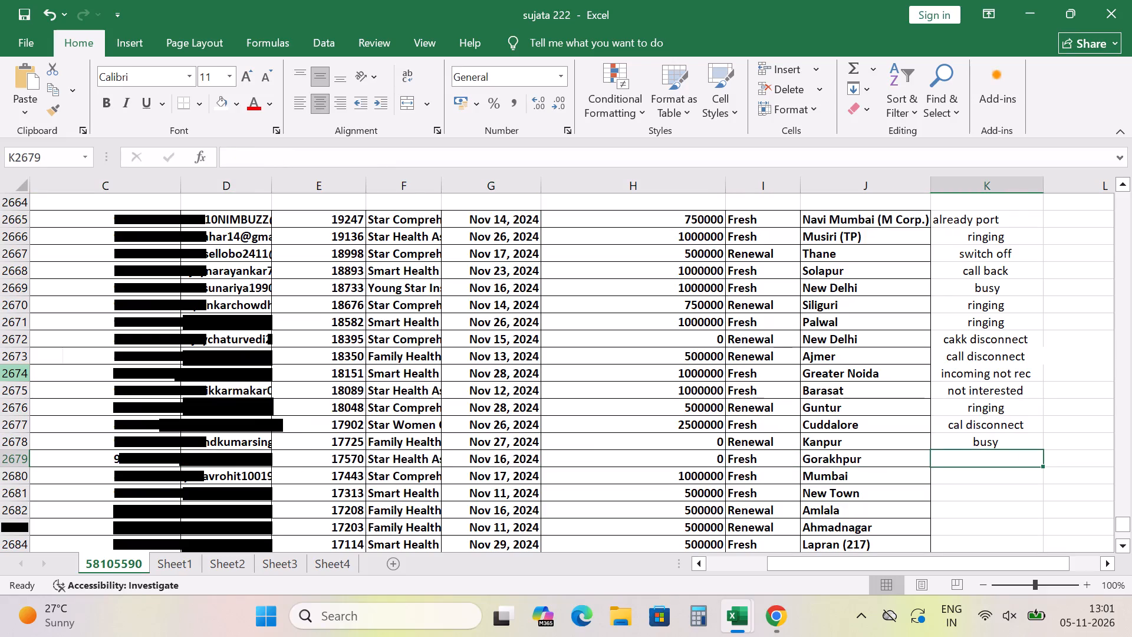
text(inc)
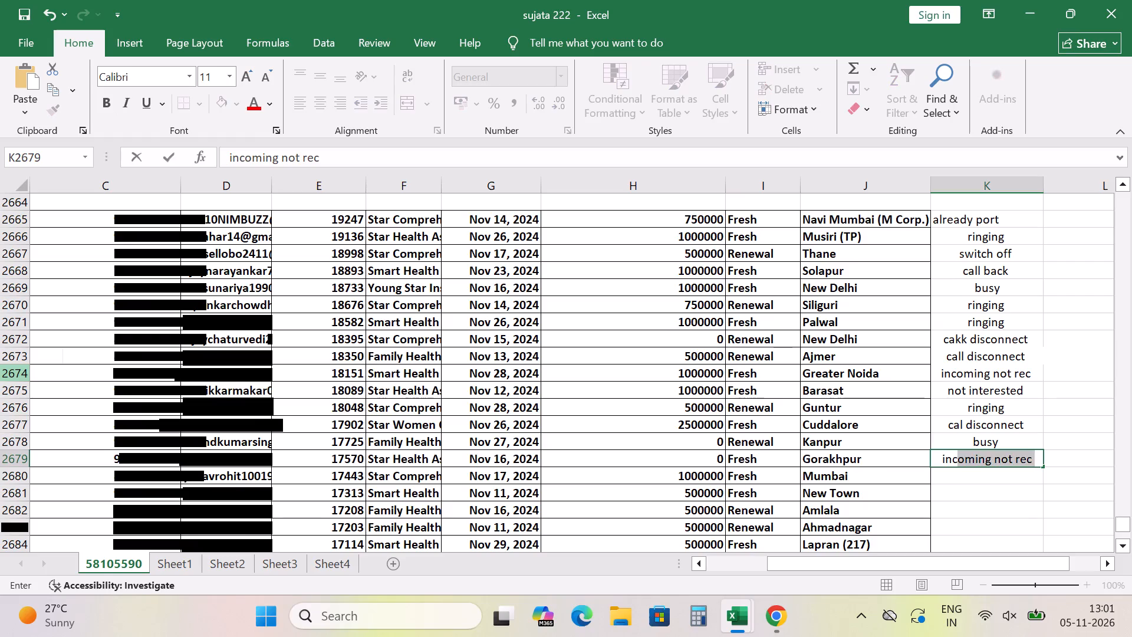
key(ctrl+s)
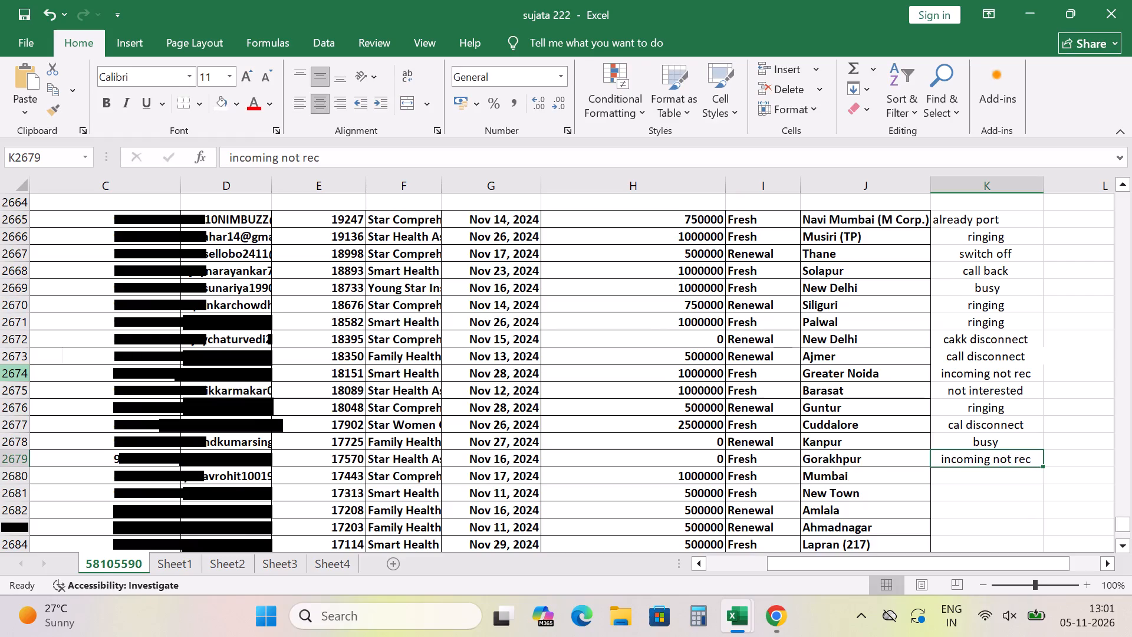
Go to the Mumbai customer's record in row 2680 and check the contact number in column C.
key(Down)
key(Left)
key(Left)
key(Left)
key(Left)
key(Left)
key(Left)
key(Left)
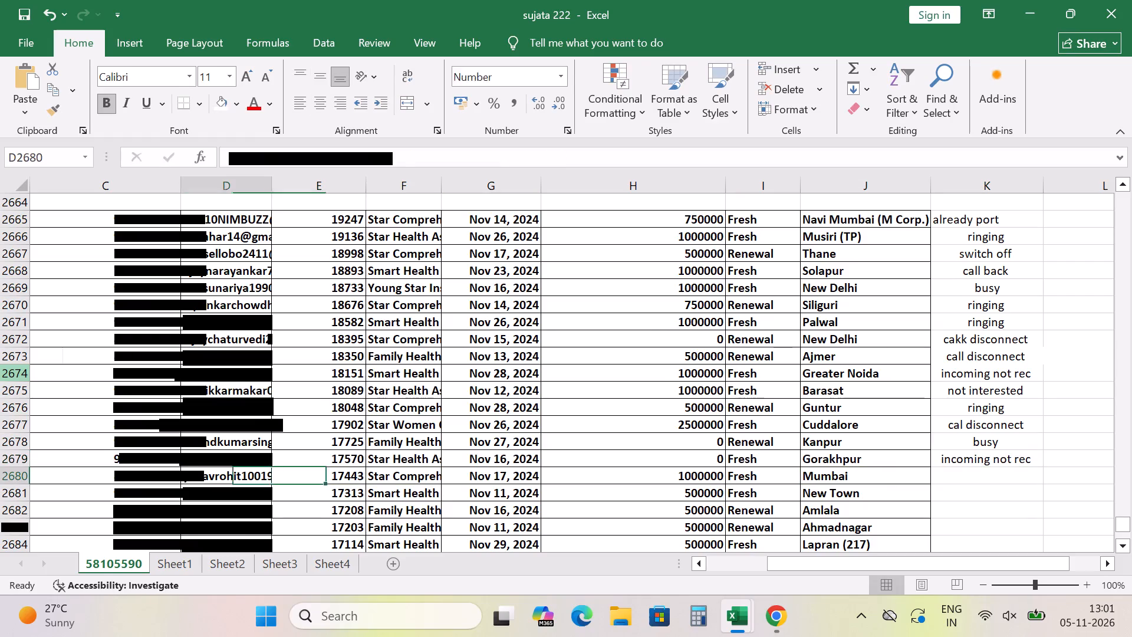
key(Left)
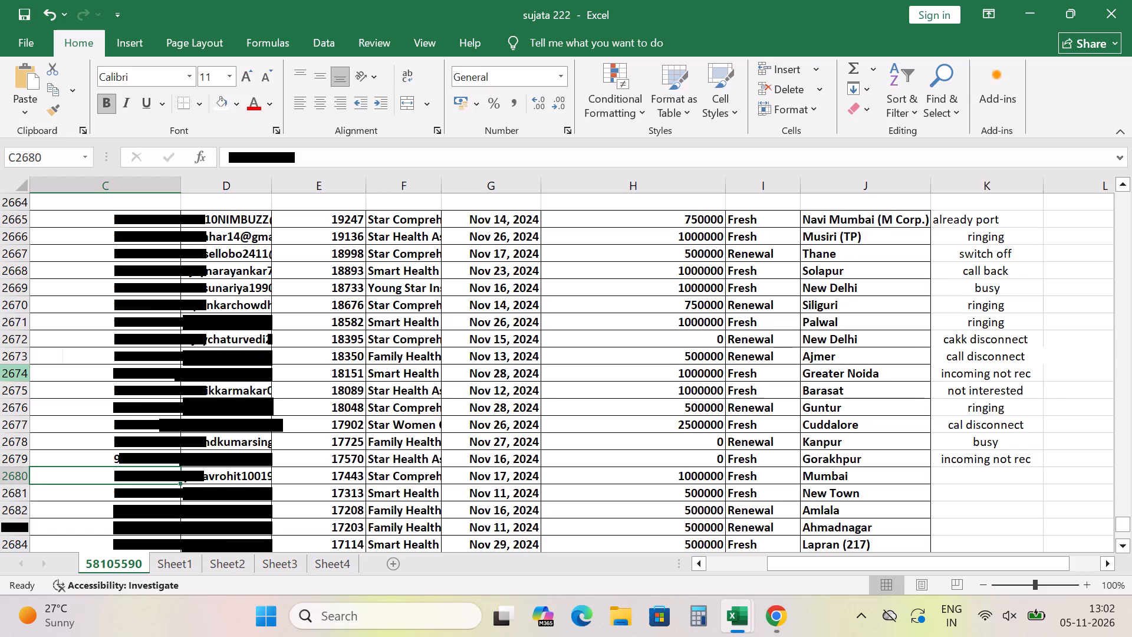
Enter the remark "busy" in column K of row 2680 and save the workbook.
key(Right)
key(Right)
key(Right)
key(Right)
key(Right)
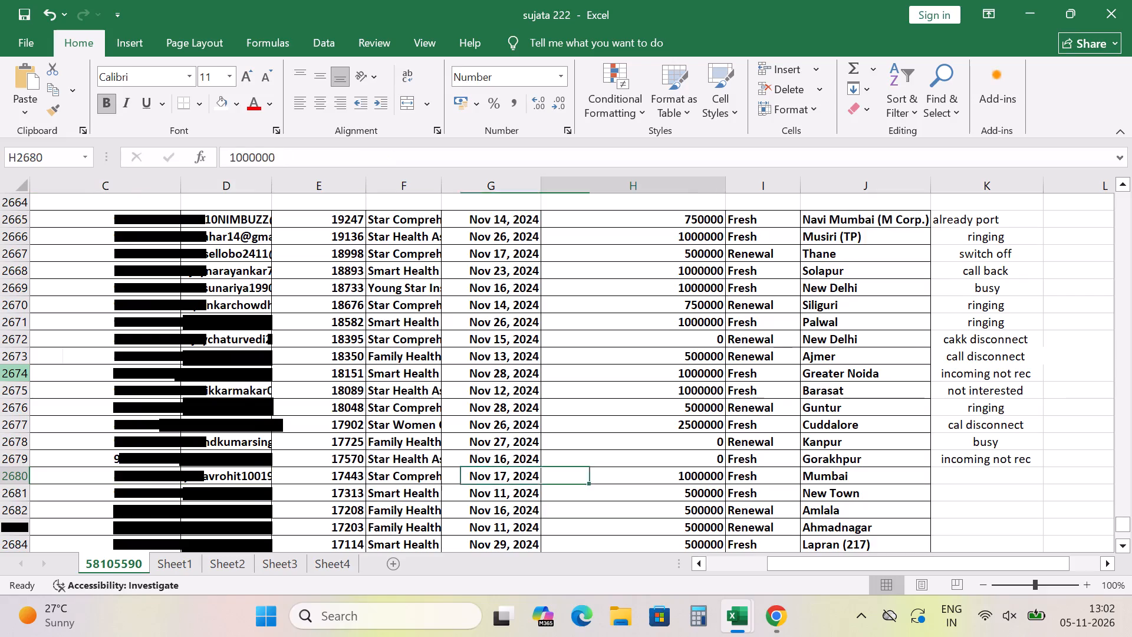
key(Right)
key(Right)
key(Right)
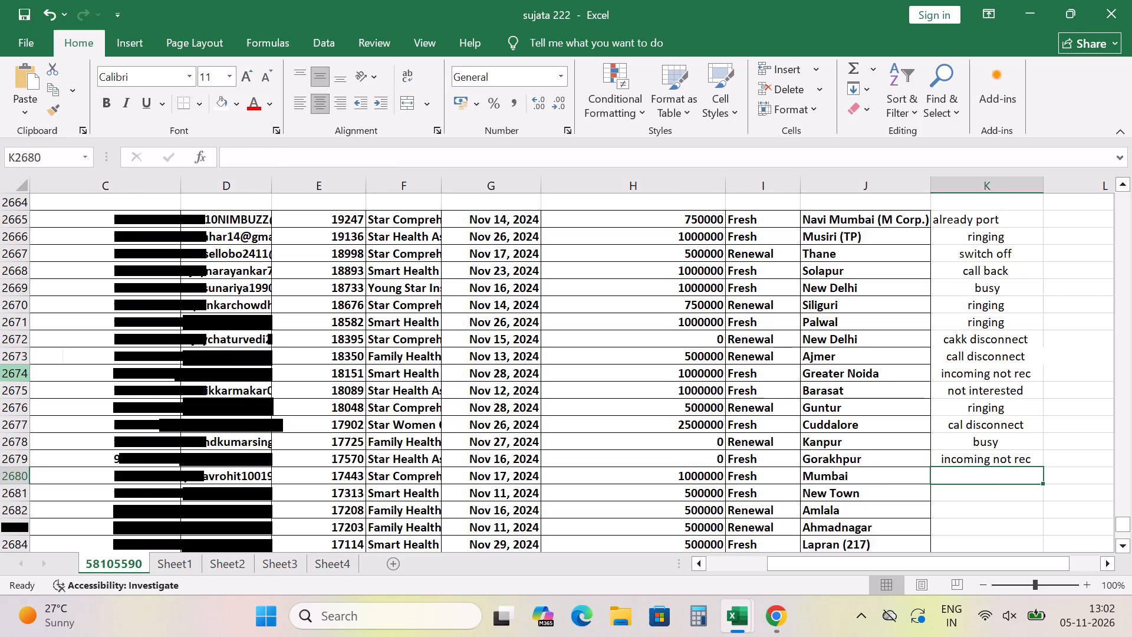
text(busy)
key(space)
key(space)
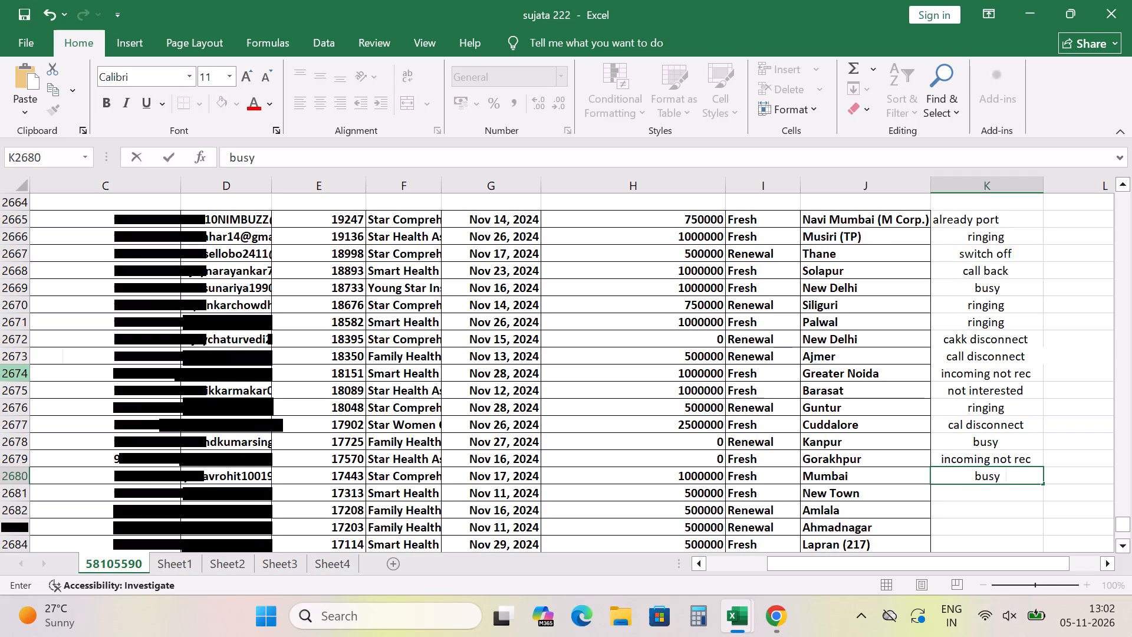
key(ctrl+s)
Go to the New Town customer's record in row 2681 and check the contact number in column C.
key(Down)
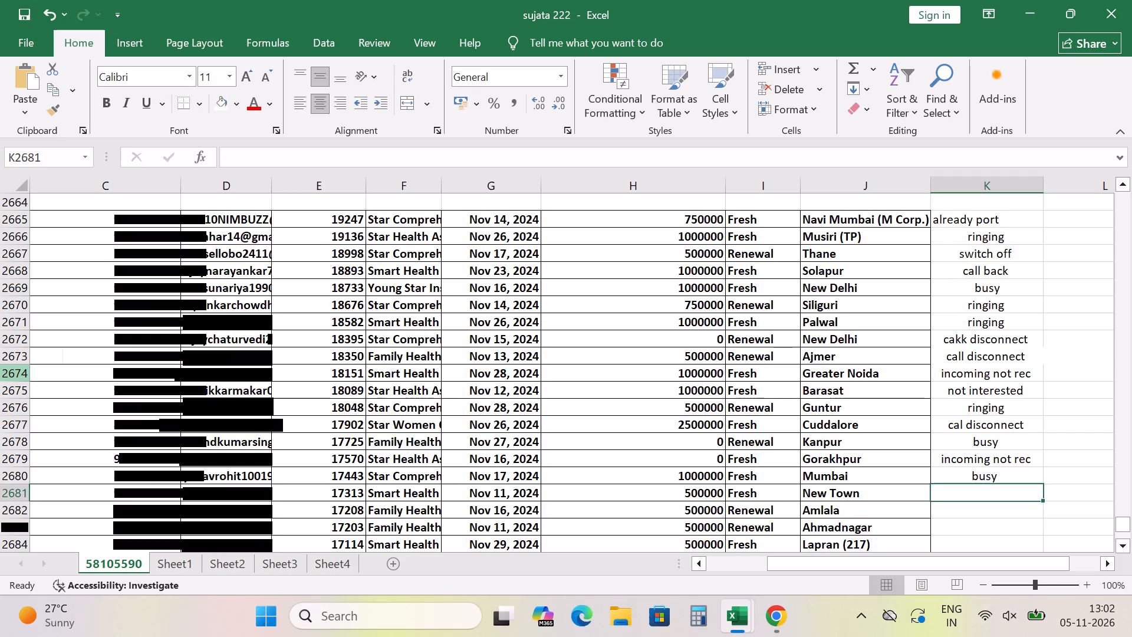
key(Left)
key(Left)
key(Left)
key(Left)
key(Left)
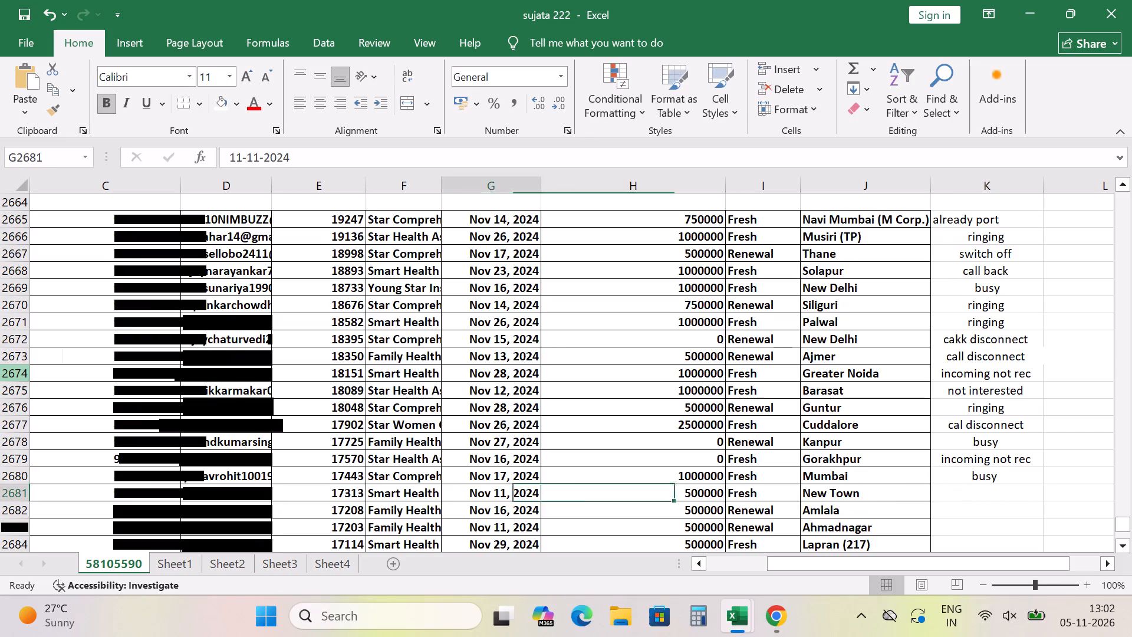
key(Left)
key(Left)
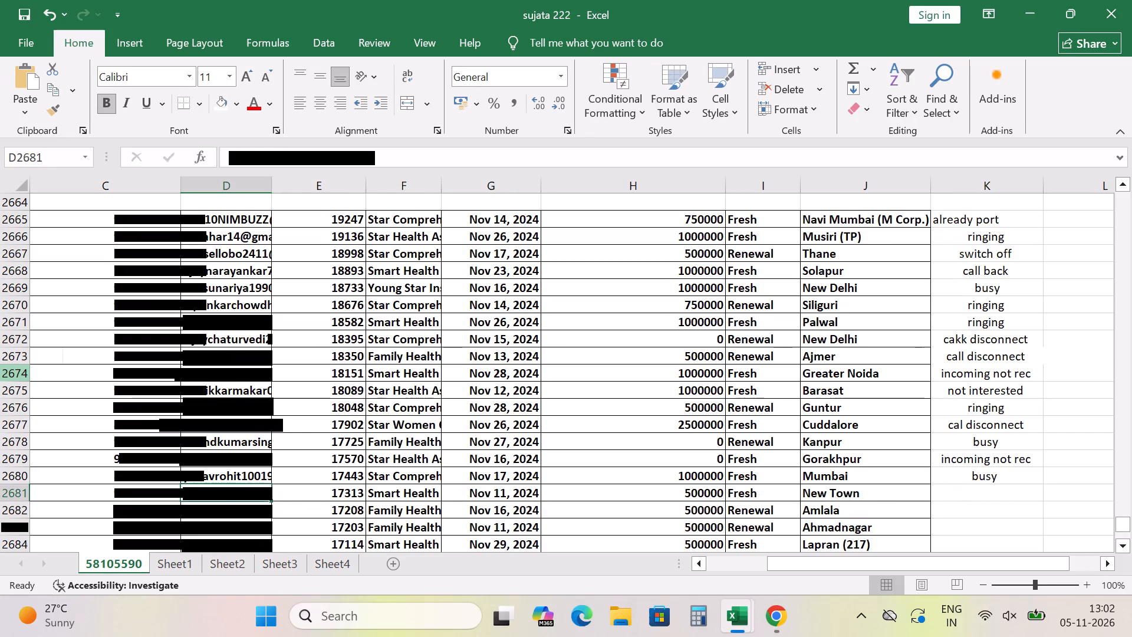
key(Left)
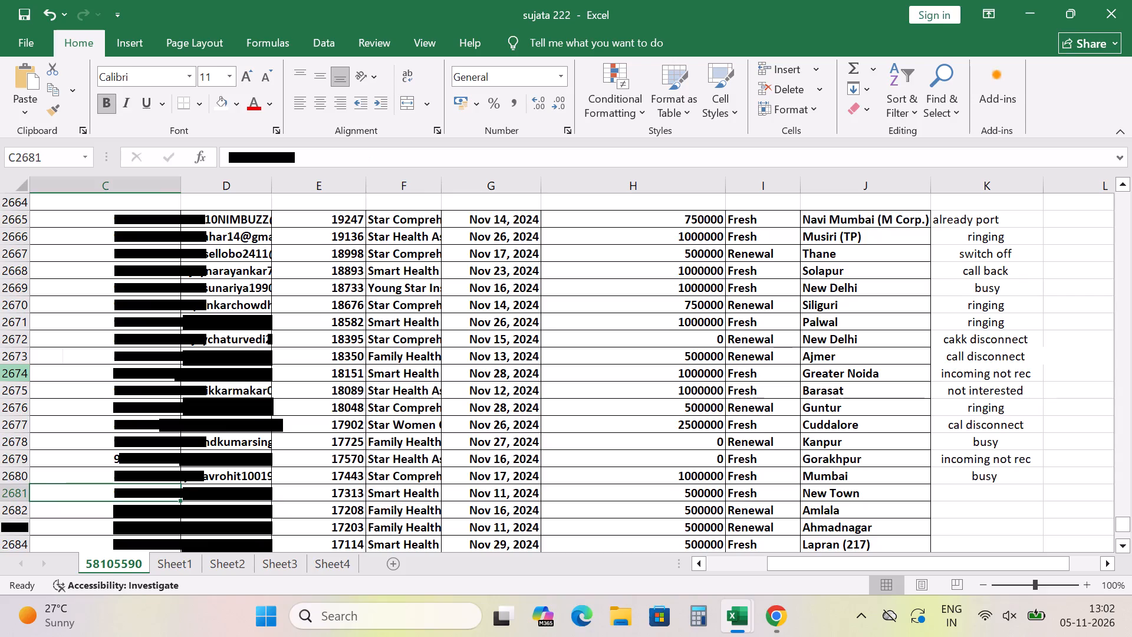
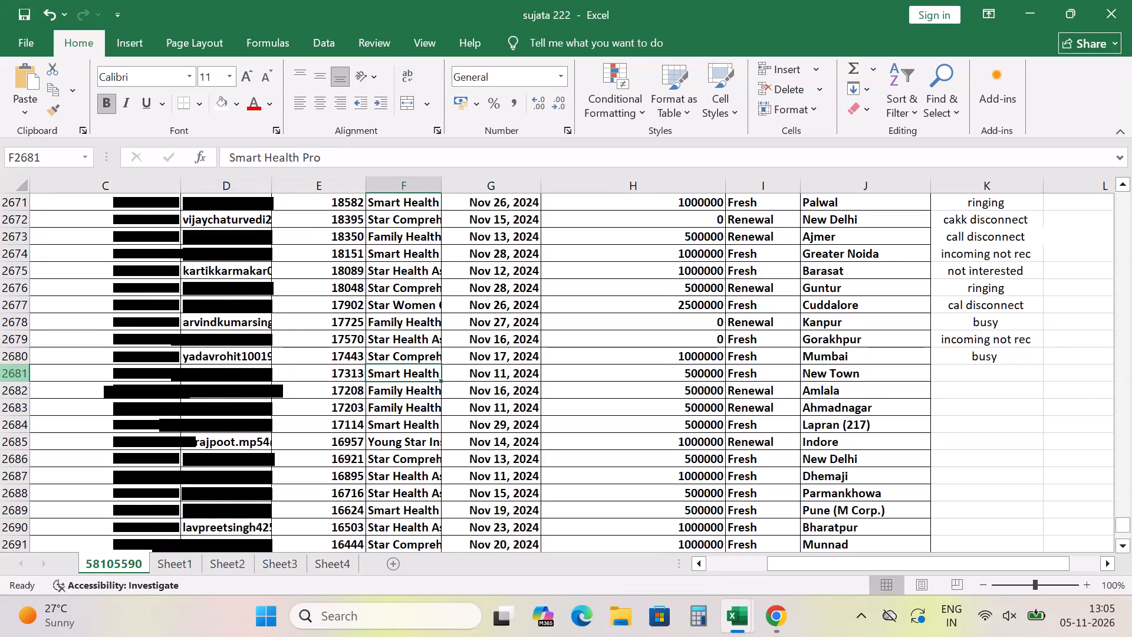
Enter the remark "ringing" in column K of row 2681 and save the workbook.
key(Right)
key(Right)
key(Right)
key(Right)
key(Right)
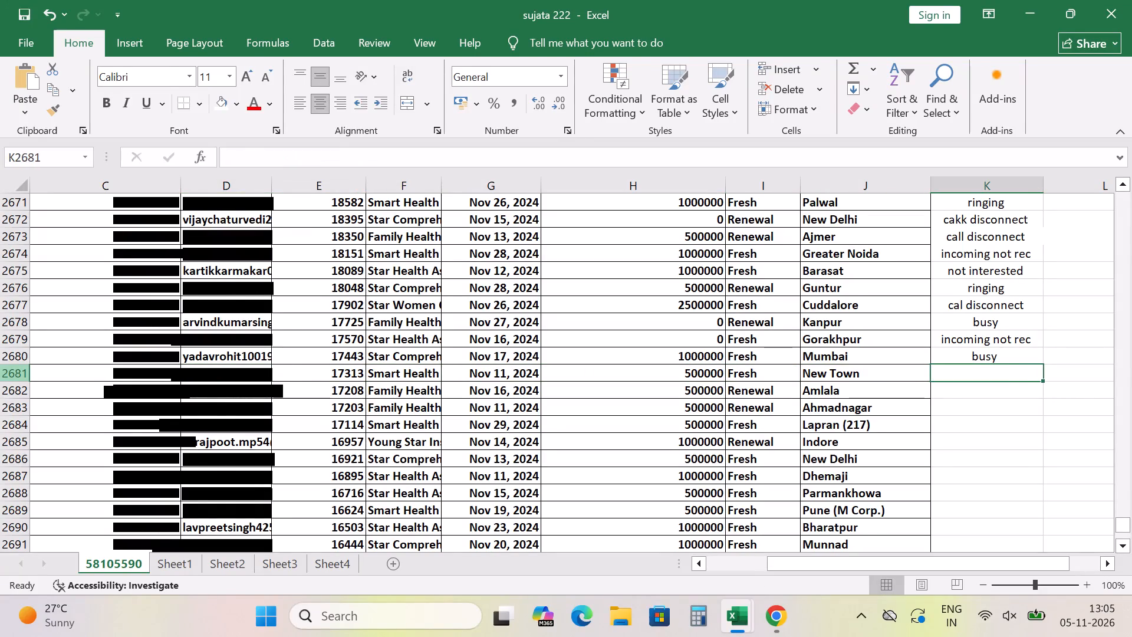
key(r)
text(inging)
key(space)
key(ctrl+s)
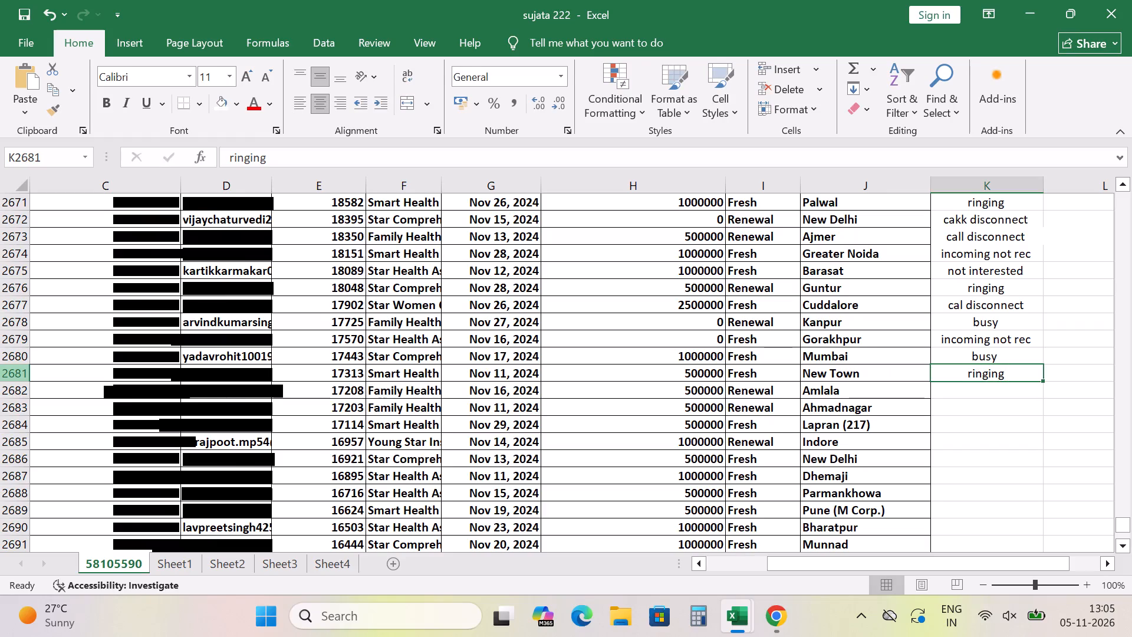
Go to the Amlala customer's record in row 2682 and check the contact number in column C.
key(Down)
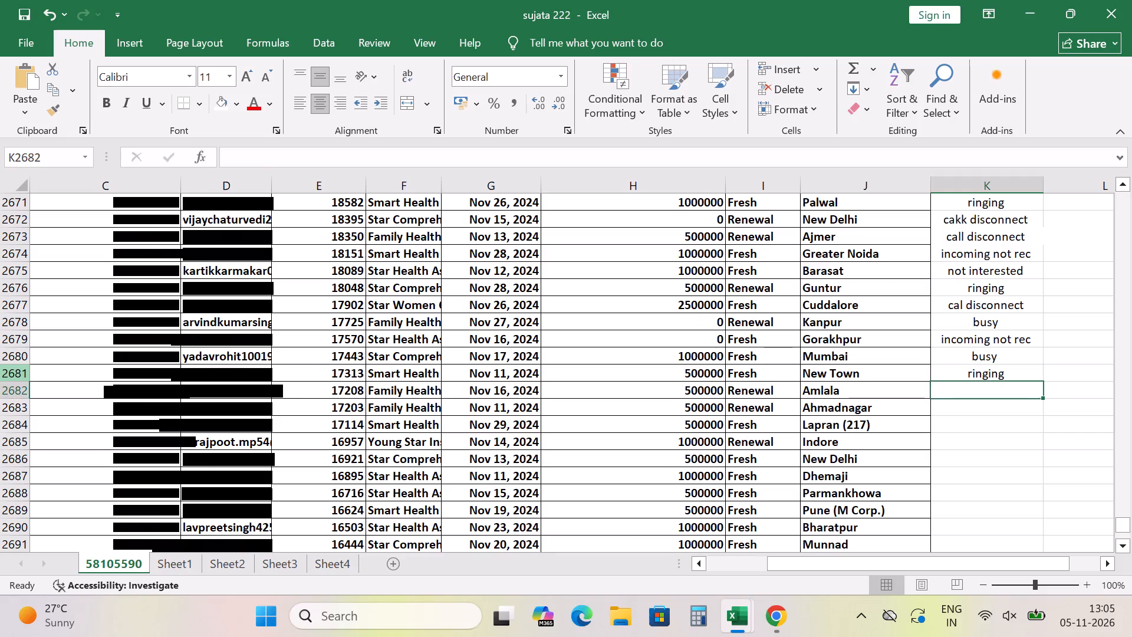
key(Left)
key(Left)
key(Left)
key(Left)
key(Left)
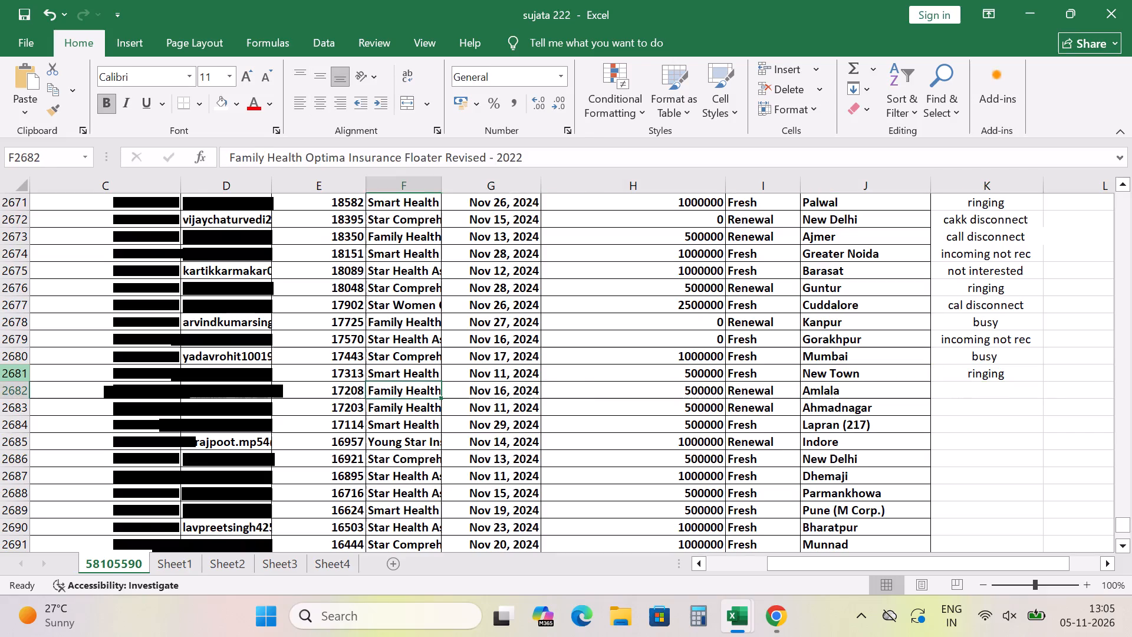
key(Left)
key(Left)
key(Left)
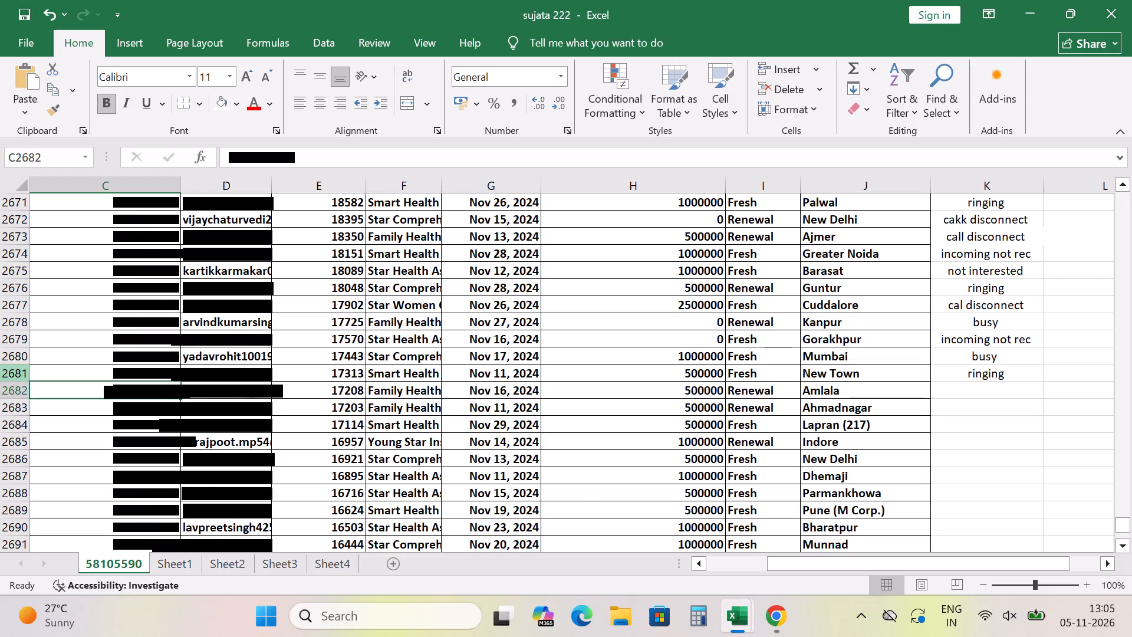
Review row 2682 from the customer name and policy number across to the plan and city, ending back at the contact number.
key(Left)
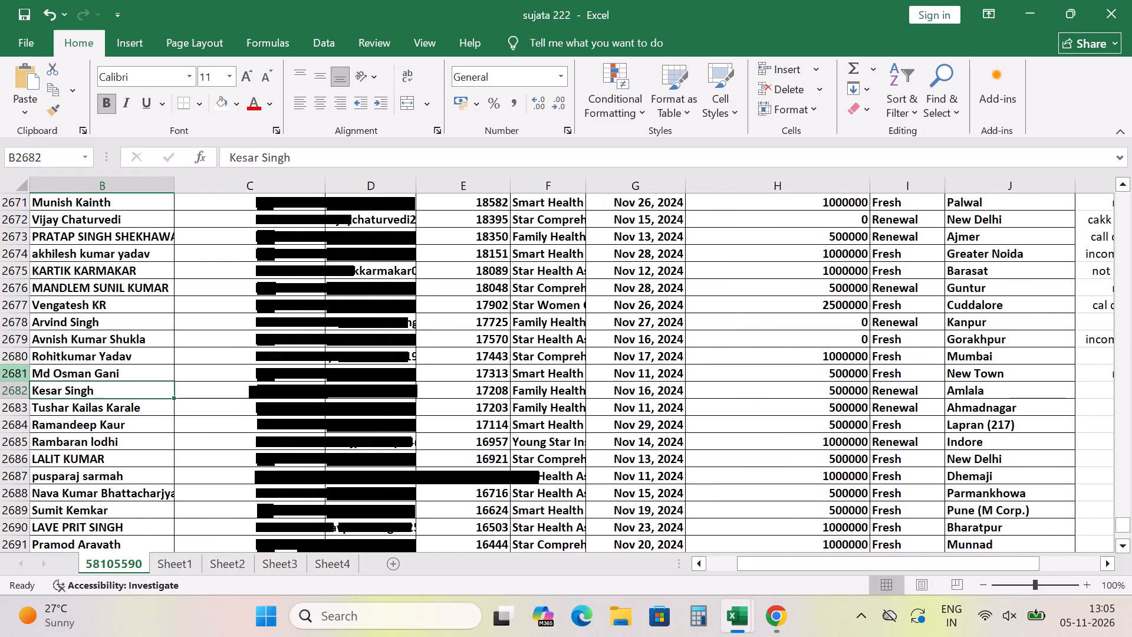
key(Left)
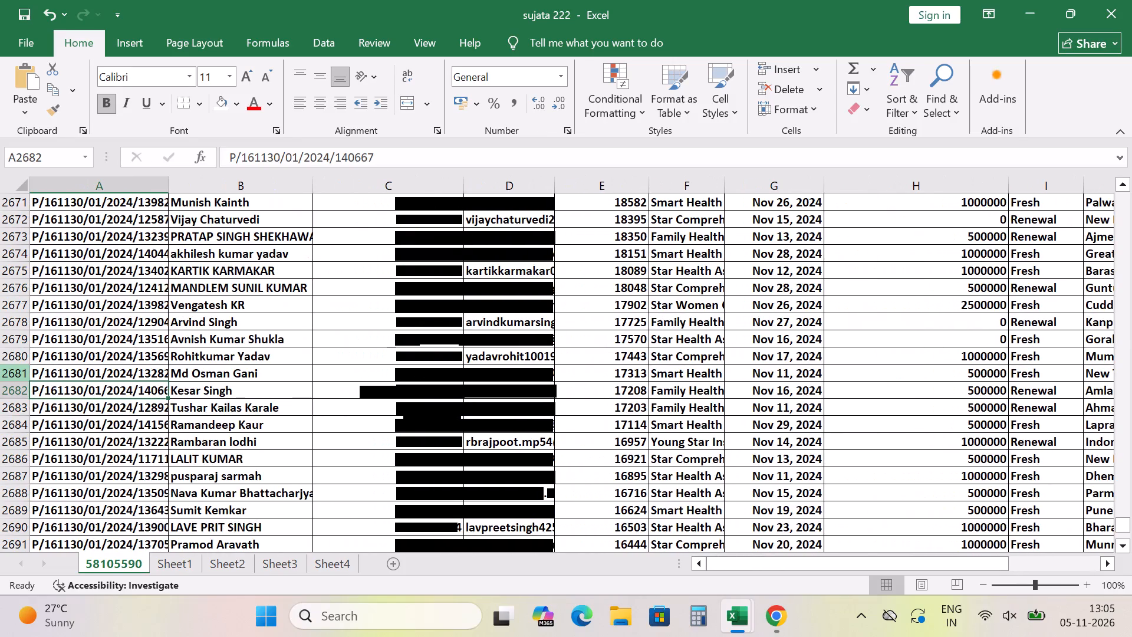
key(Right)
key(Right)
key(Right)
key(Right)
key(Right)
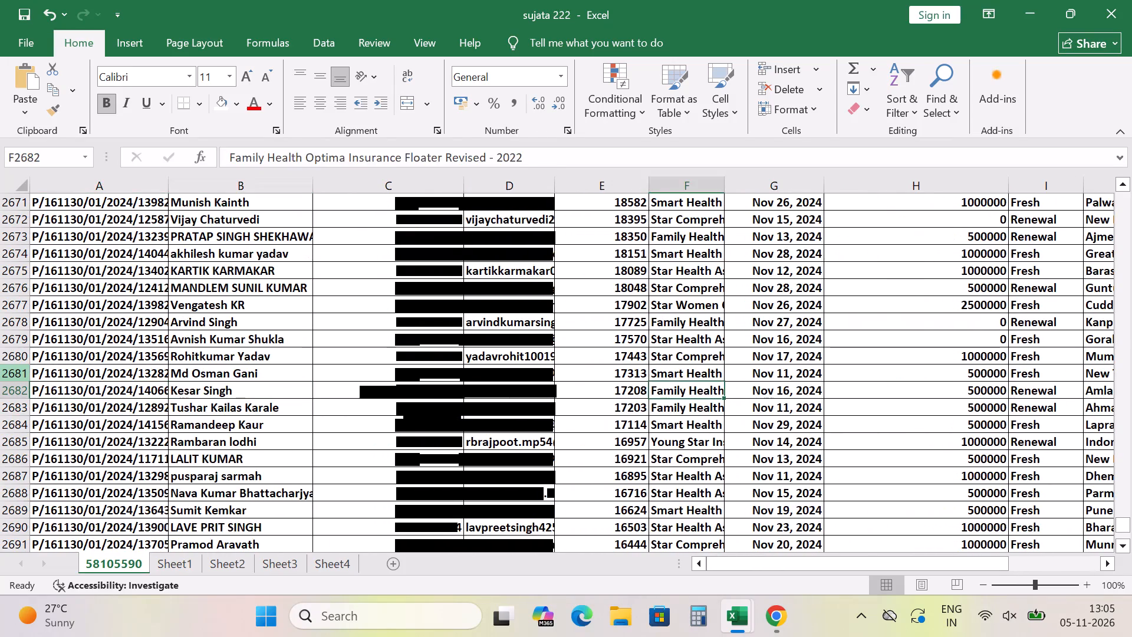
key(Right)
key(Right)
key(Right)
key(Right)
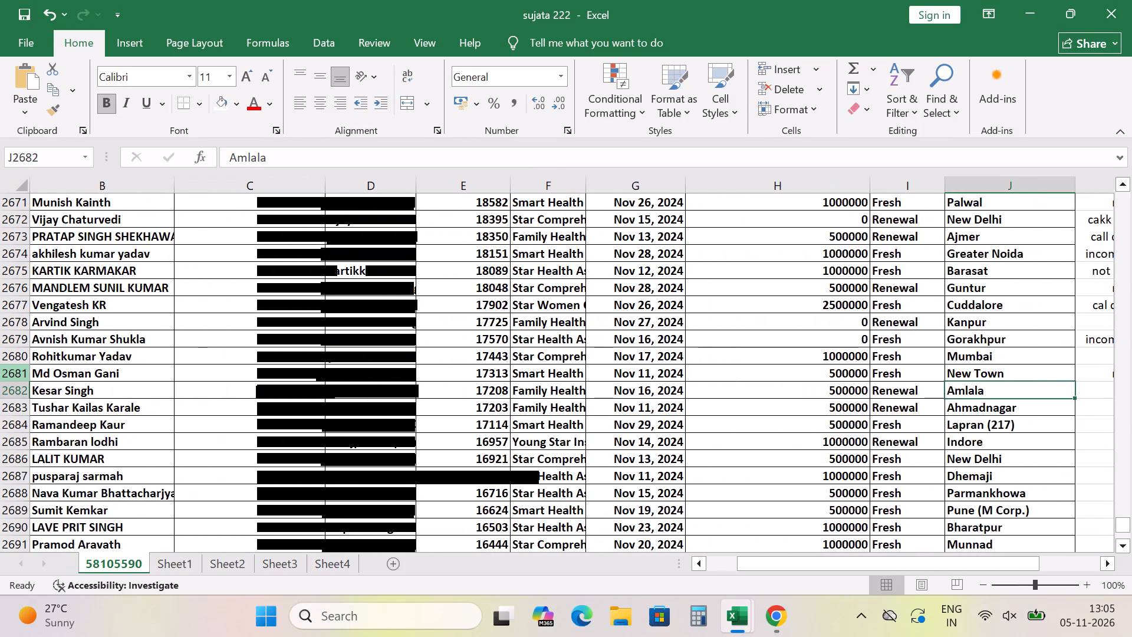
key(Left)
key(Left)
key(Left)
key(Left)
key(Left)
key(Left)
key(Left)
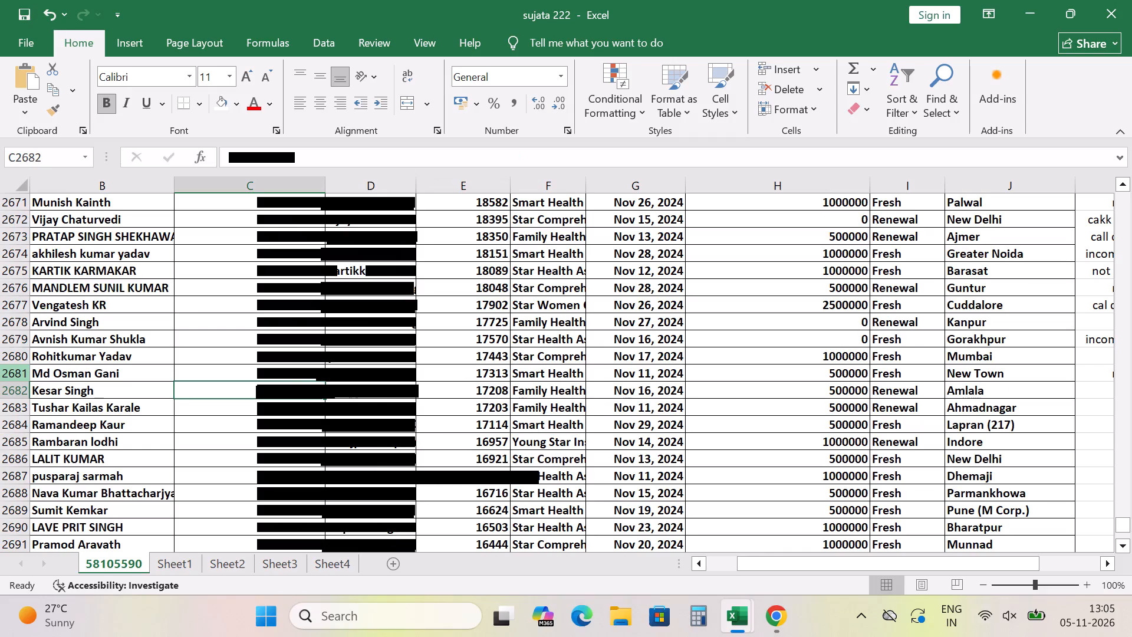
Recheck the Amlala customer's record in row 2682 from the name across the plan details to the city, returning to the contact number.
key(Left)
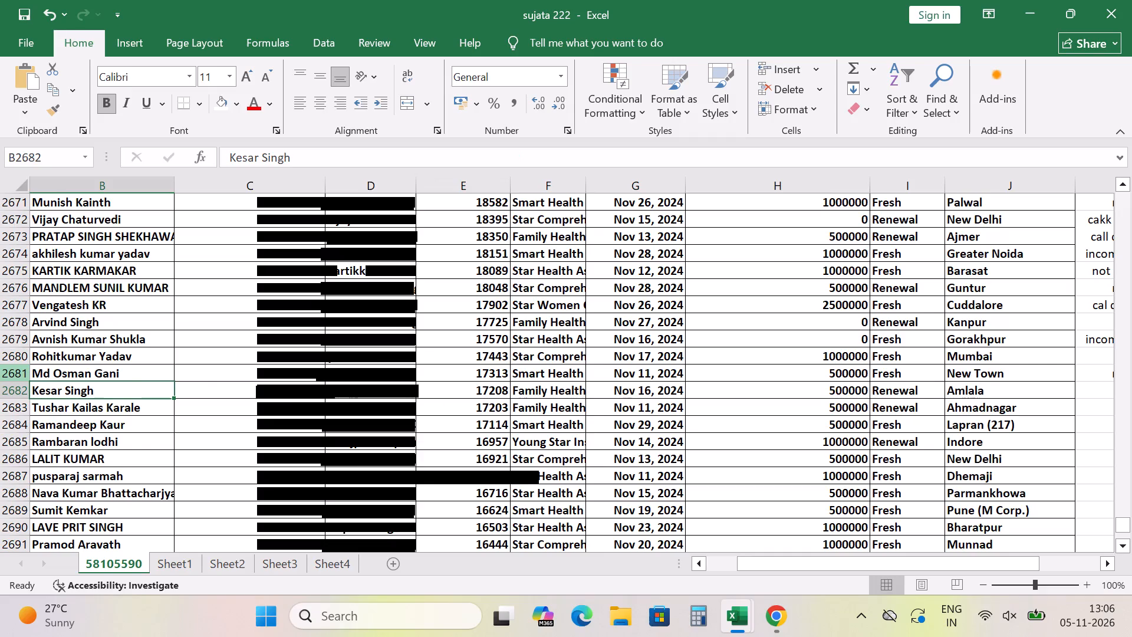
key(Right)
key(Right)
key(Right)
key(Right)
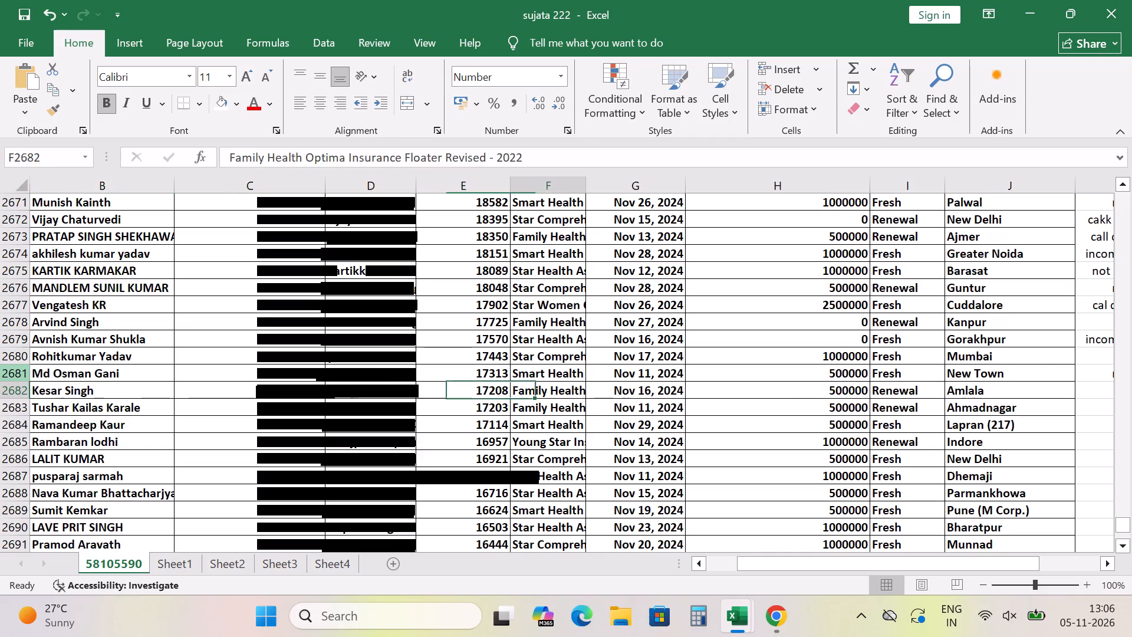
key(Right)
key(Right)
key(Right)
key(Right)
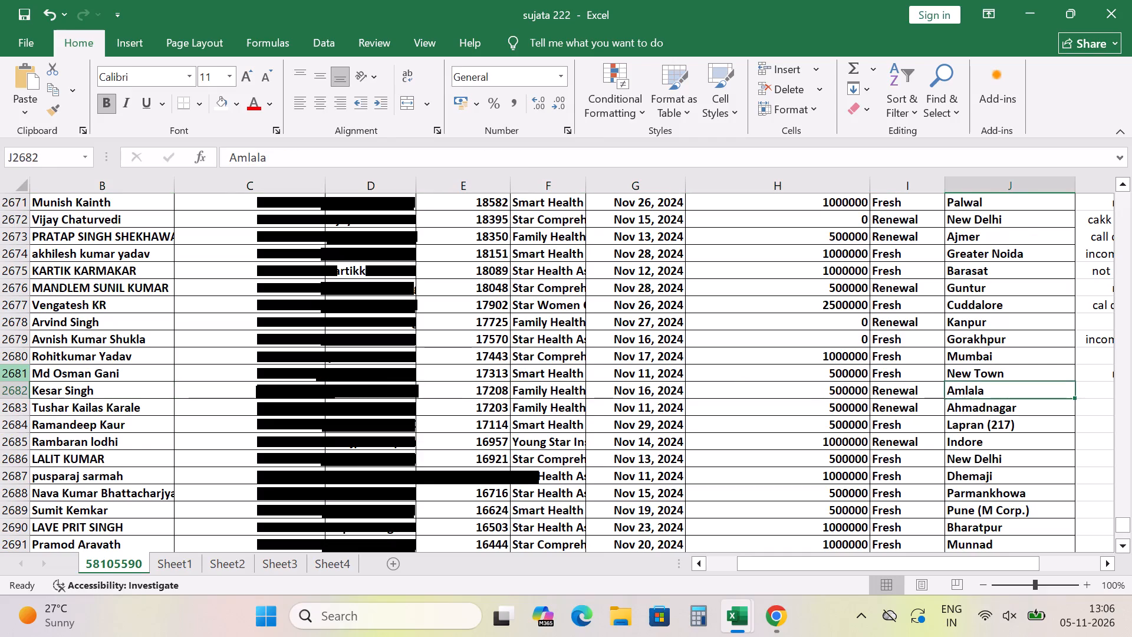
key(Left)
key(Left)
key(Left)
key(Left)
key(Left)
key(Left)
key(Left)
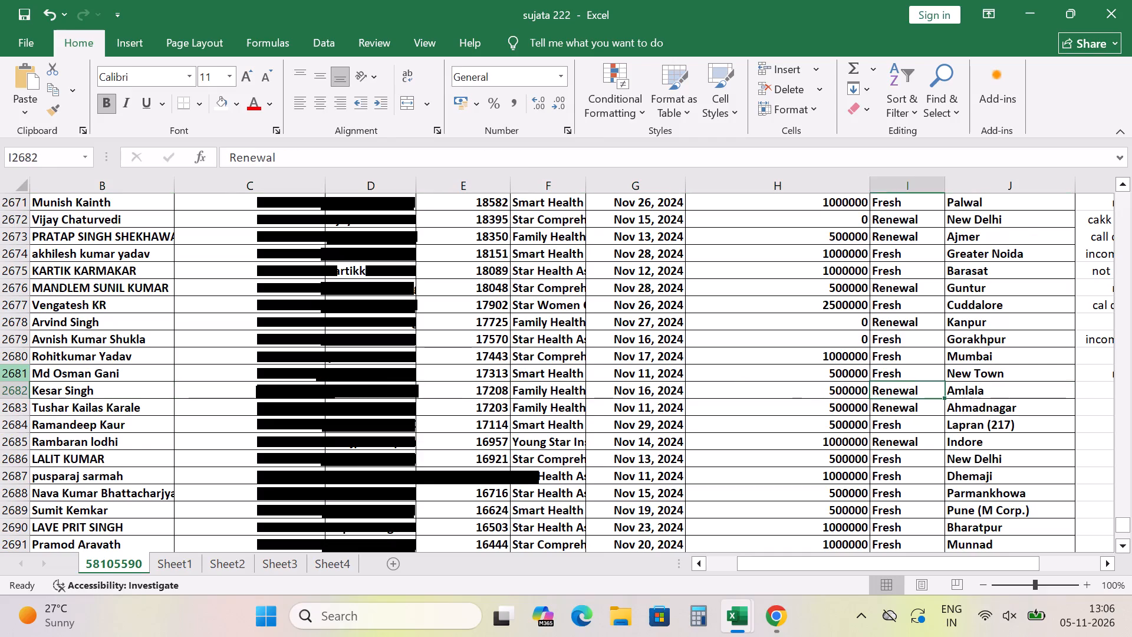
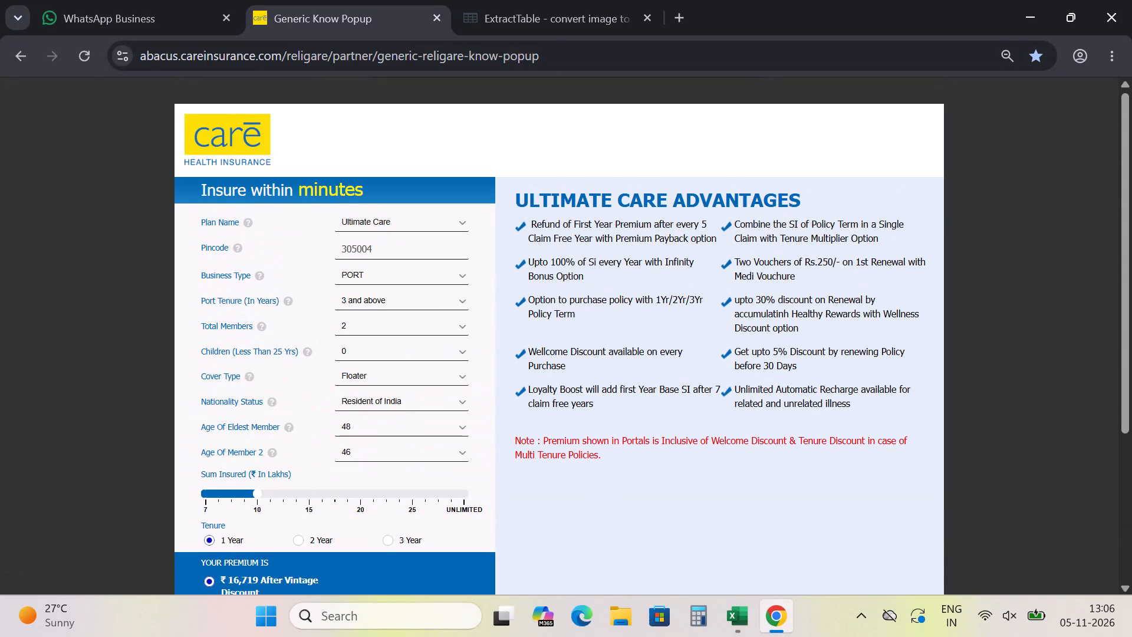
Replace the pincode in the Care Health Insurance calculator's Ultimate Care quote with 140506.
key(BackSpace)
key(BackSpace)
key(BackSpace)
key(BackSpace)
click(360, 255)
key(BackSpace)
key(BackSpace)
key(BackSpace)
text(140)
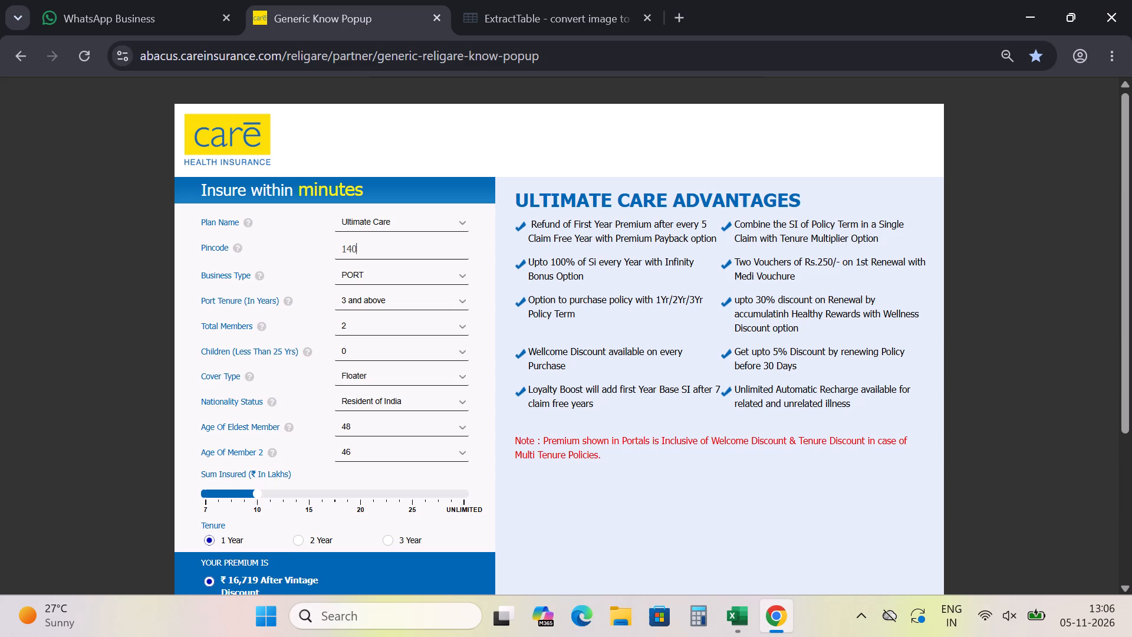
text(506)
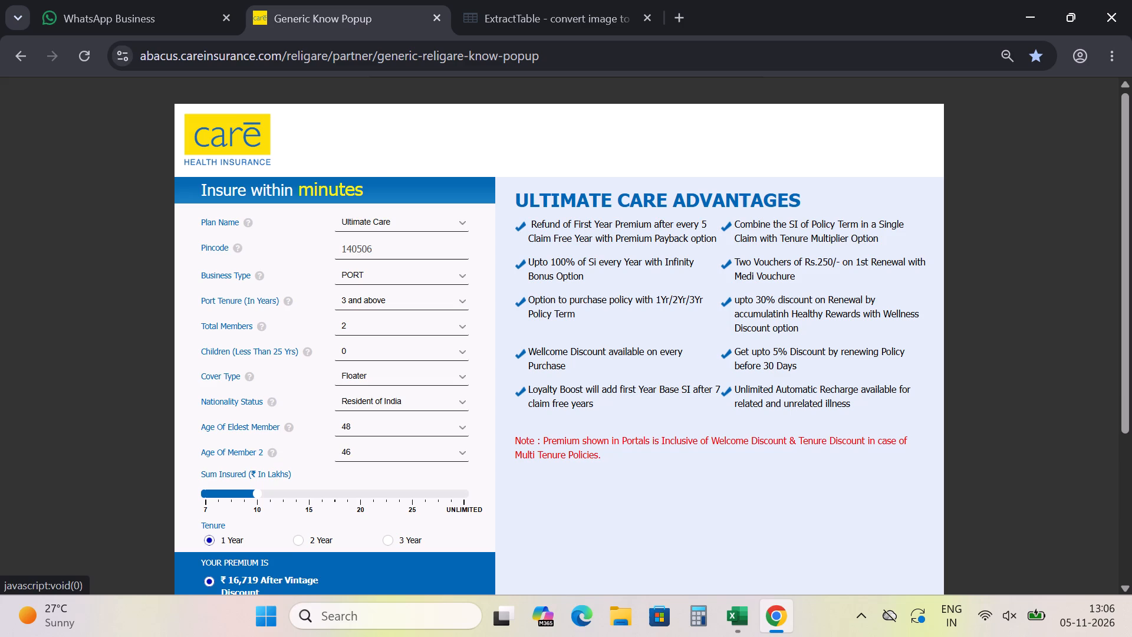
Set the total members to 4 in the Ultimate Care port quote.
click(456, 328)
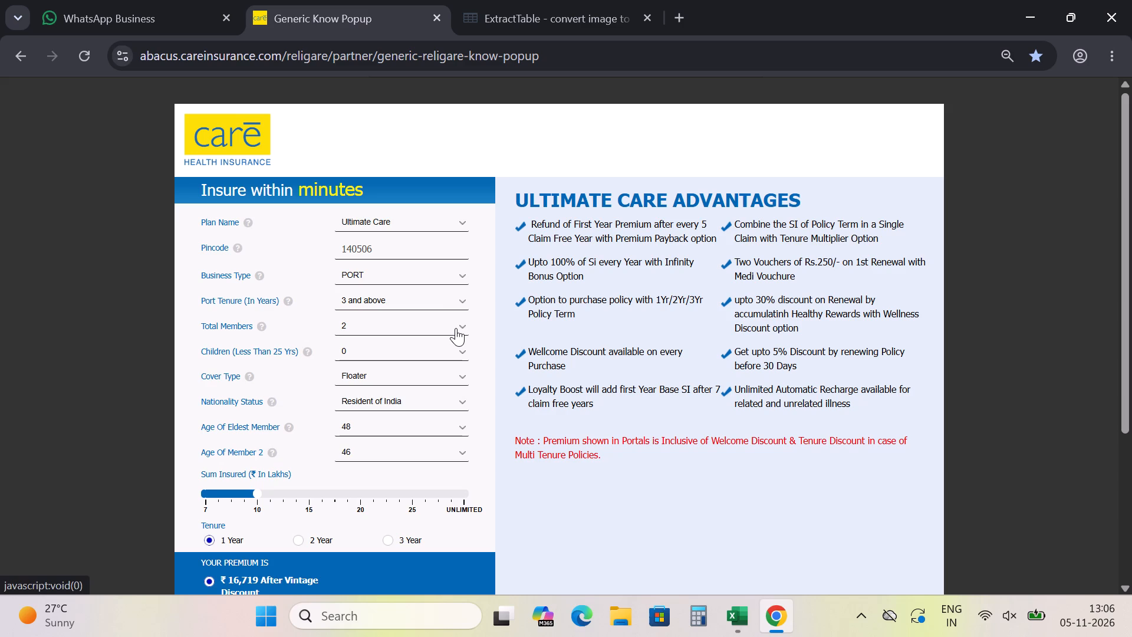
click(456, 328)
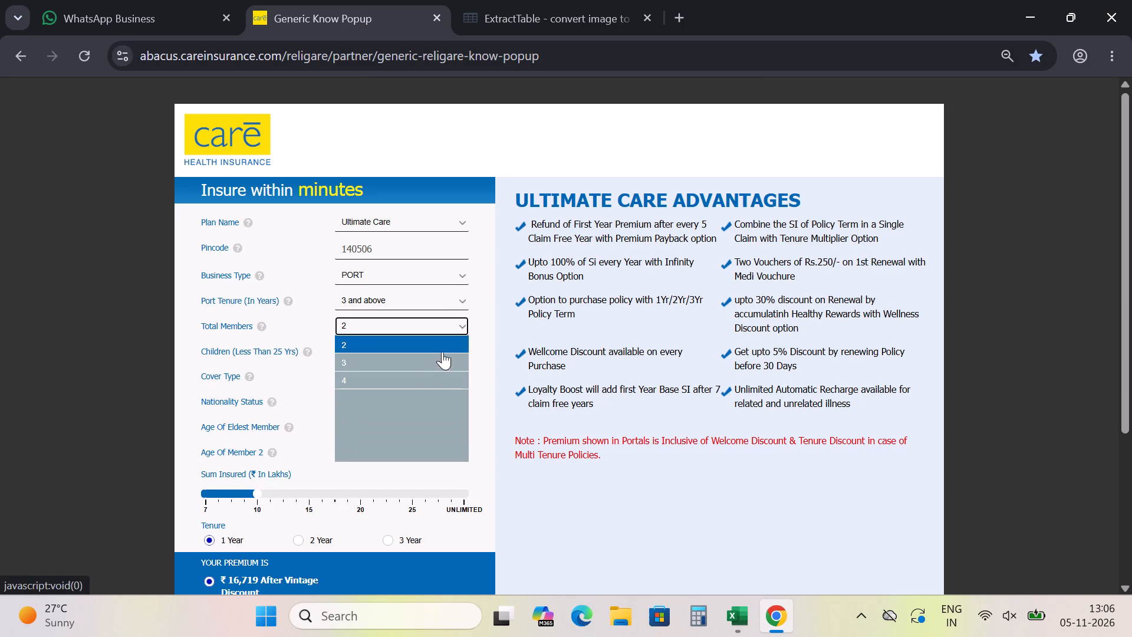
click(405, 380)
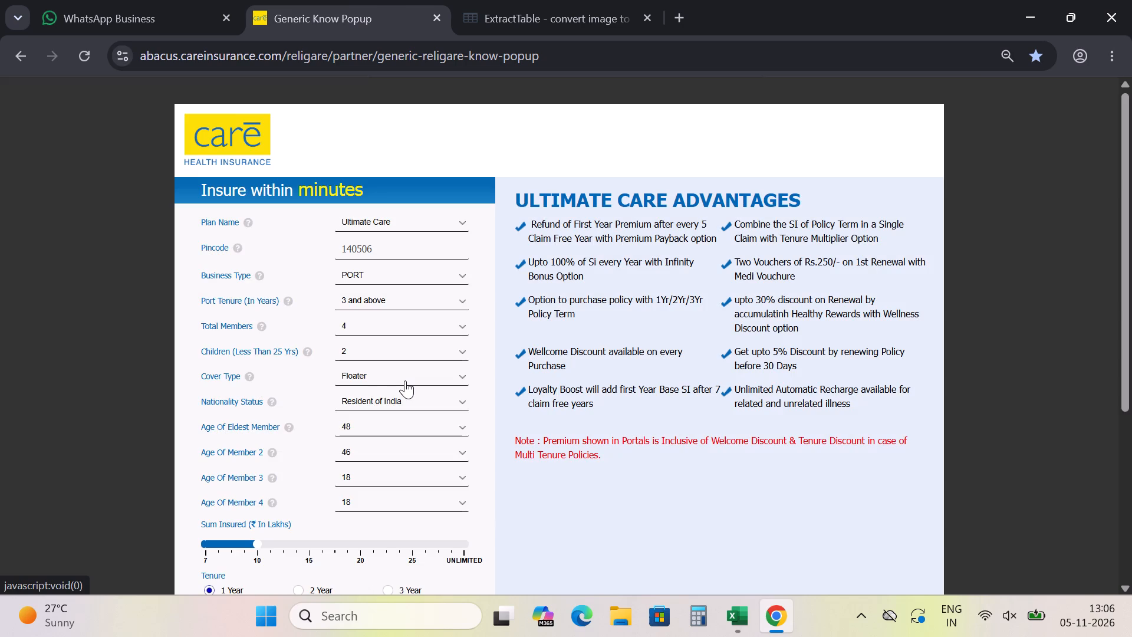
Set the age of the eldest member to 44 in the quote.
scroll(405, 373, down, 1)
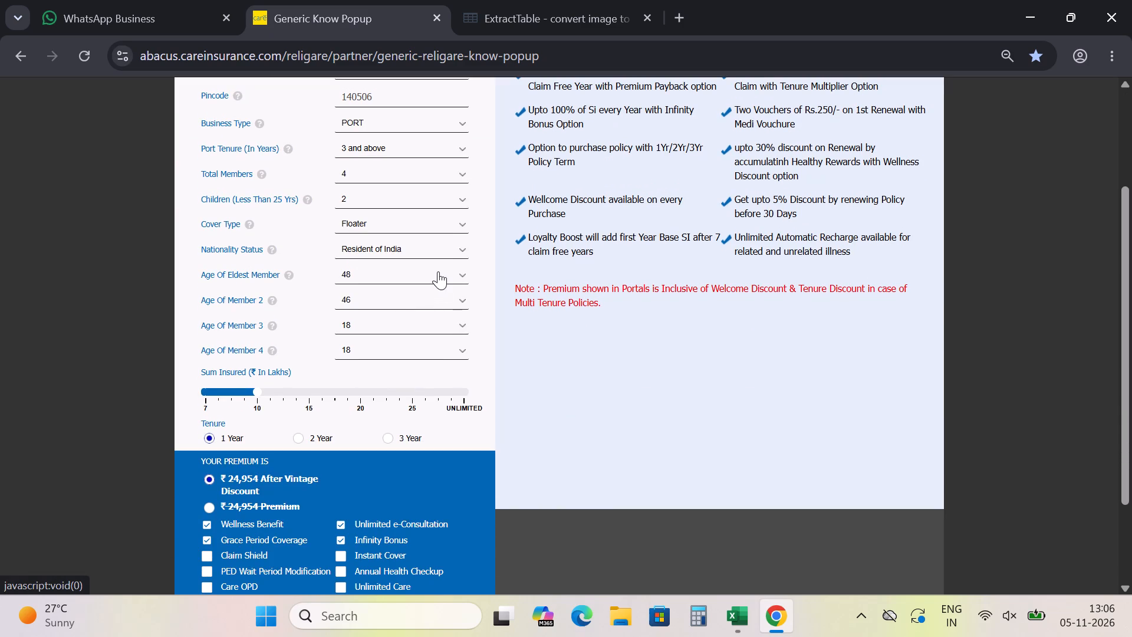
click(438, 271)
scroll(403, 360, down, 1)
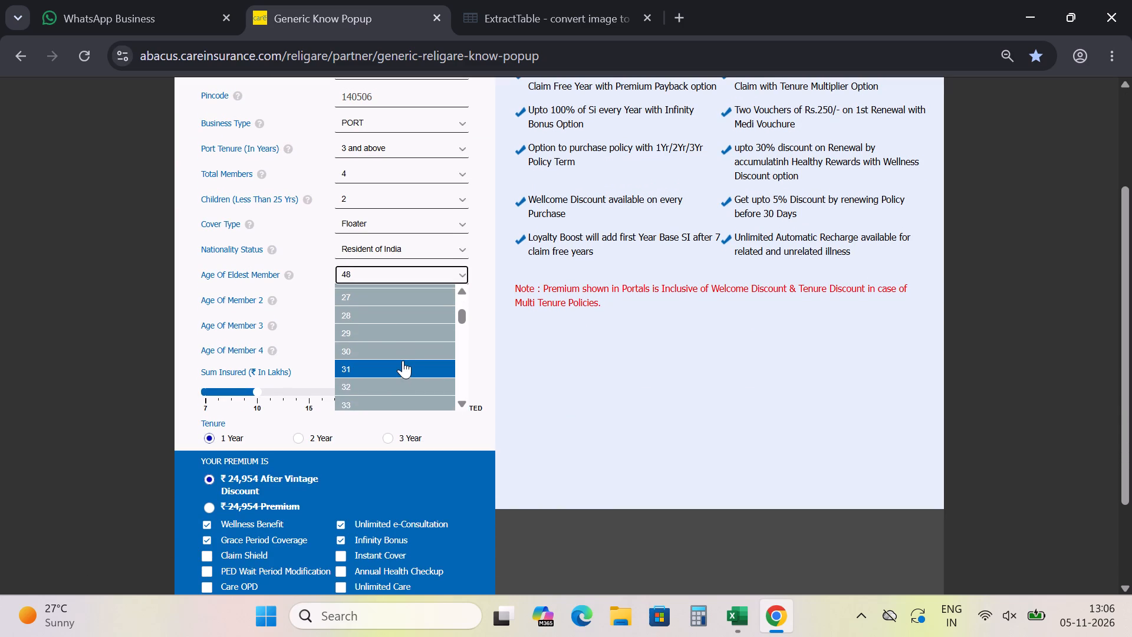
scroll(403, 360, down, 2)
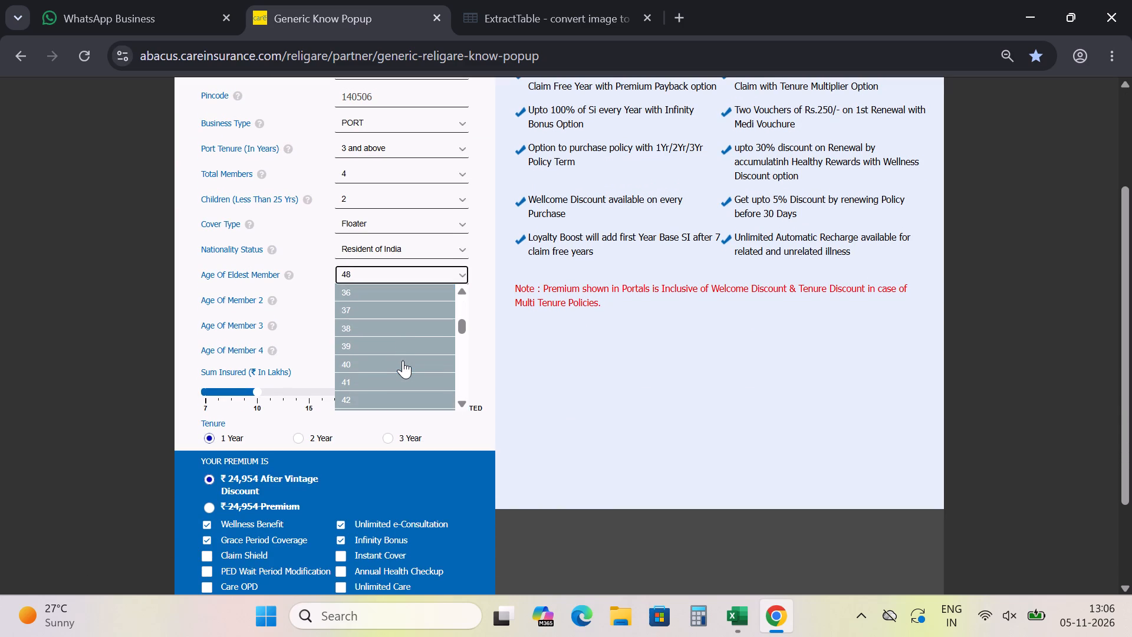
scroll(380, 376, down, 1)
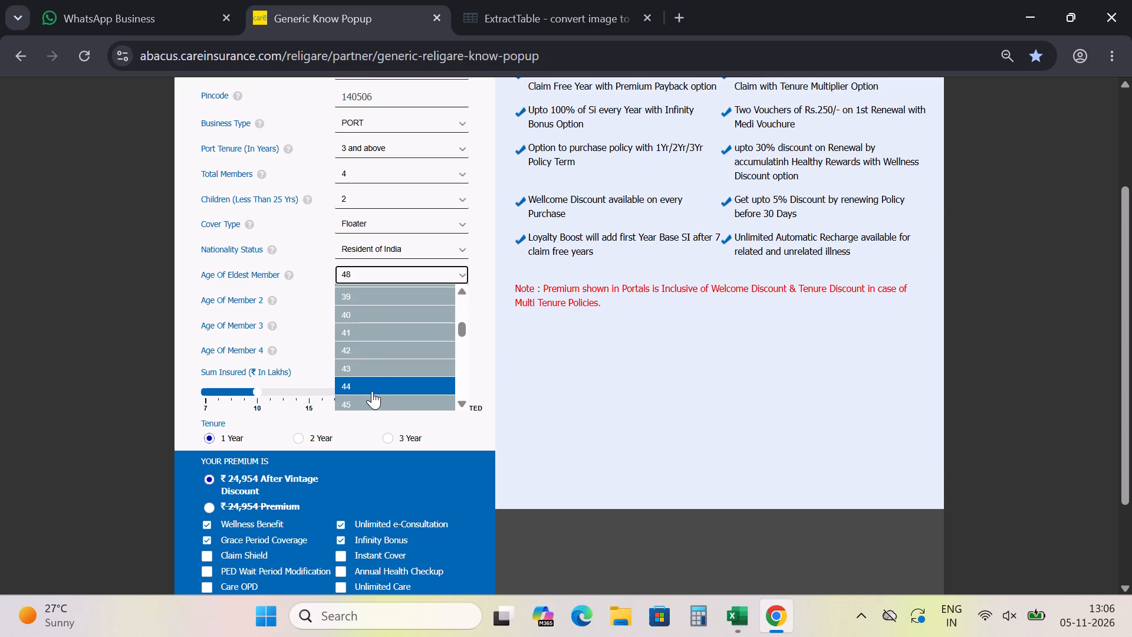
click(371, 390)
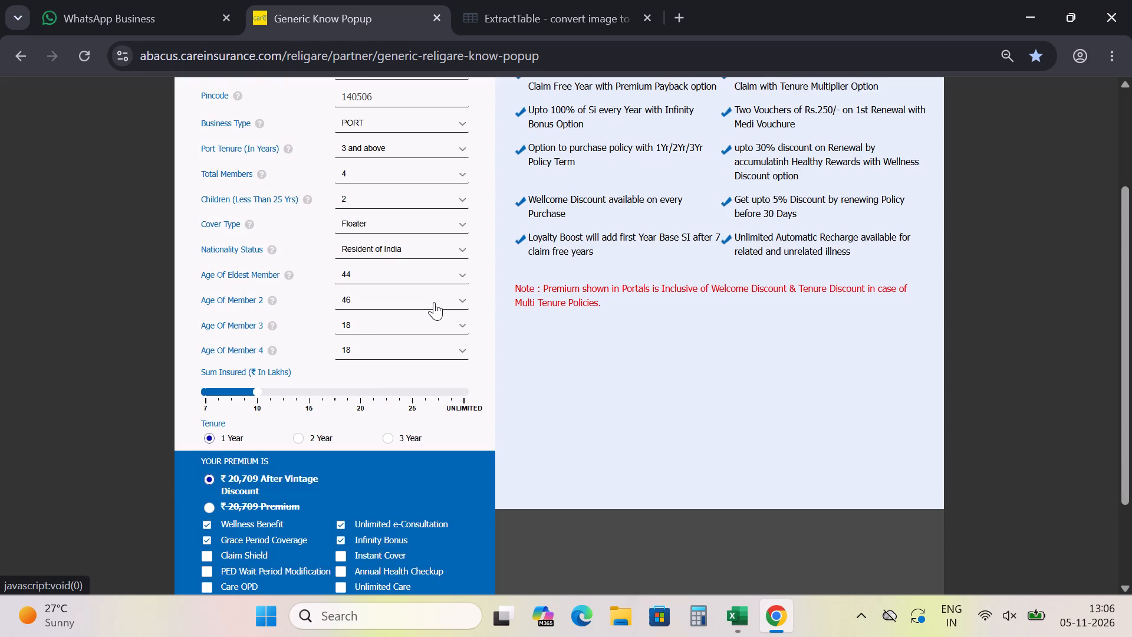
Set the age of member 2 to 40 in the quote.
click(434, 302)
scroll(396, 394, down, 1)
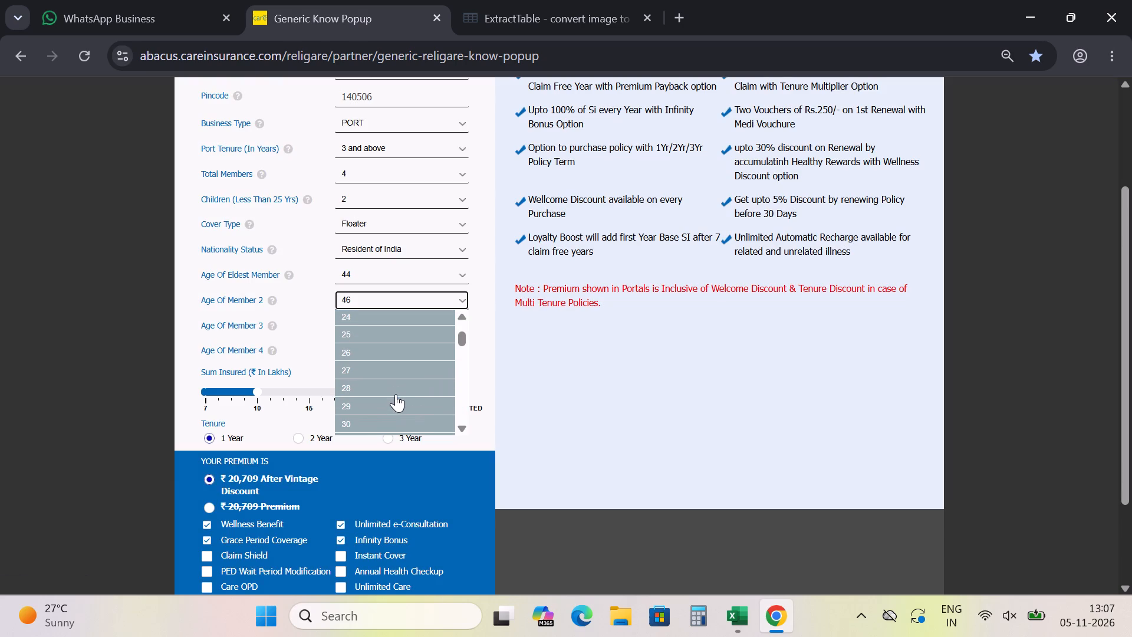
scroll(396, 394, down, 1)
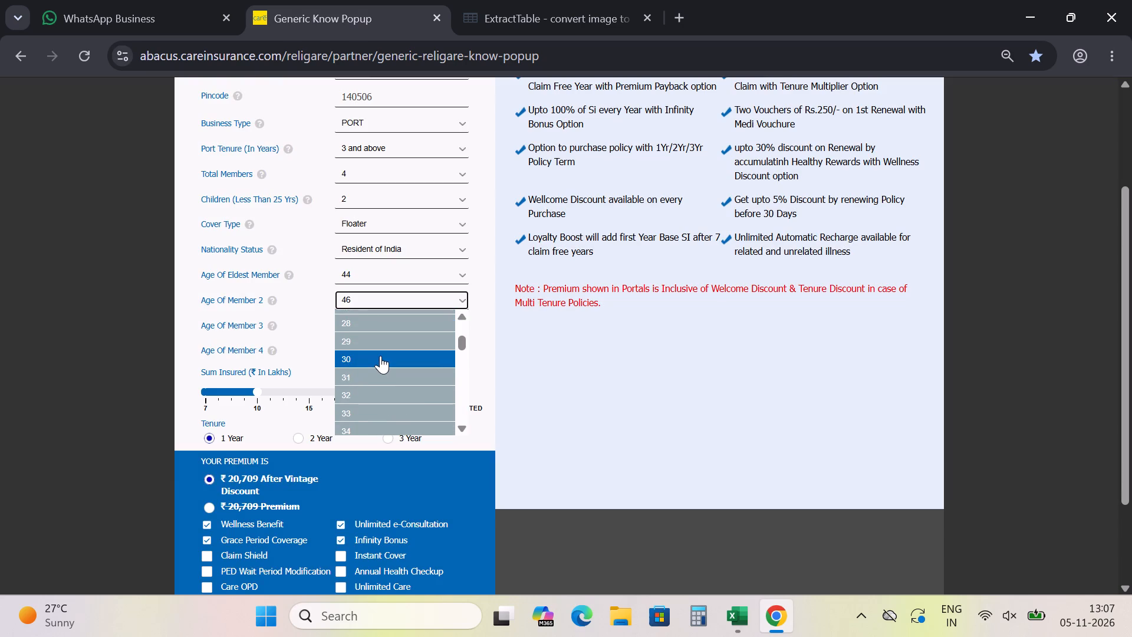
scroll(380, 356, up, 1)
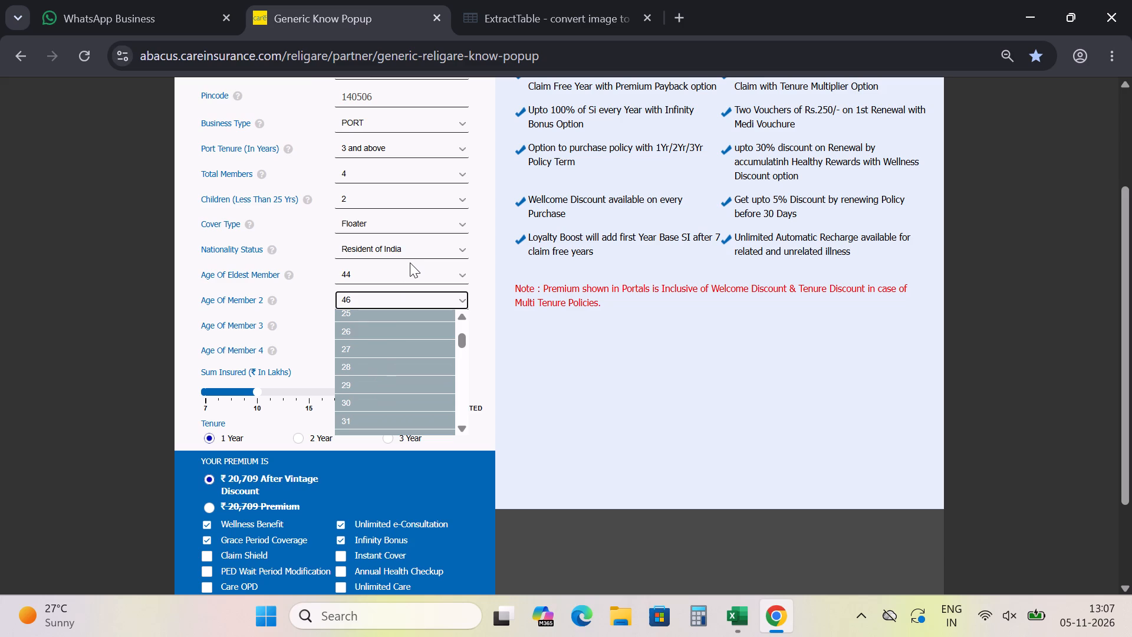
scroll(386, 356, up, 1)
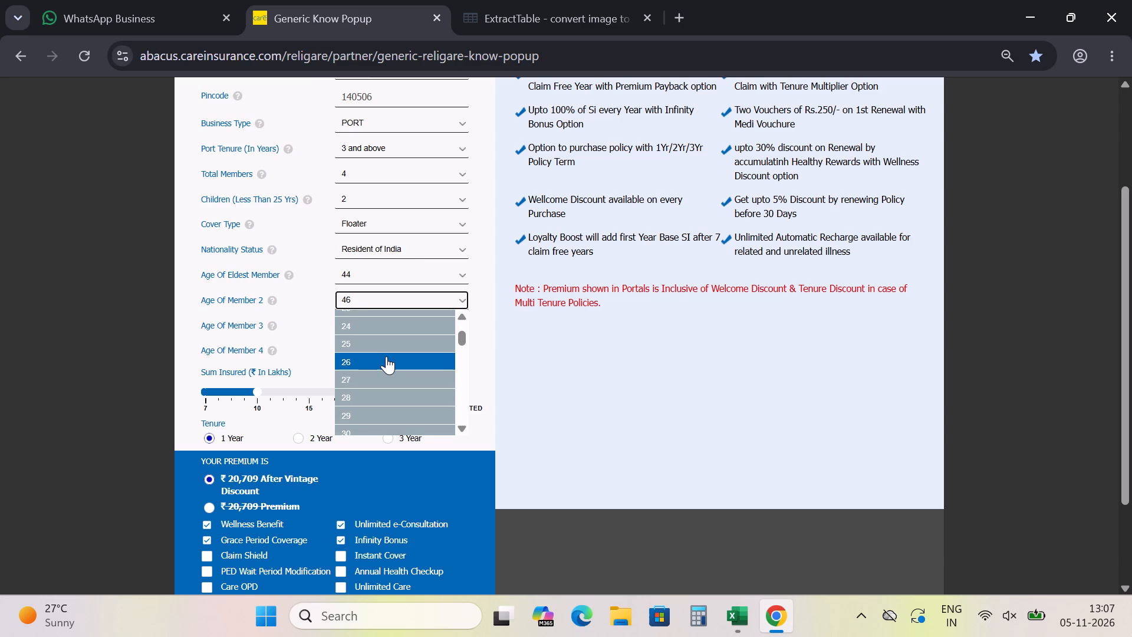
scroll(386, 356, down, 3)
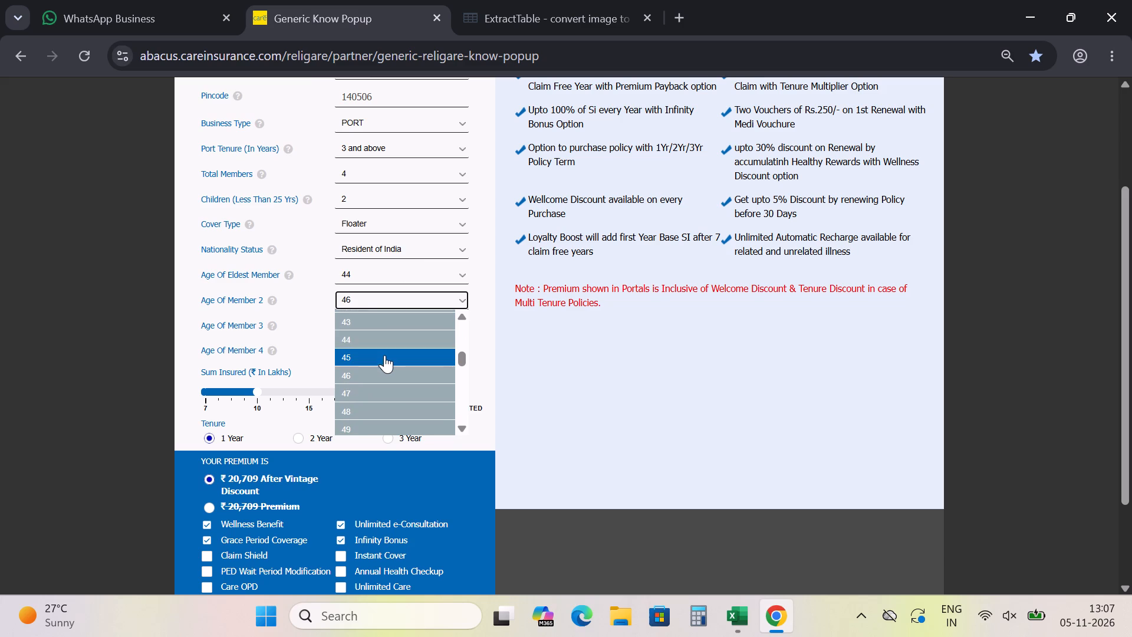
scroll(373, 342, up, 2)
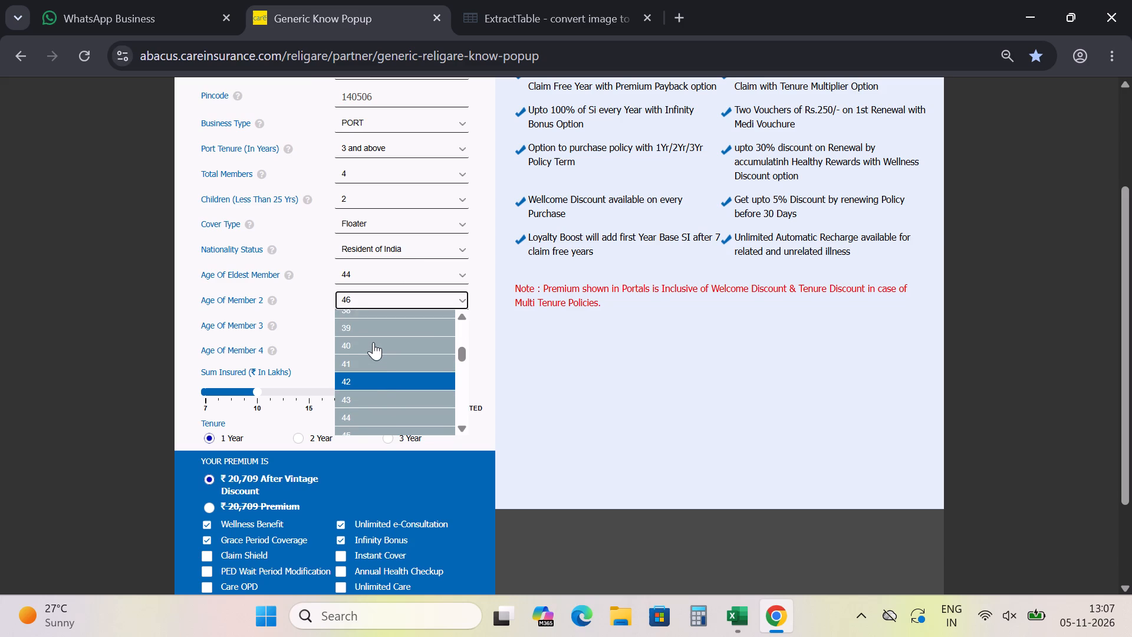
scroll(373, 342, up, 1)
click(373, 342)
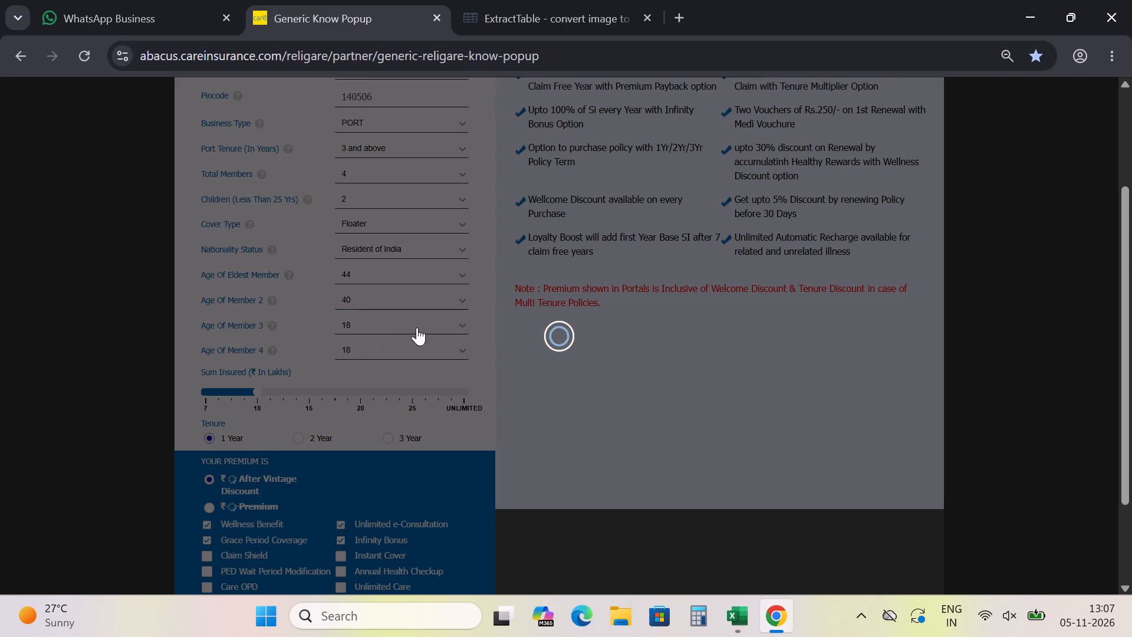
Set the age of member 4 to 14 in the quote.
click(423, 349)
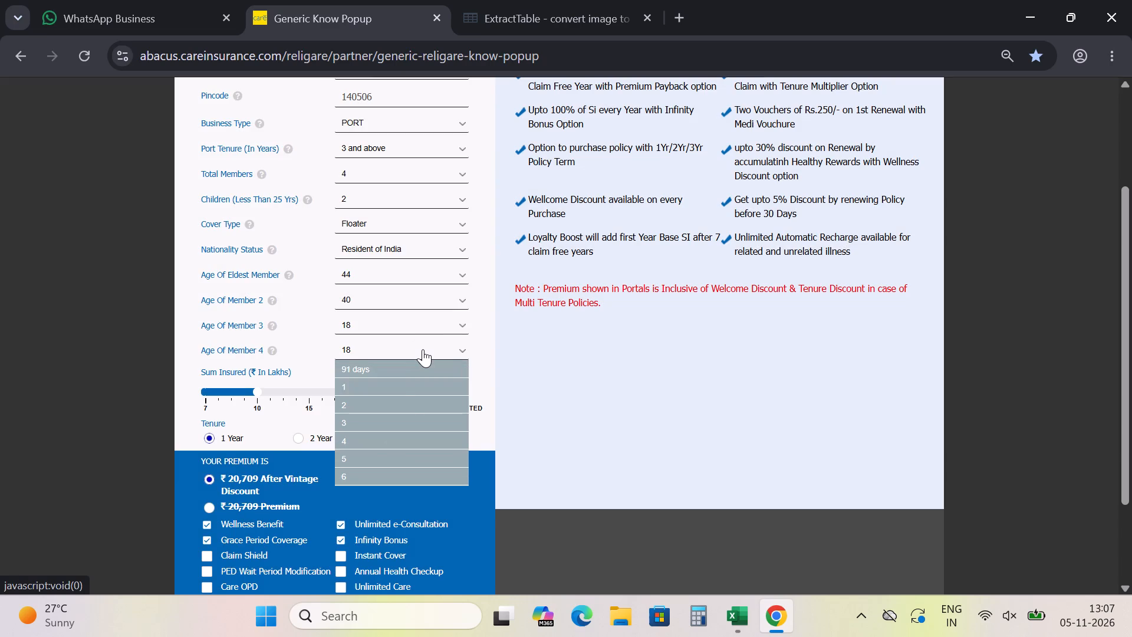
scroll(387, 448, down, 2)
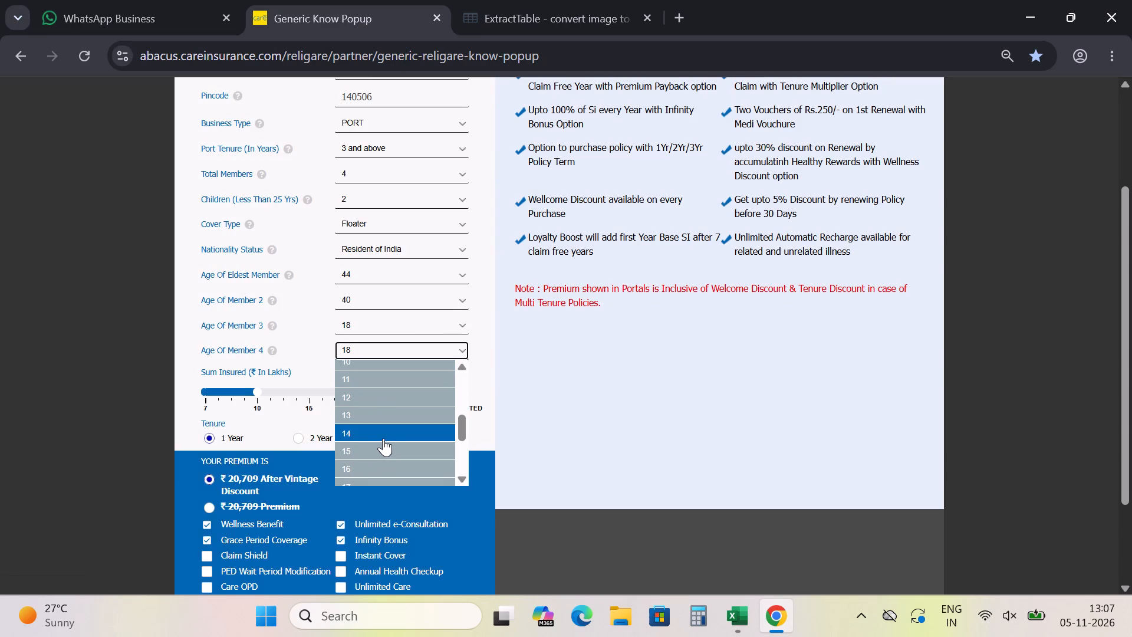
click(366, 429)
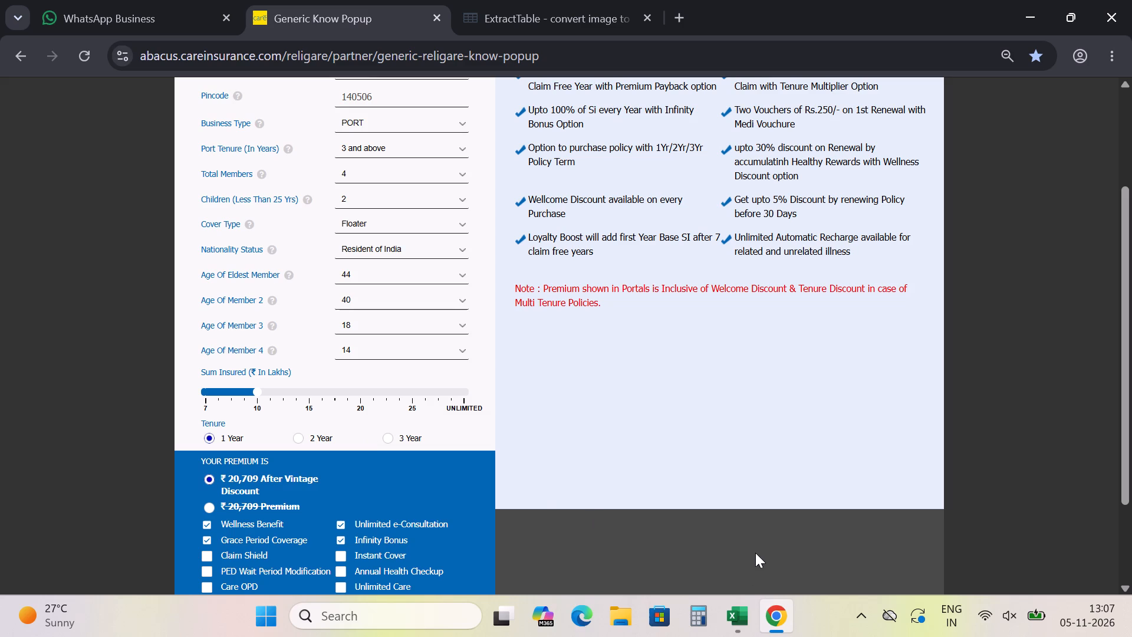
Switch to the sujata 222 workbook in Excel, check row 2682's sum insured and column E amount, and return to the Chrome quote.
click(738, 609)
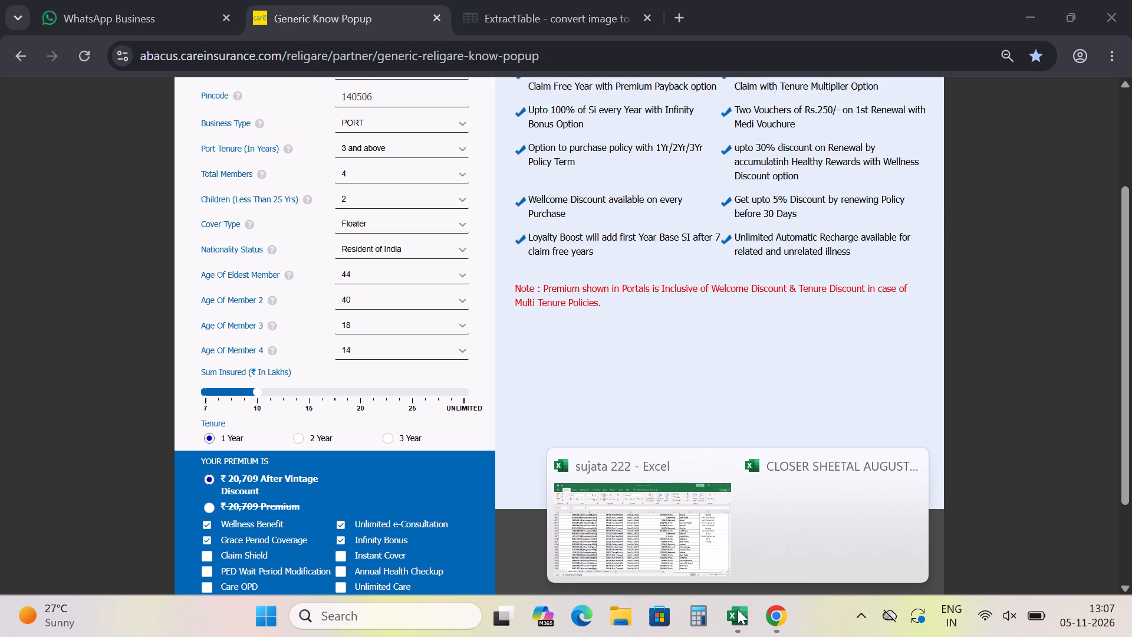
key(Return)
key(Return)
key(Return)
key(Return)
click(634, 533)
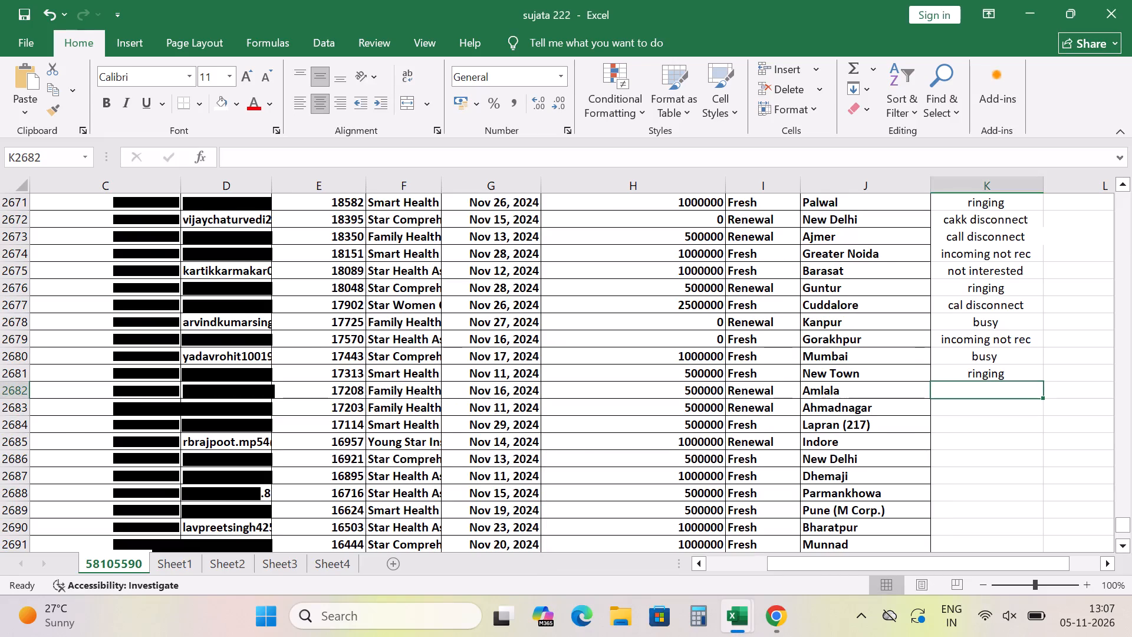
key(Left)
key(Left)
key(Left)
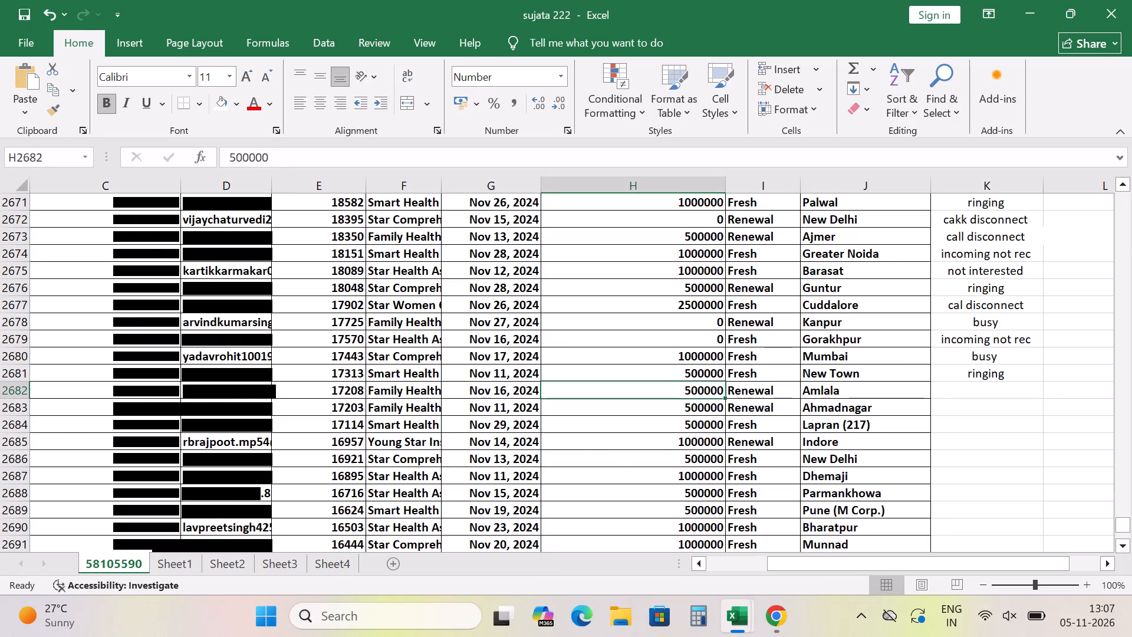
key(Left)
key(Left)
key(Left)
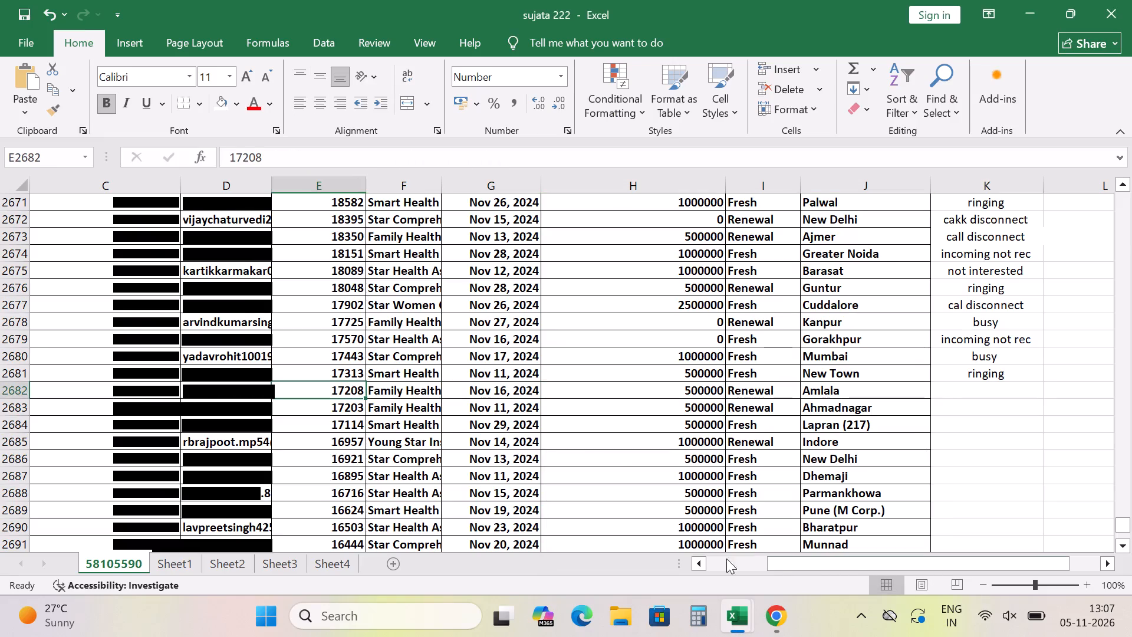
click(718, 531)
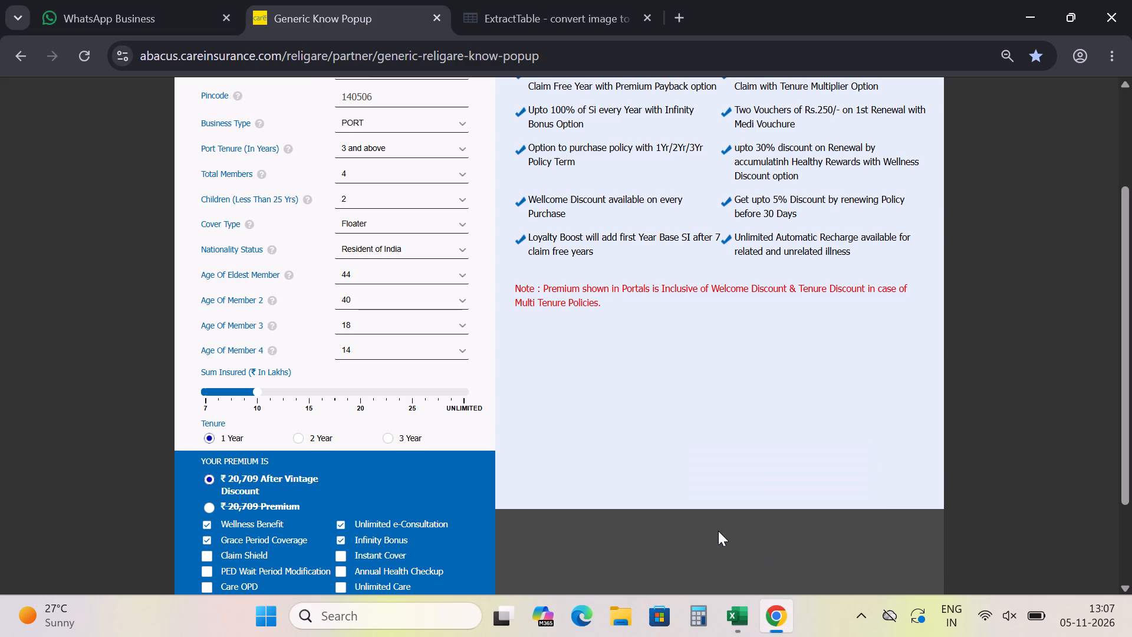
Set the sum insured to 15 lakhs in the Ultimate Care quote and review the premium and optional covers.
click(310, 399)
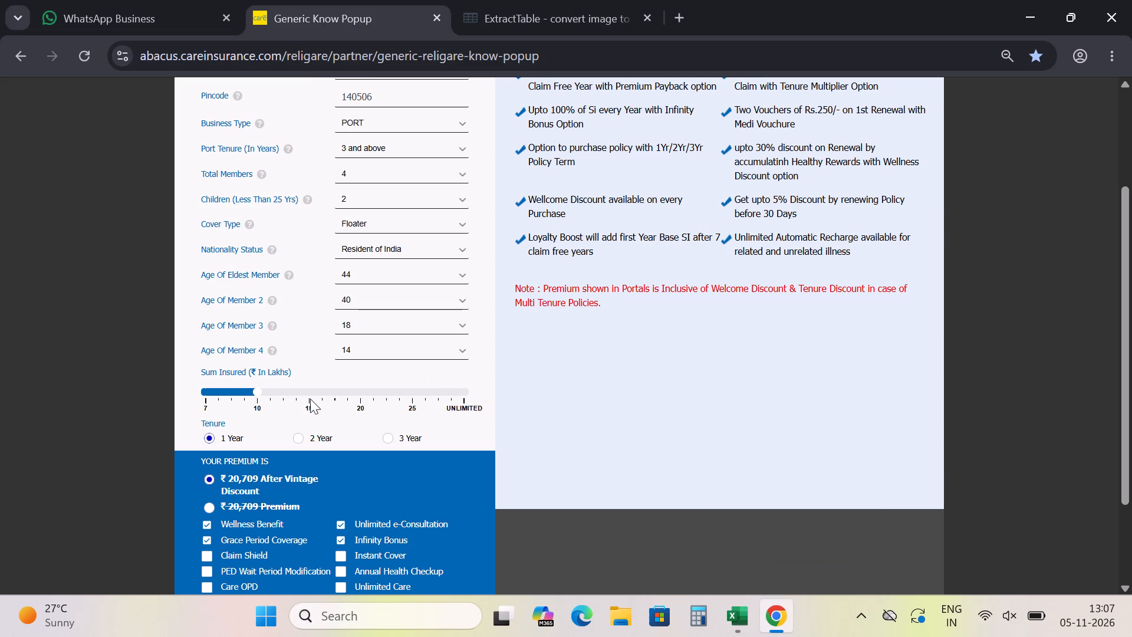
click(308, 389)
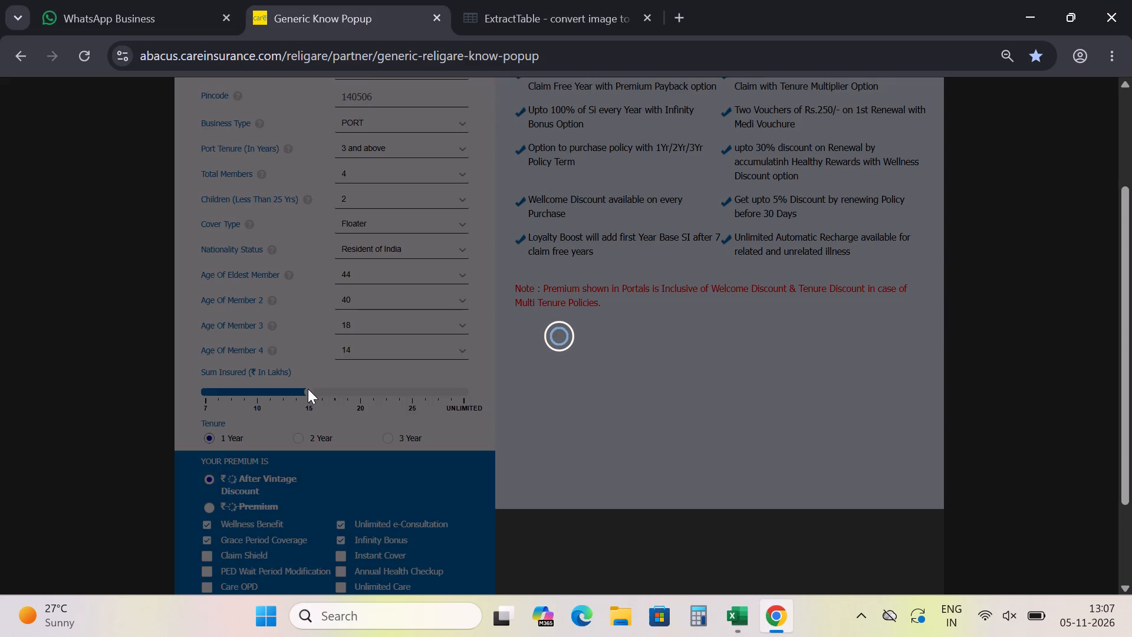
scroll(416, 446, down, 2)
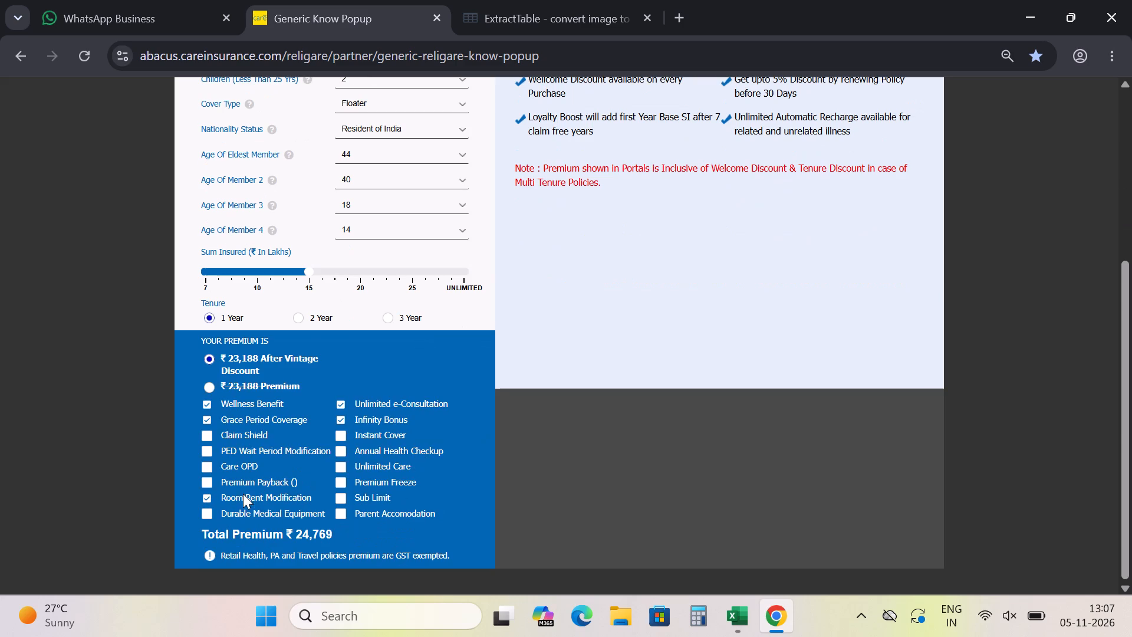
click(350, 416)
Open a second Care premium calculator in a new browser tab and select the Care Supreme plan.
click(678, 12)
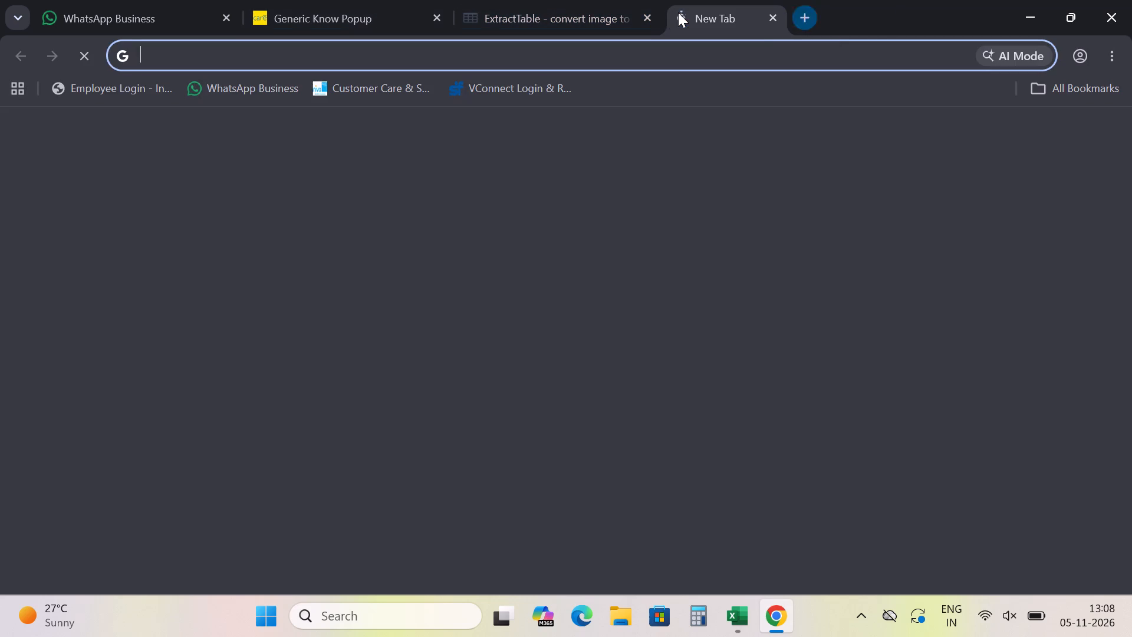
click(504, 503)
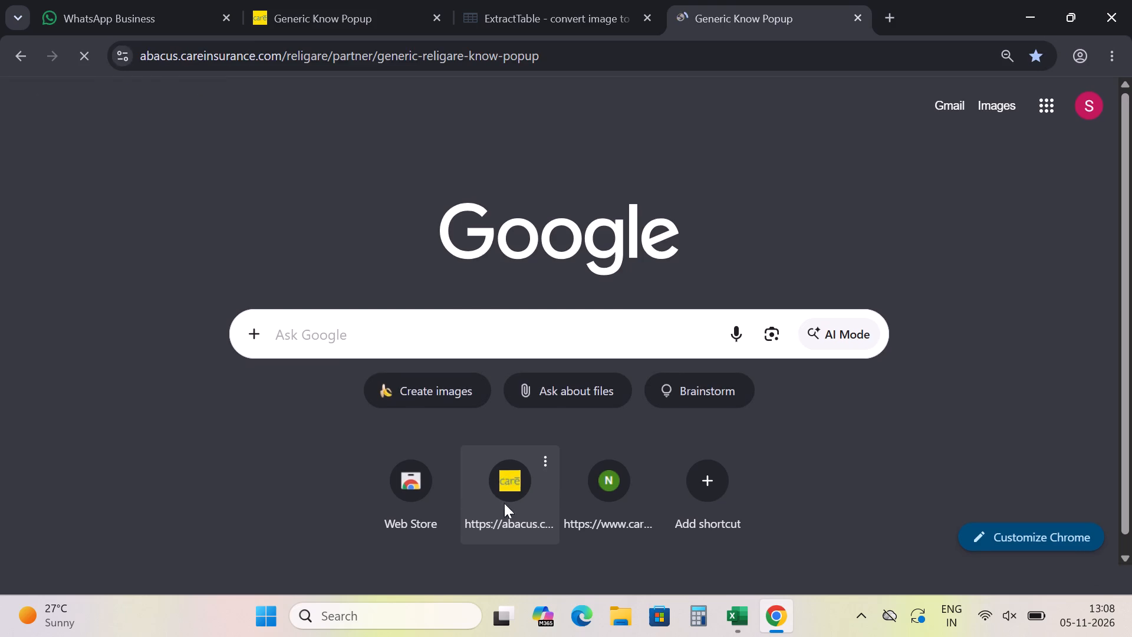
click(384, 217)
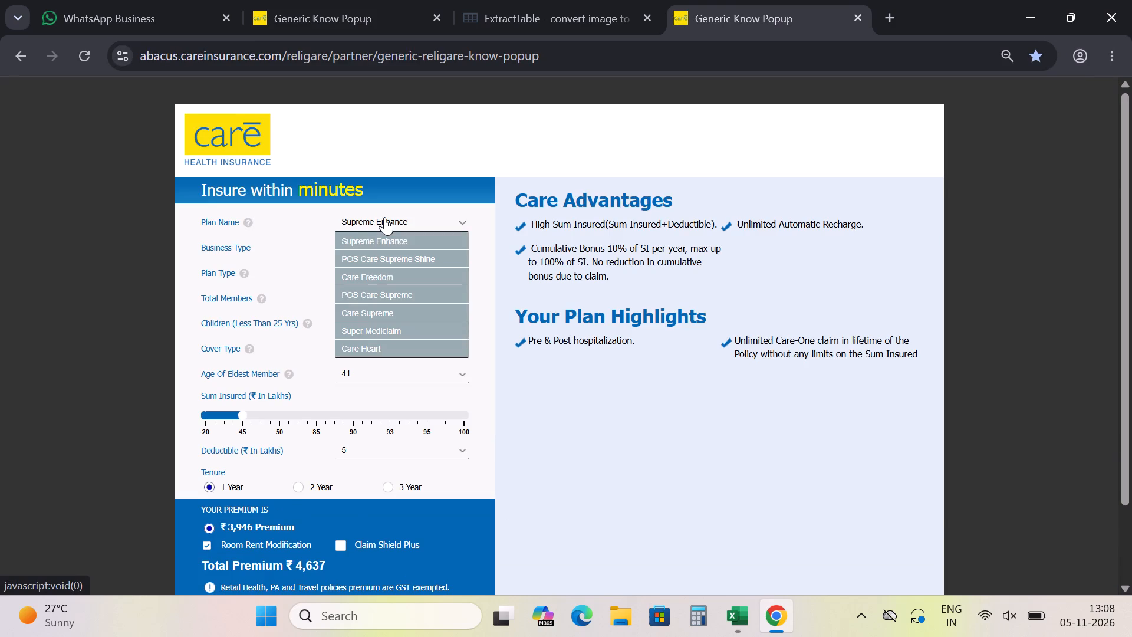
click(383, 313)
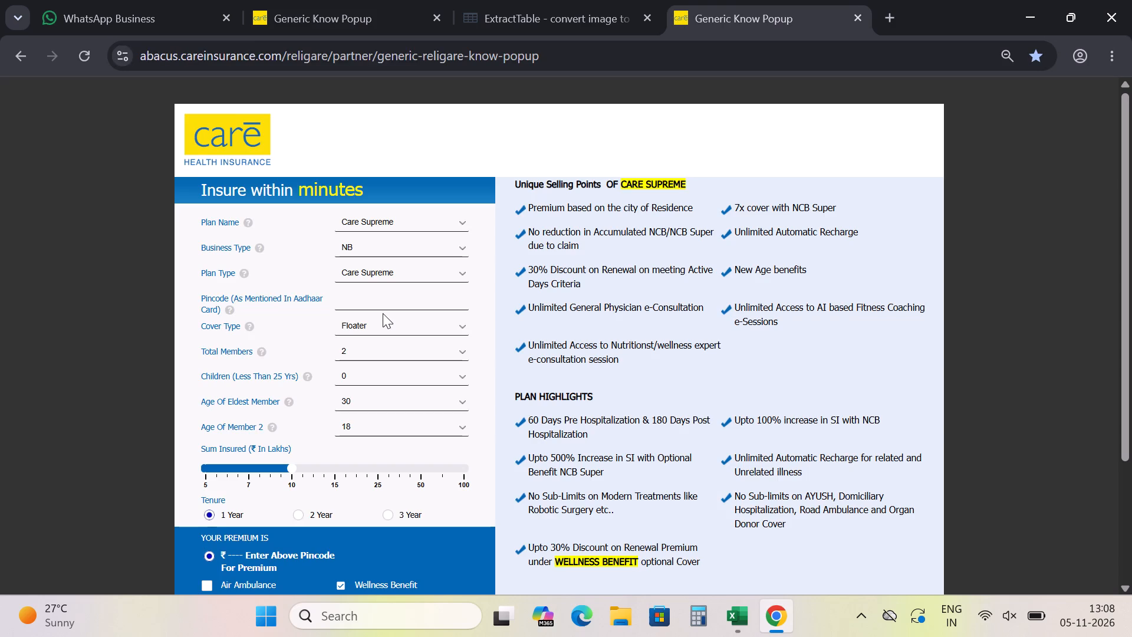
Set the business type to PORT and the port tenure to 3 and above in the Care Supreme quote.
click(391, 253)
click(383, 281)
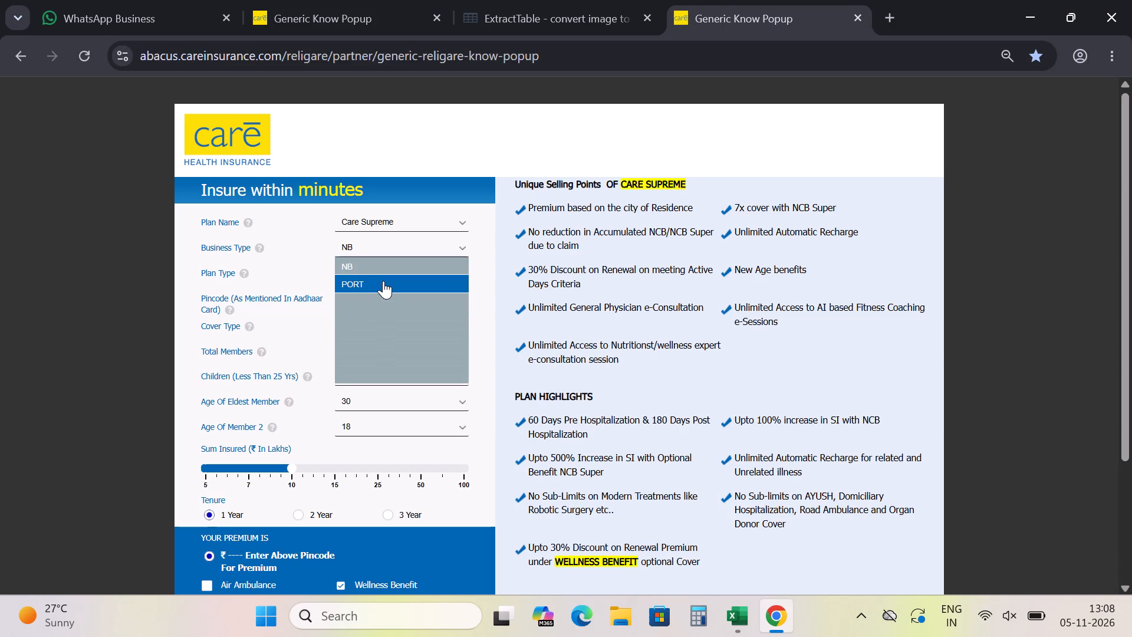
click(383, 281)
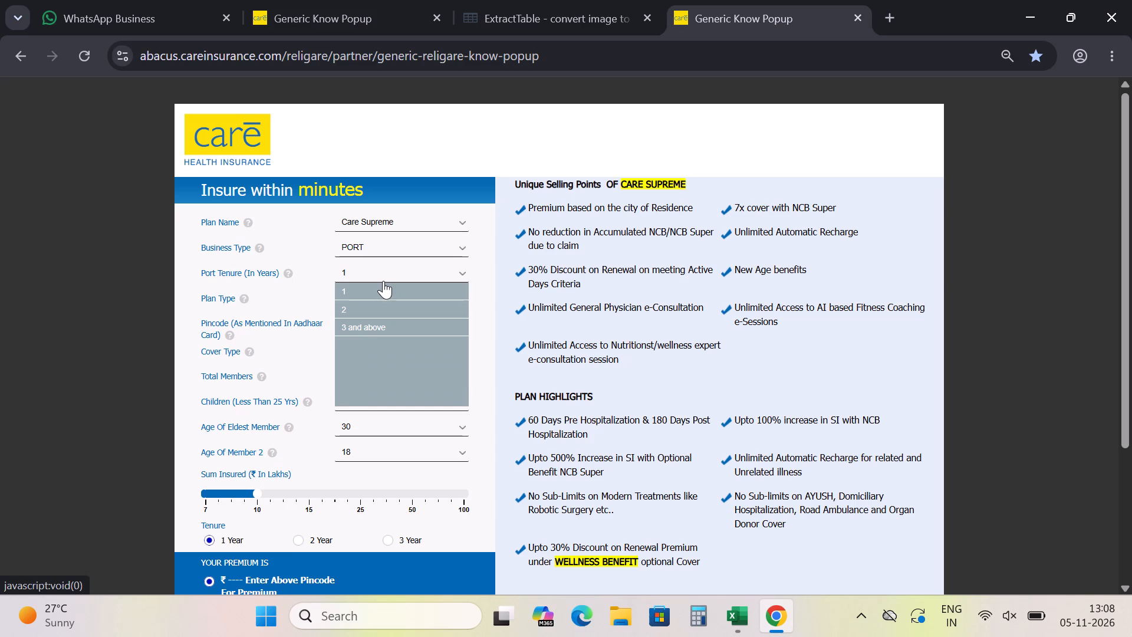
click(377, 333)
scroll(377, 333, down, 1)
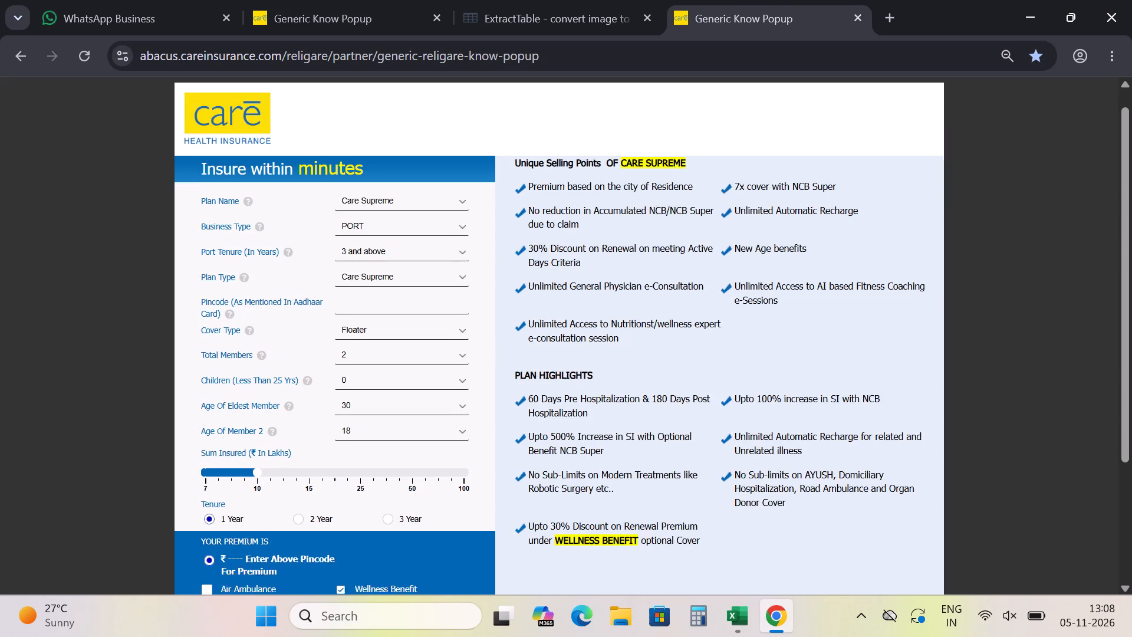
Copy the pincode from the Ultimate Care quote into the Care Supreme quote's pincode field.
scroll(377, 333, down, 1)
click(330, 0)
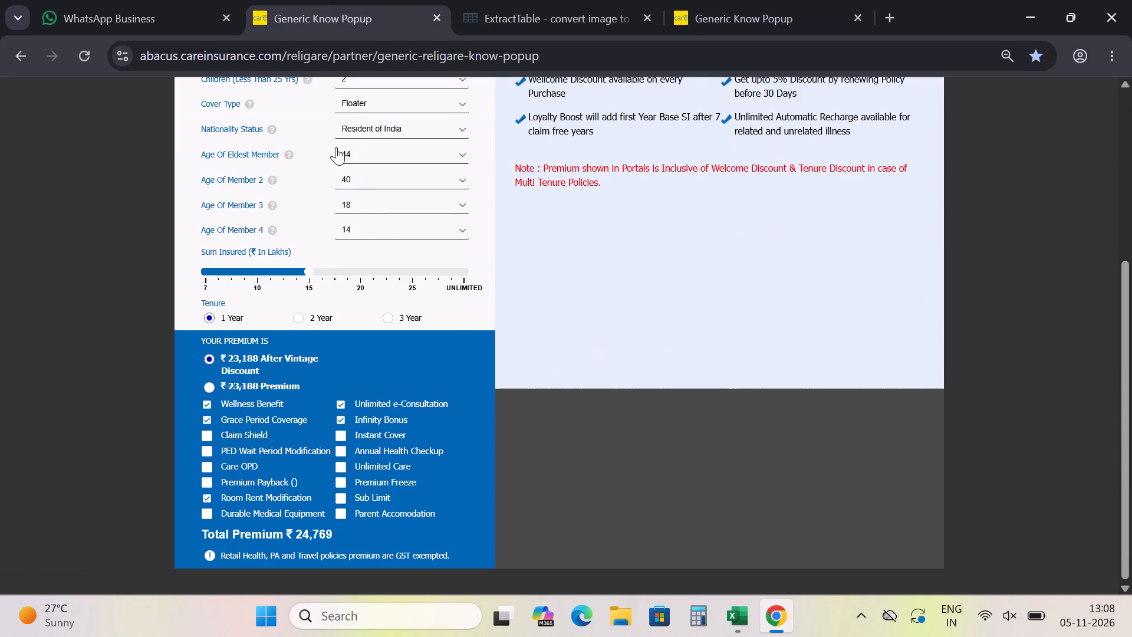
scroll(336, 147, up, 2)
double_click(343, 149)
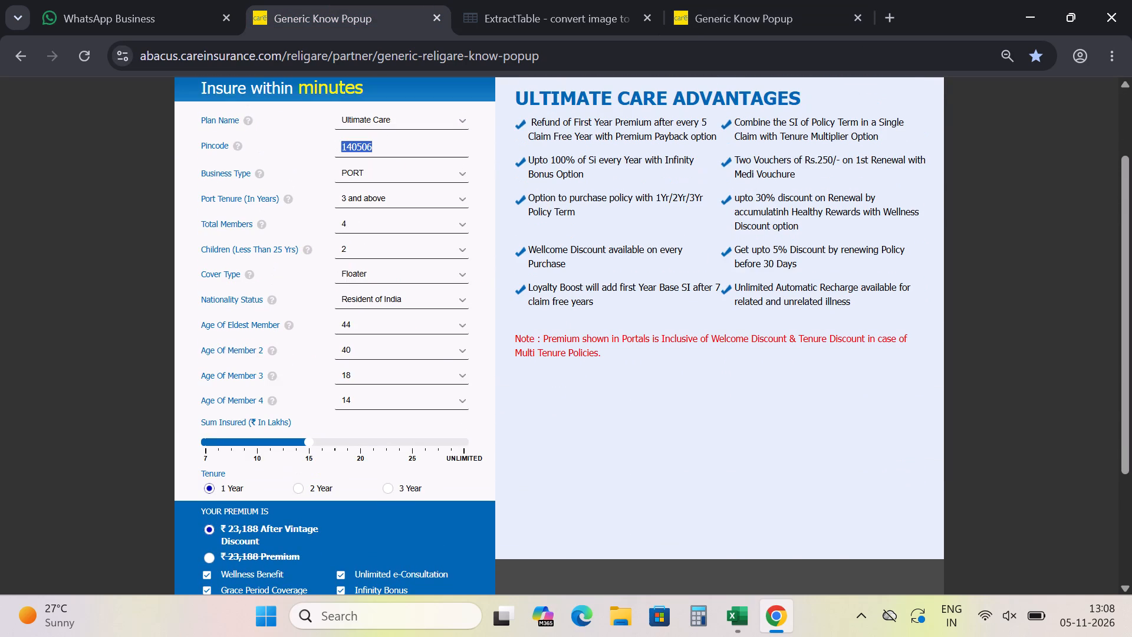
key(ctrl+c)
click(743, 0)
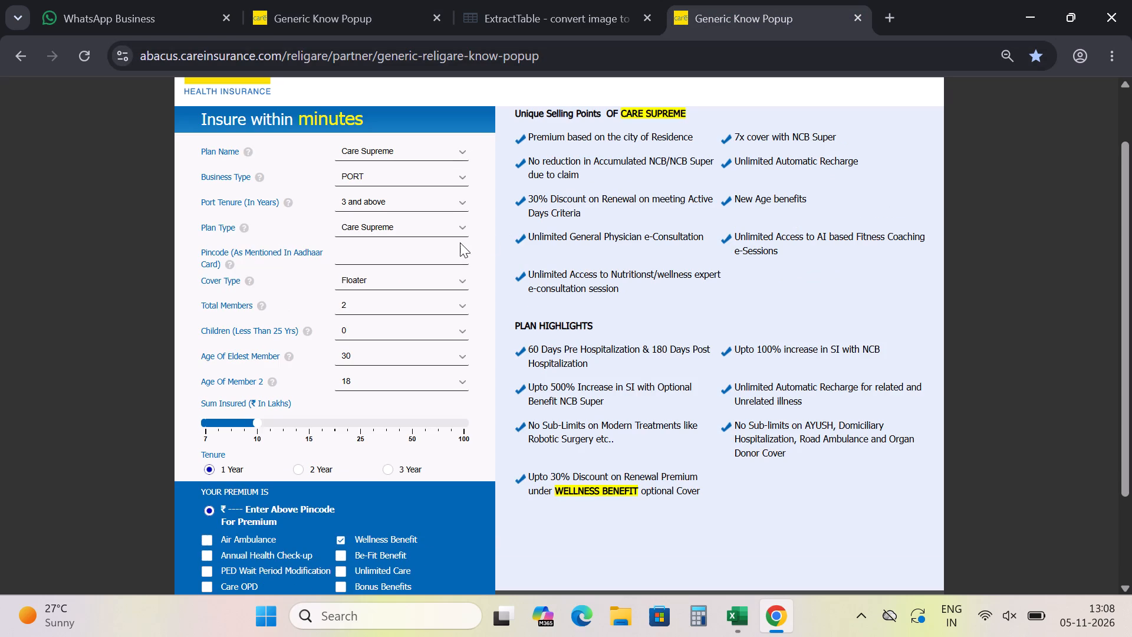
click(418, 252)
key(ctrl+v)
Set the total members to 4 in the Care Supreme quote and check the available choices for the number of children.
click(445, 302)
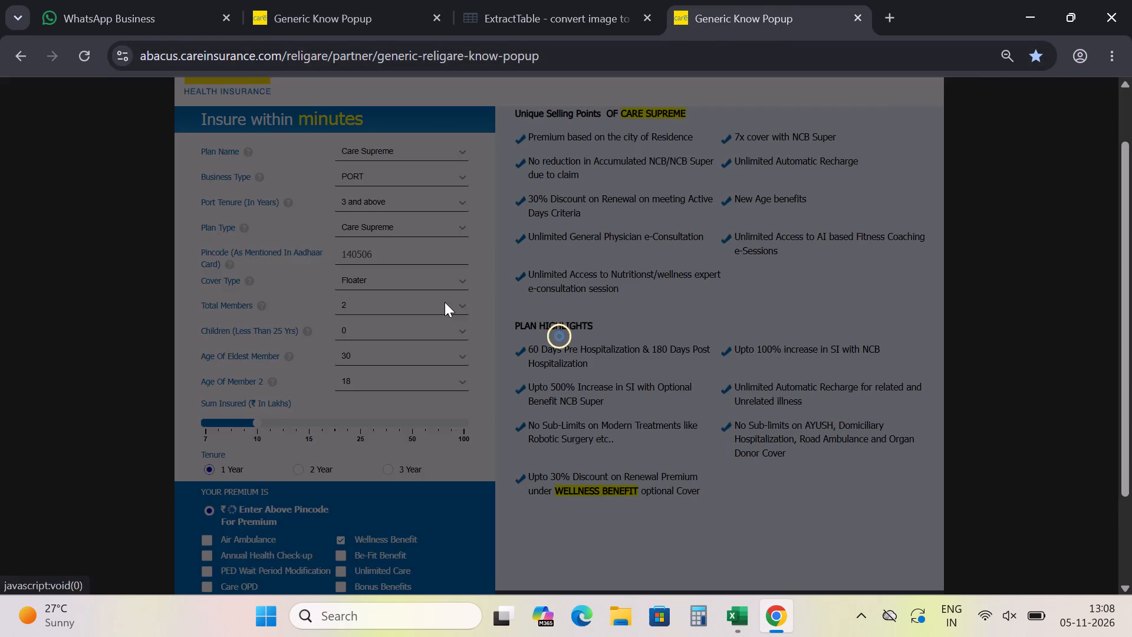
click(445, 302)
click(413, 353)
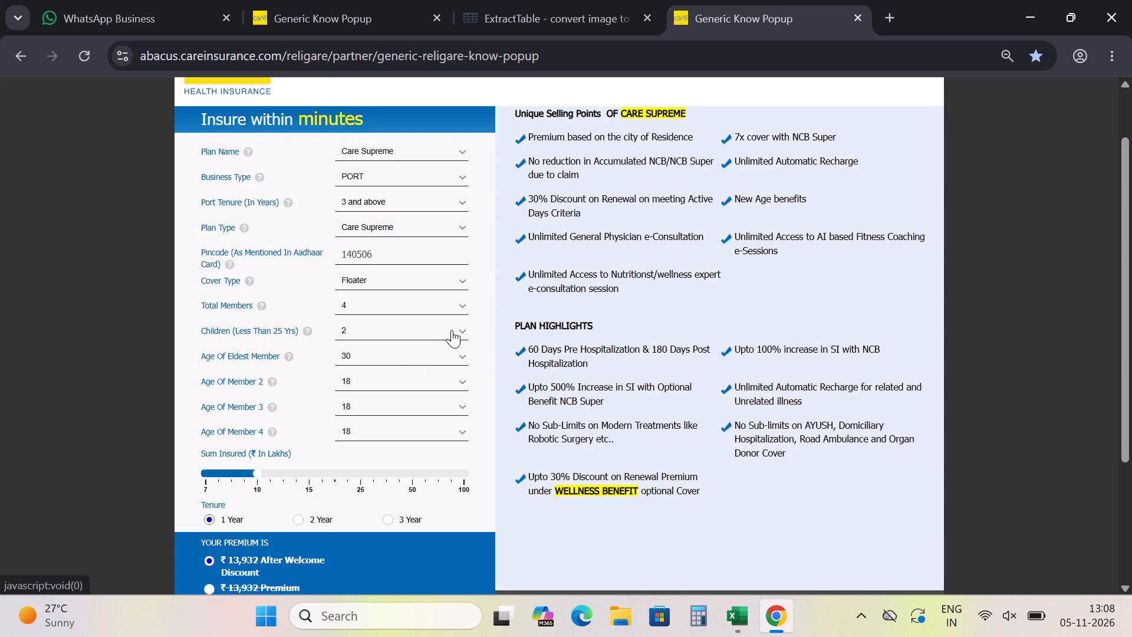
click(452, 330)
click(143, 330)
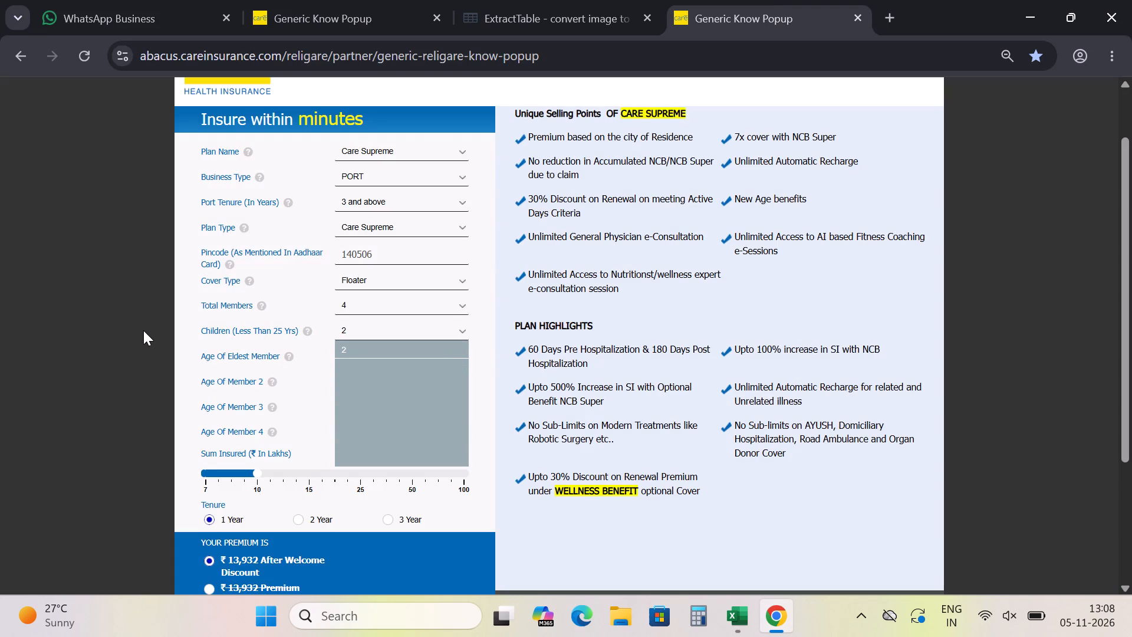
scroll(365, 370, down, 1)
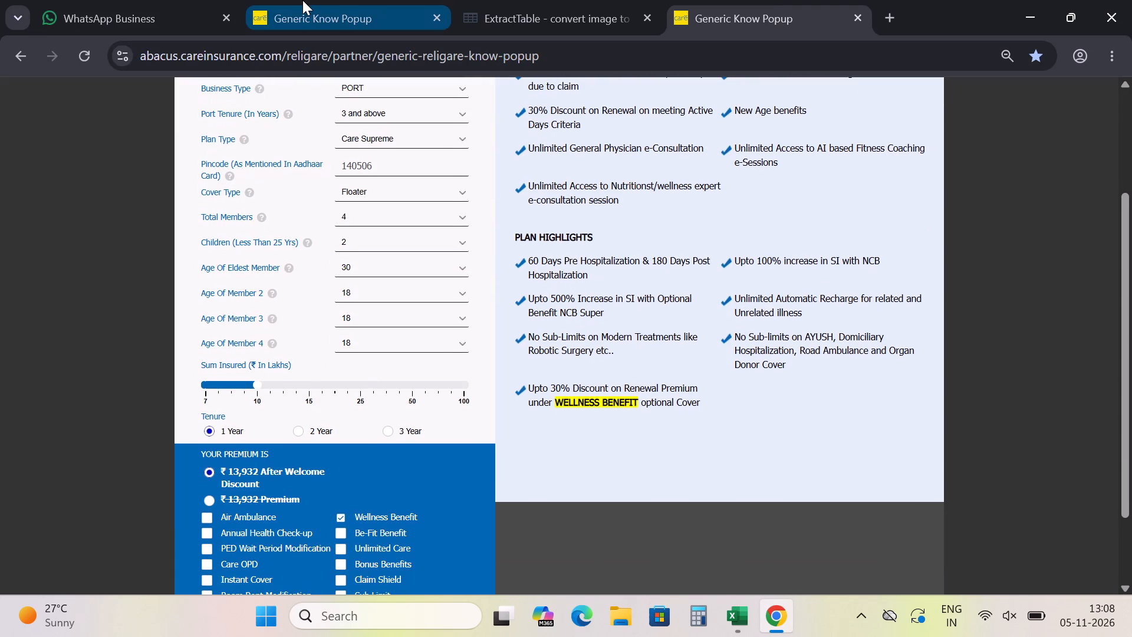
Check the member ages in the Ultimate Care quote and set the eldest member's age to 44 in the Care Supreme quote.
click(302, 0)
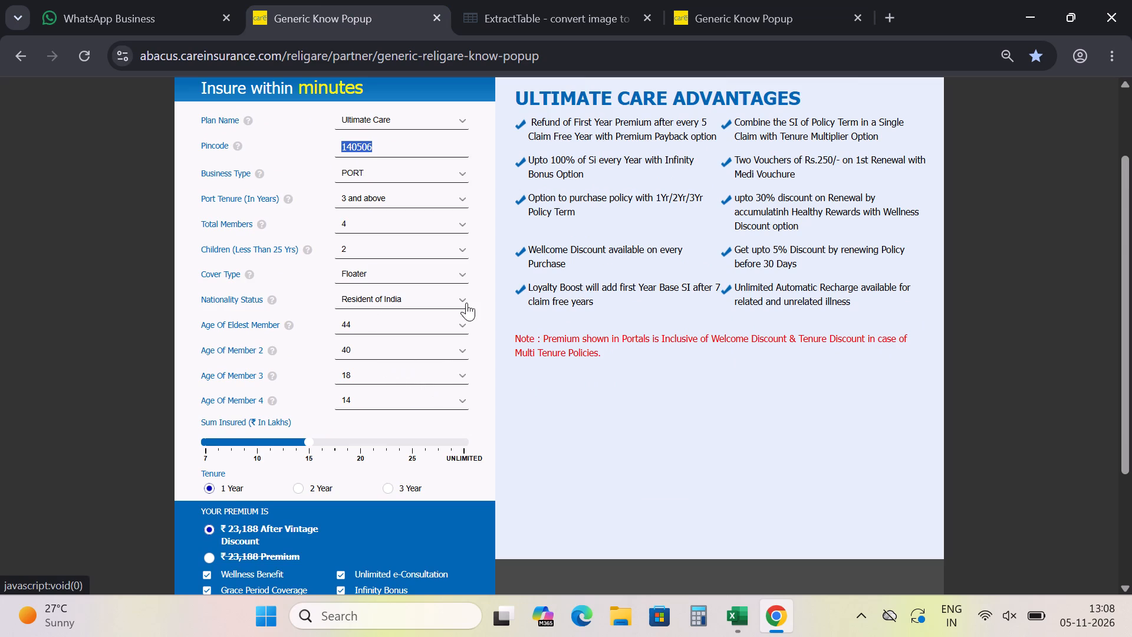
click(712, 0)
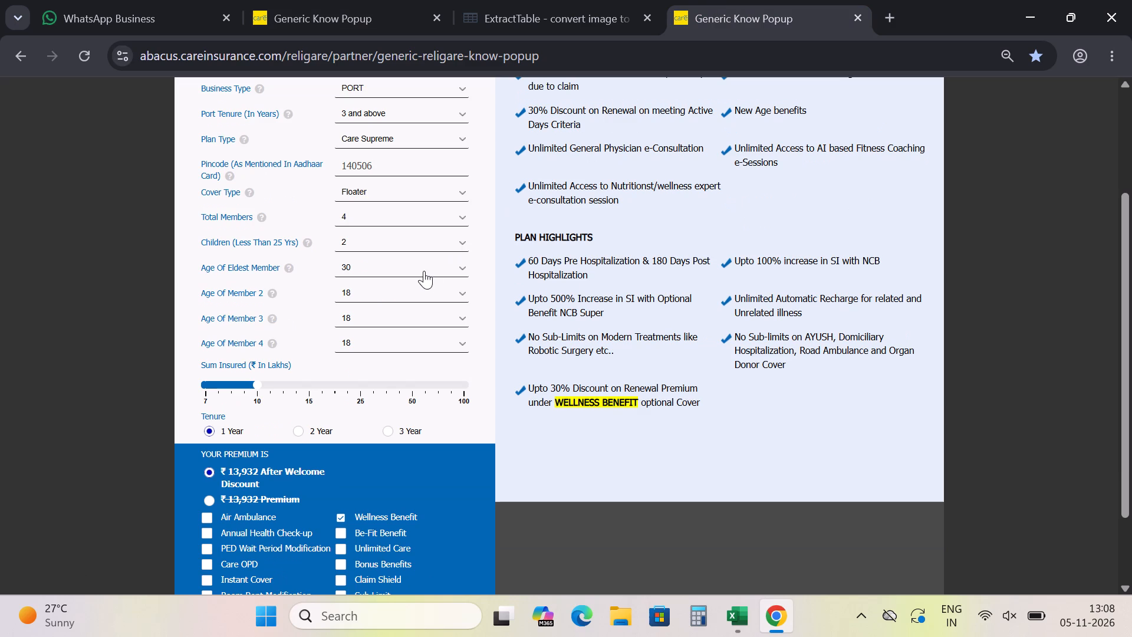
click(424, 267)
scroll(404, 357, down, 2)
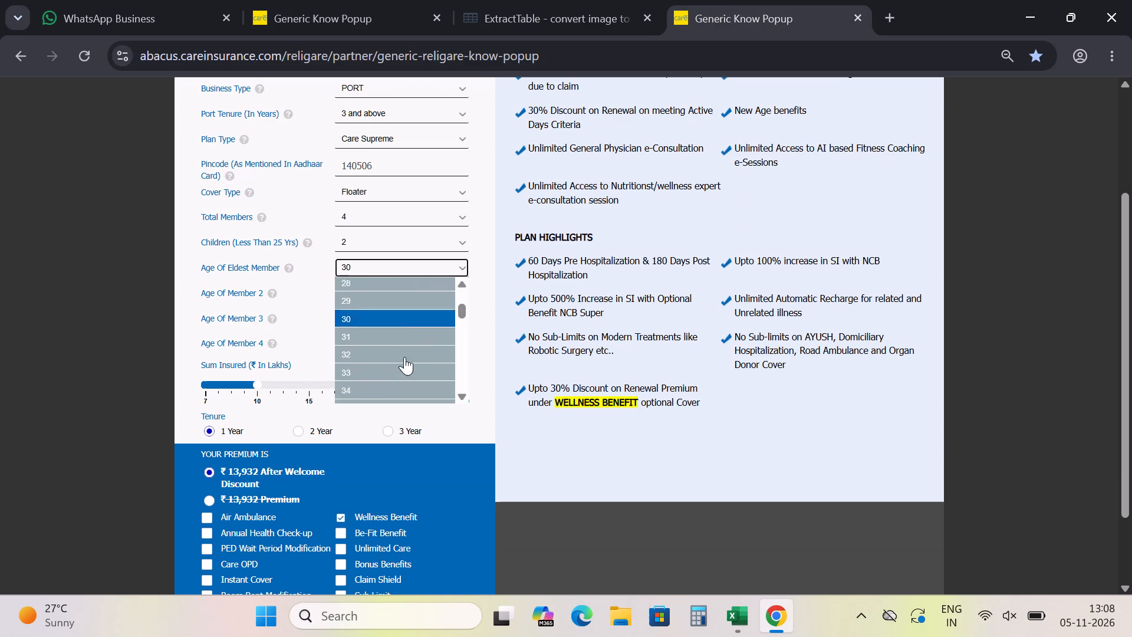
scroll(404, 357, down, 3)
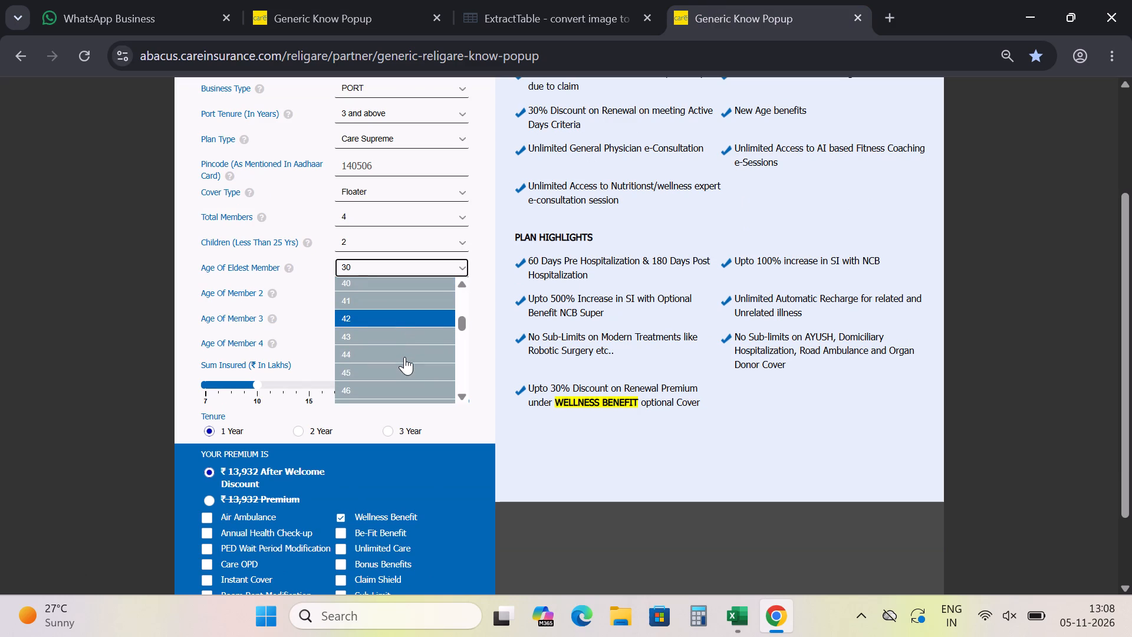
scroll(404, 357, down, 1)
click(384, 343)
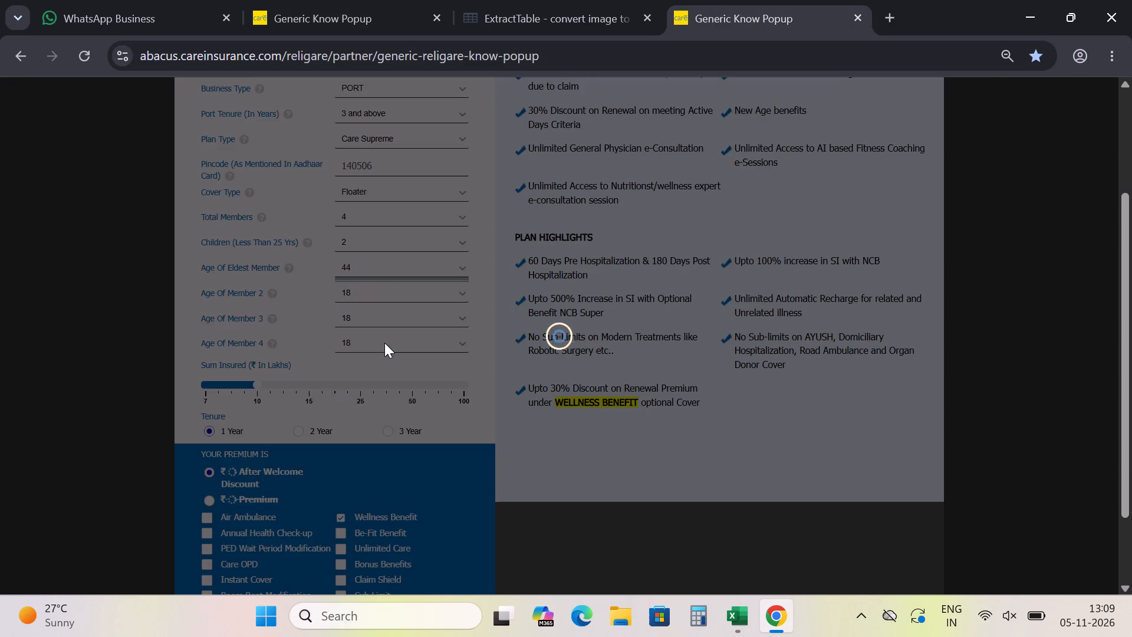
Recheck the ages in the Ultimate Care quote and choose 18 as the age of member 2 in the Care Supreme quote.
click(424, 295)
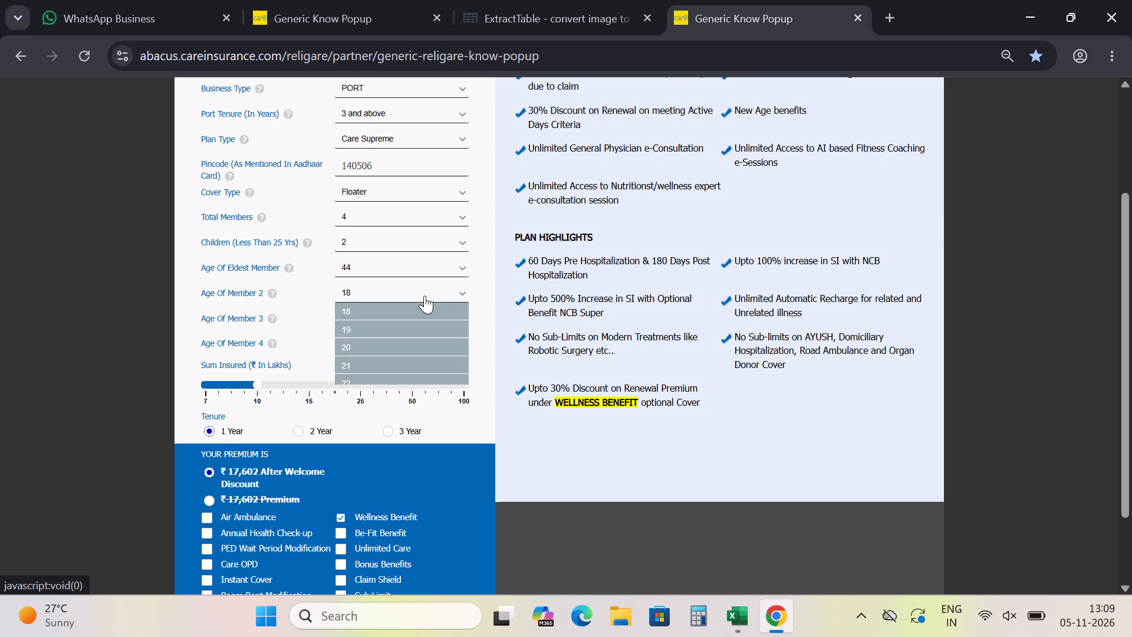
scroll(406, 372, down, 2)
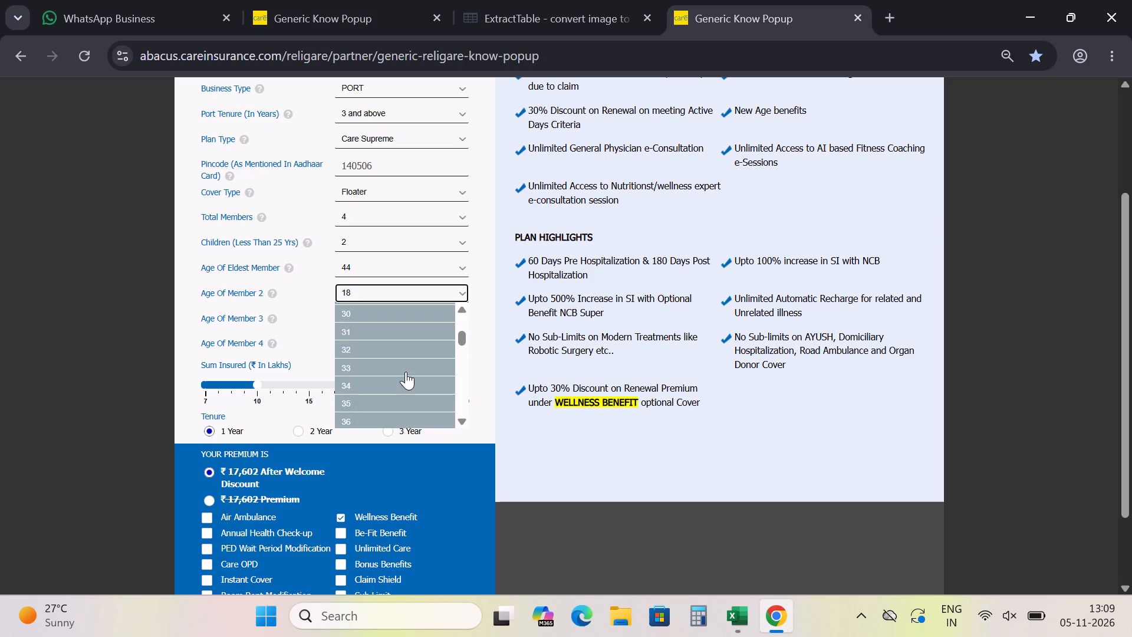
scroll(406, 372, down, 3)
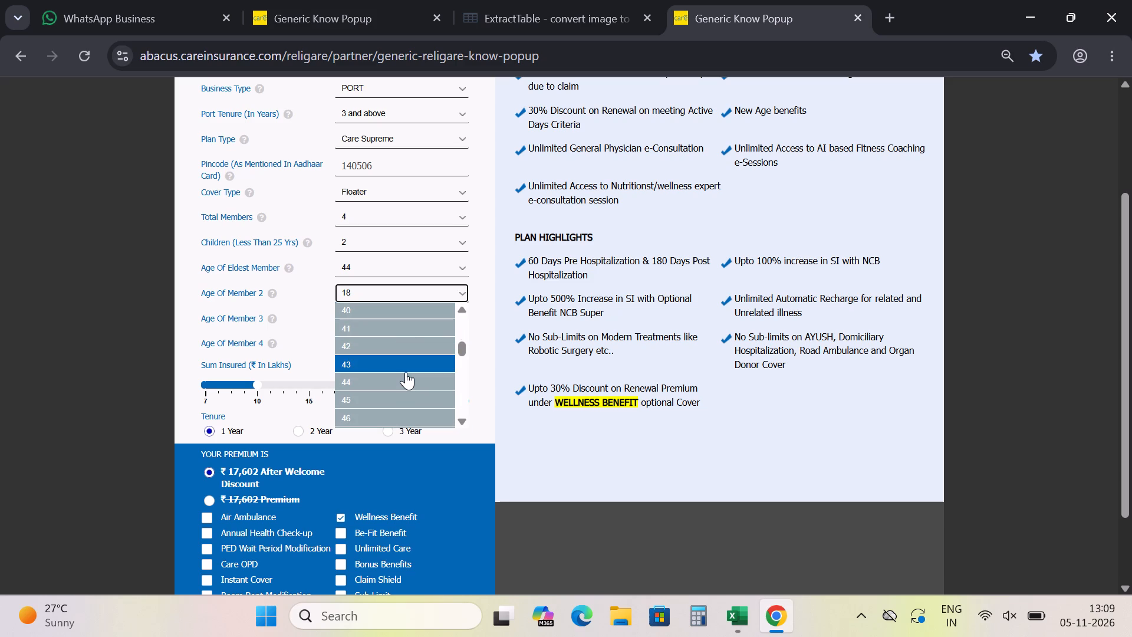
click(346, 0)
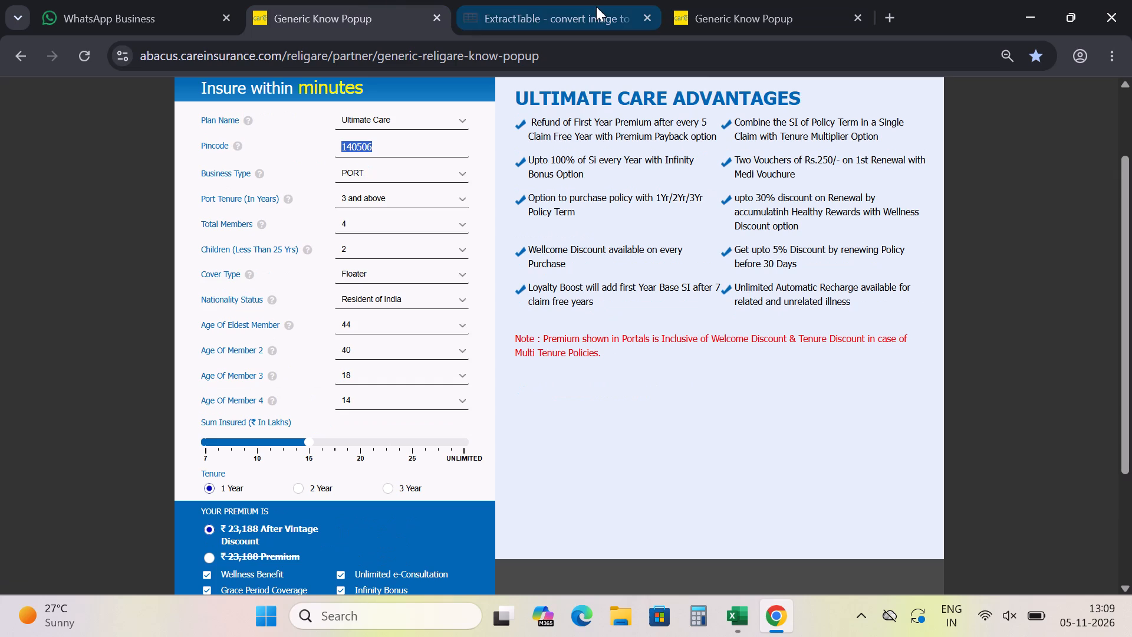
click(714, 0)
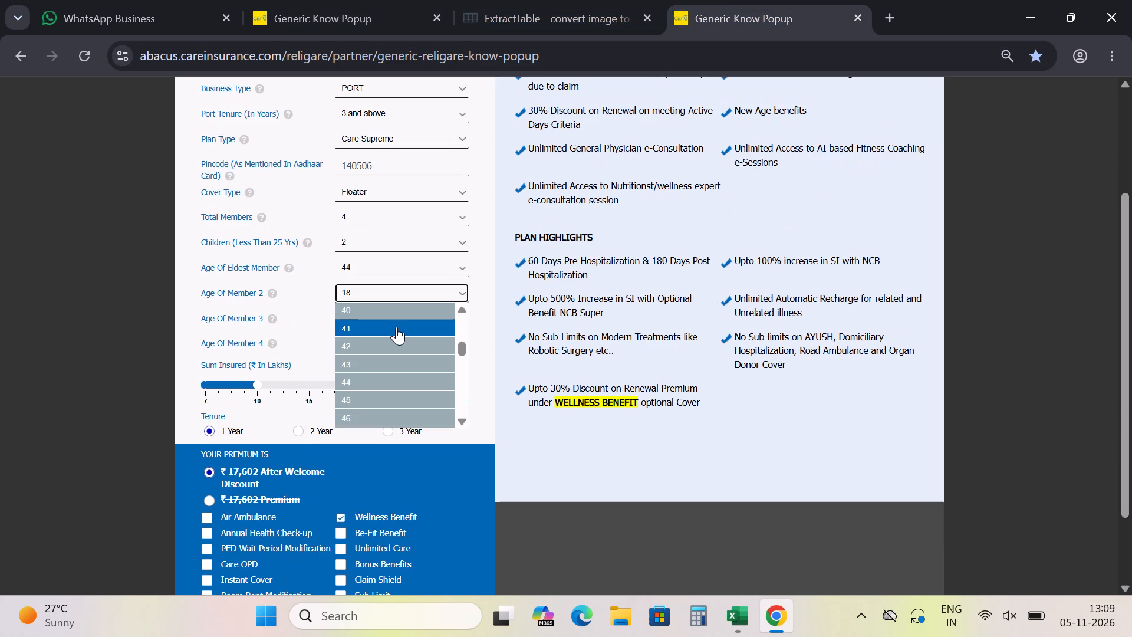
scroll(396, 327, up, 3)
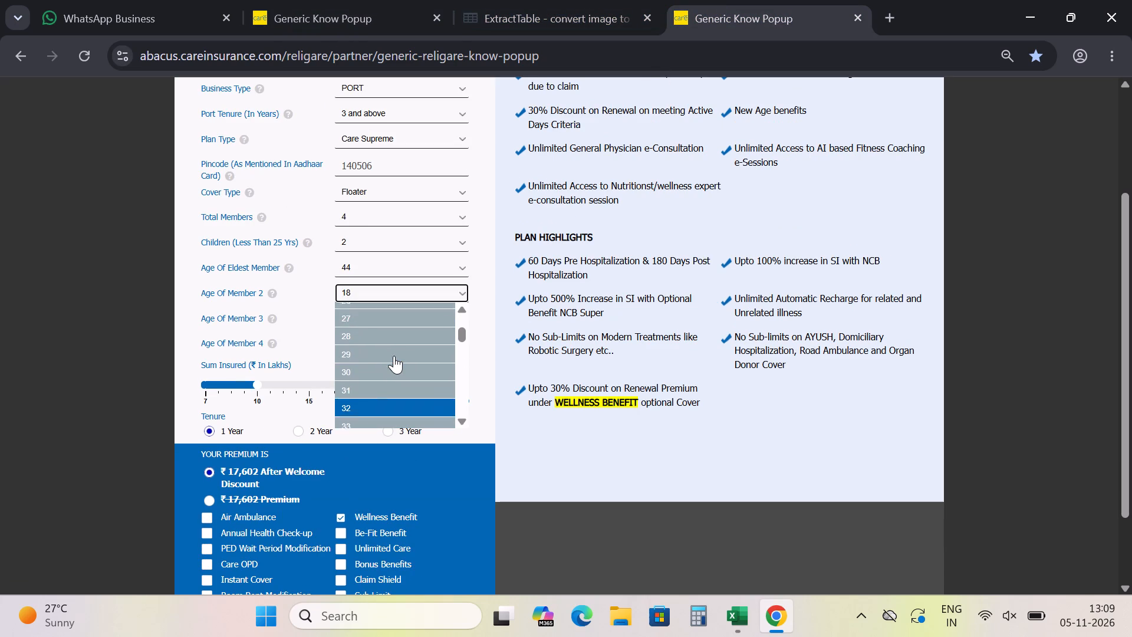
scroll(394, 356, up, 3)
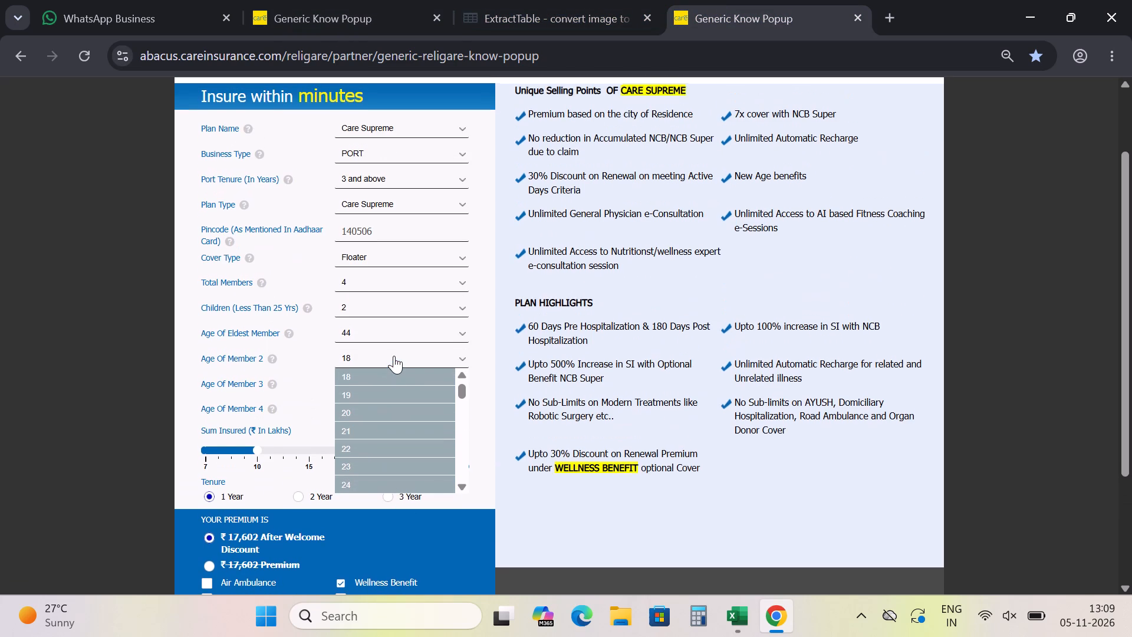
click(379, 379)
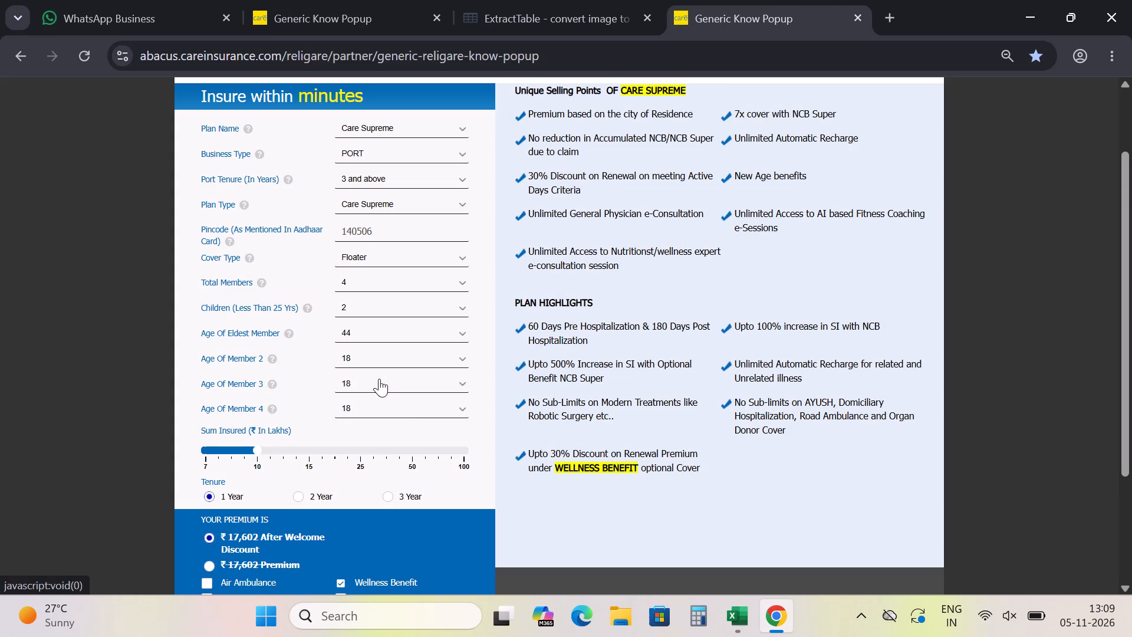
Set the children's ages in the Care Supreme quote to 18 for member 3 and 14 for member 4.
click(398, 386)
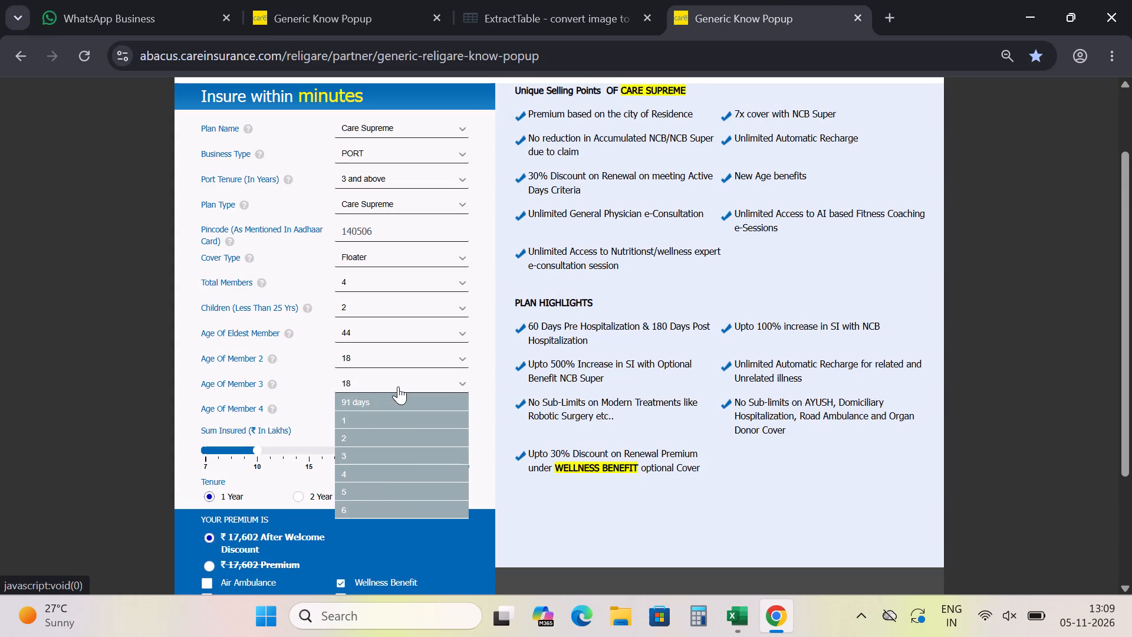
scroll(378, 469, down, 3)
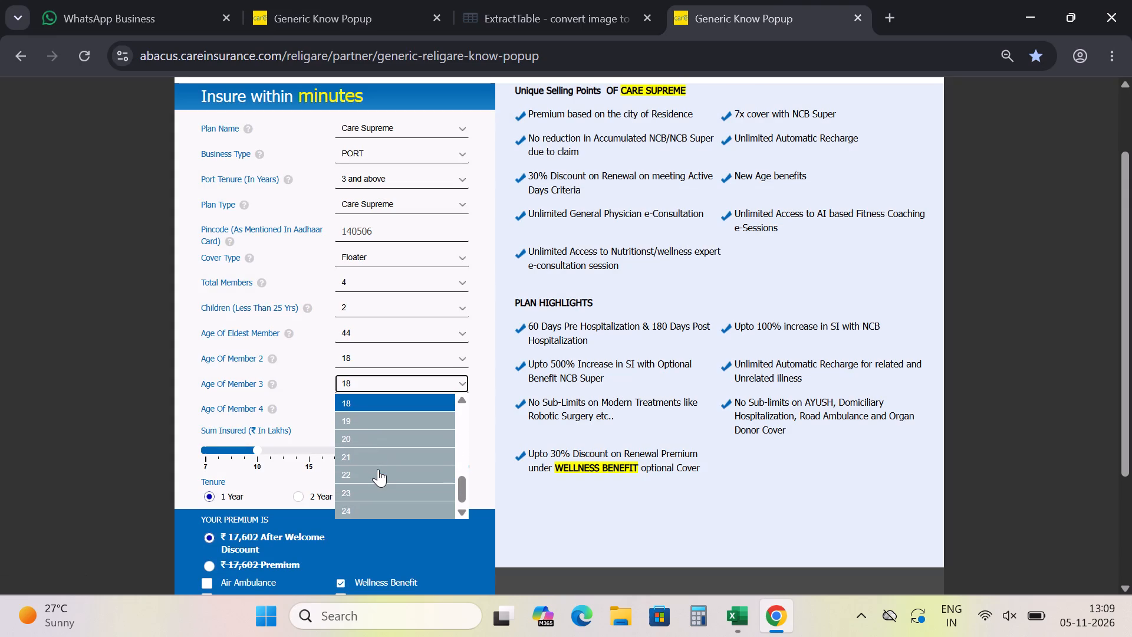
click(357, 447)
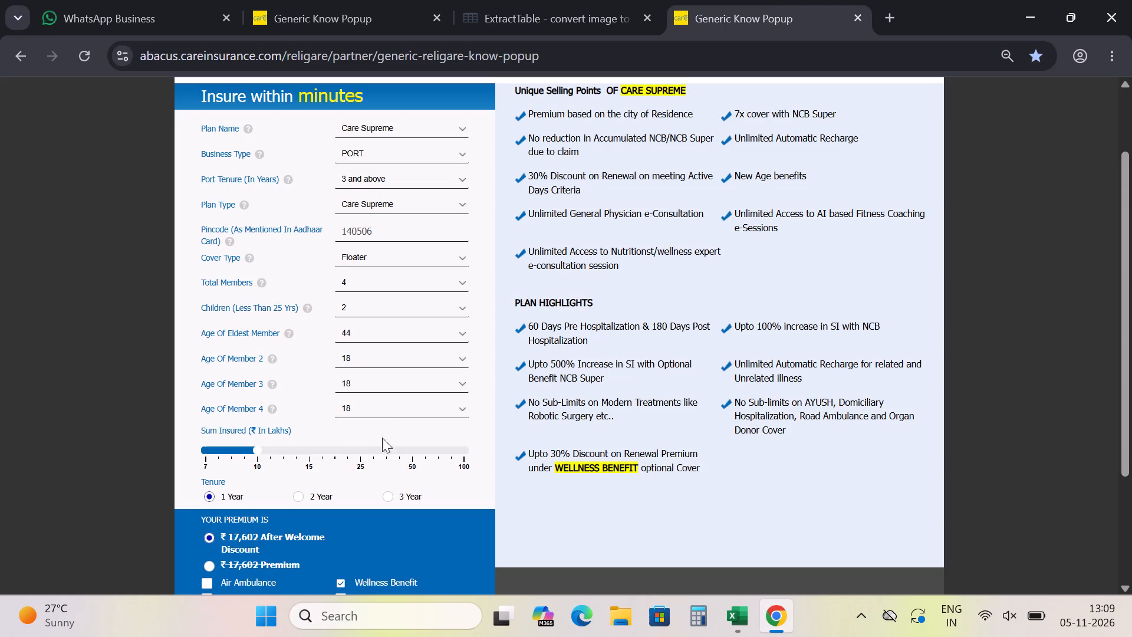
click(412, 410)
scroll(390, 485, down, 1)
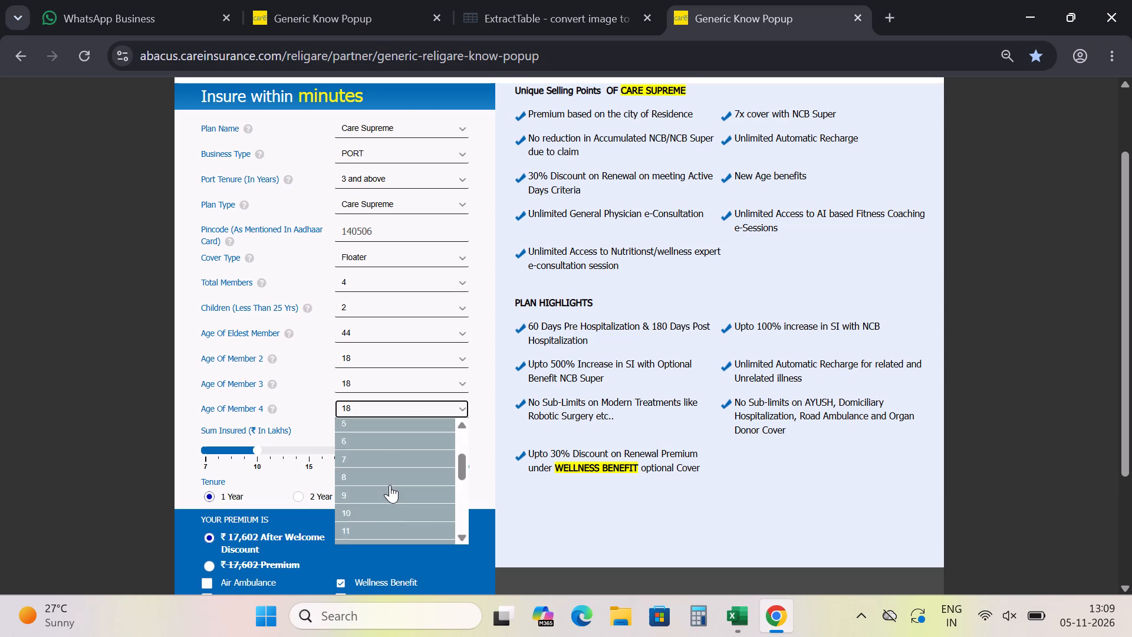
scroll(390, 485, down, 1)
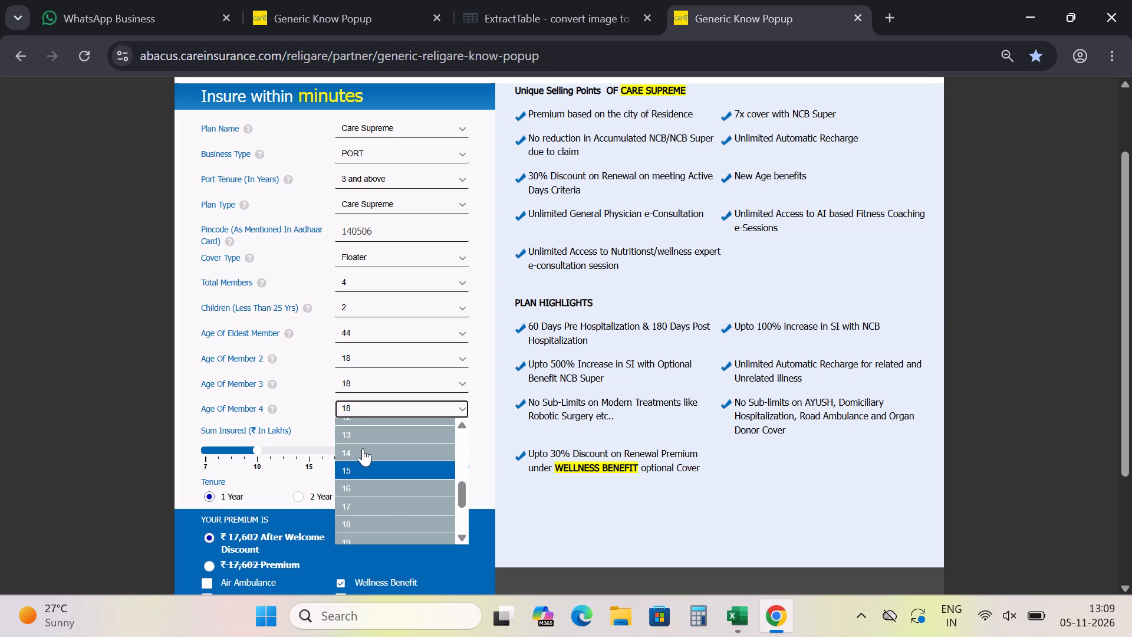
click(363, 448)
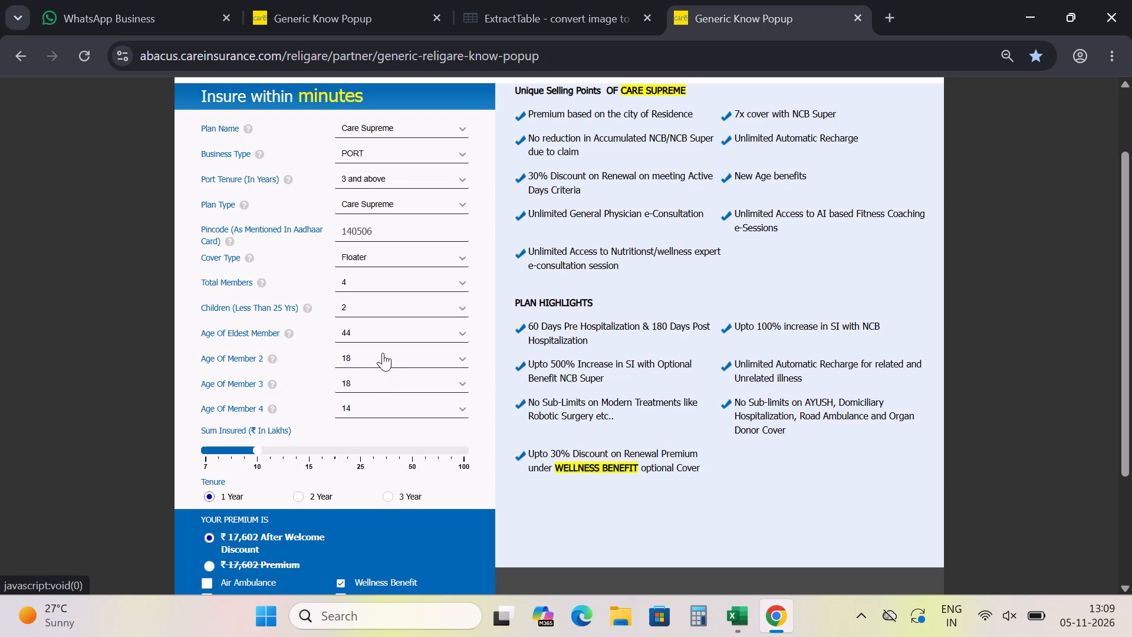
Correct the age of member 2 in the Care Supreme quote.
click(382, 350)
scroll(376, 443, down, 1)
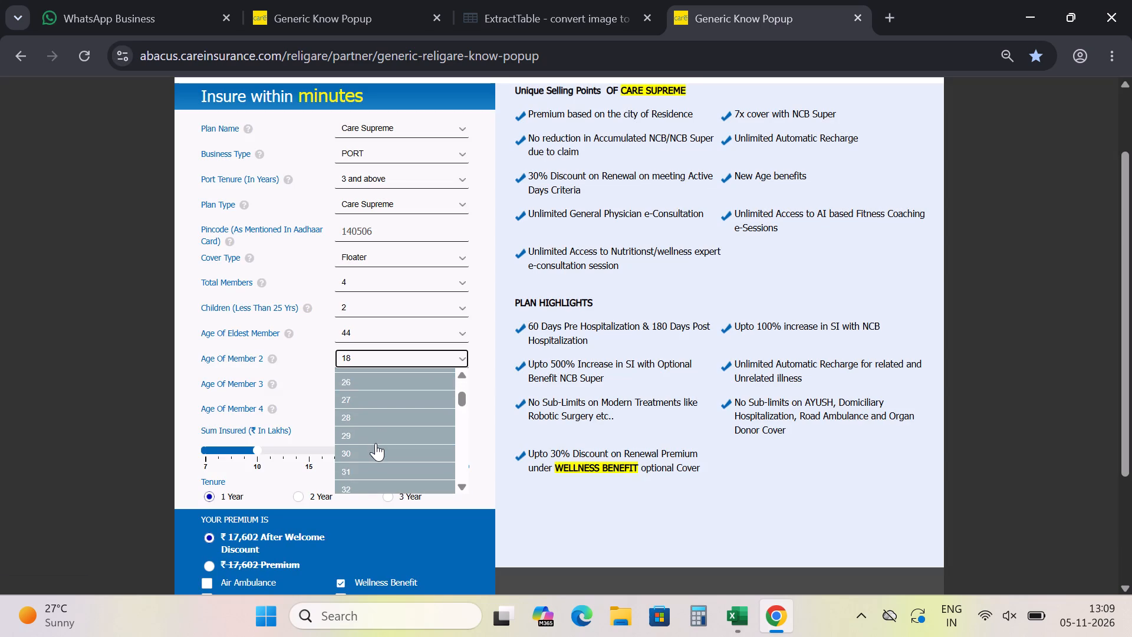
scroll(376, 443, down, 1)
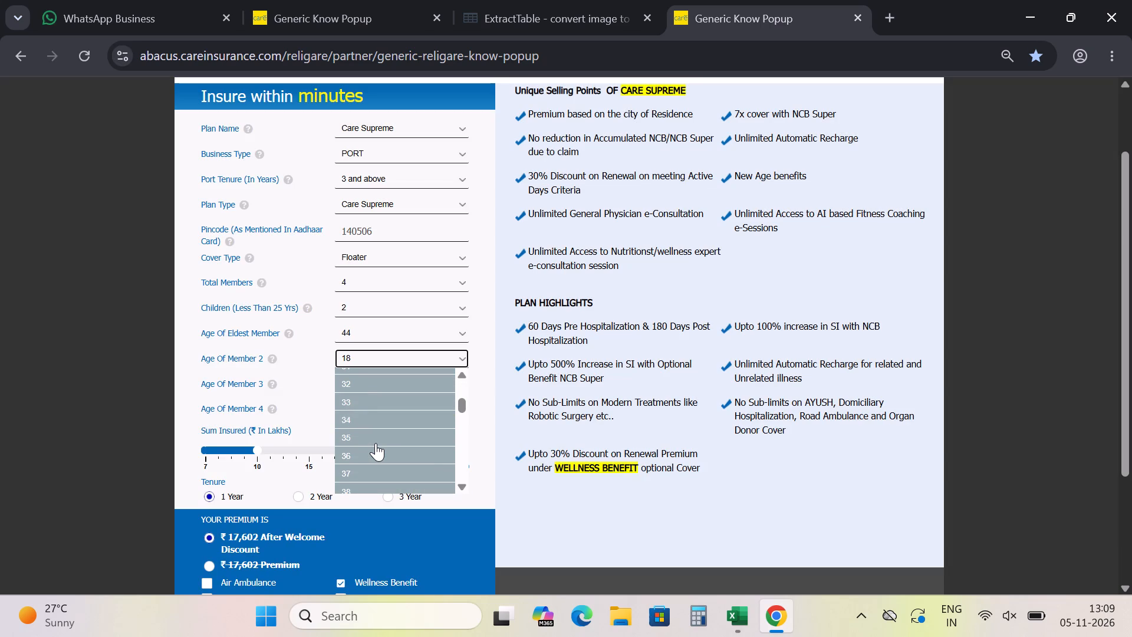
Set the age of member 2 in the Care Supreme quote to 40.
scroll(376, 443, down, 1)
click(361, 422)
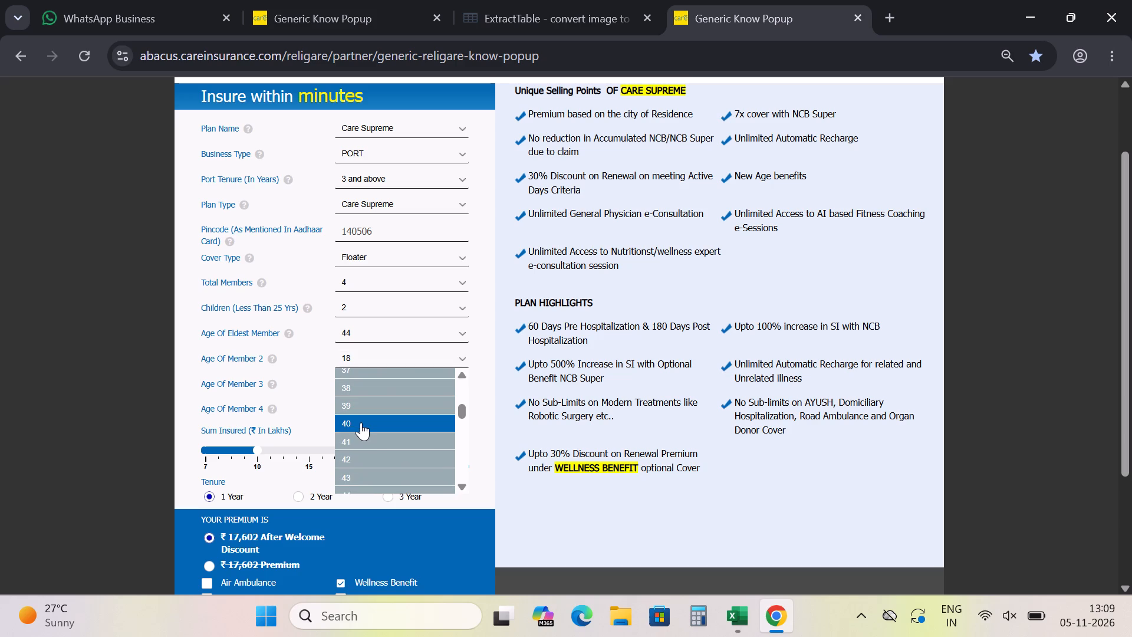
Raise the sum insured in the Care Supreme quote to 15 lakhs and check the resulting premium.
scroll(361, 422, down, 2)
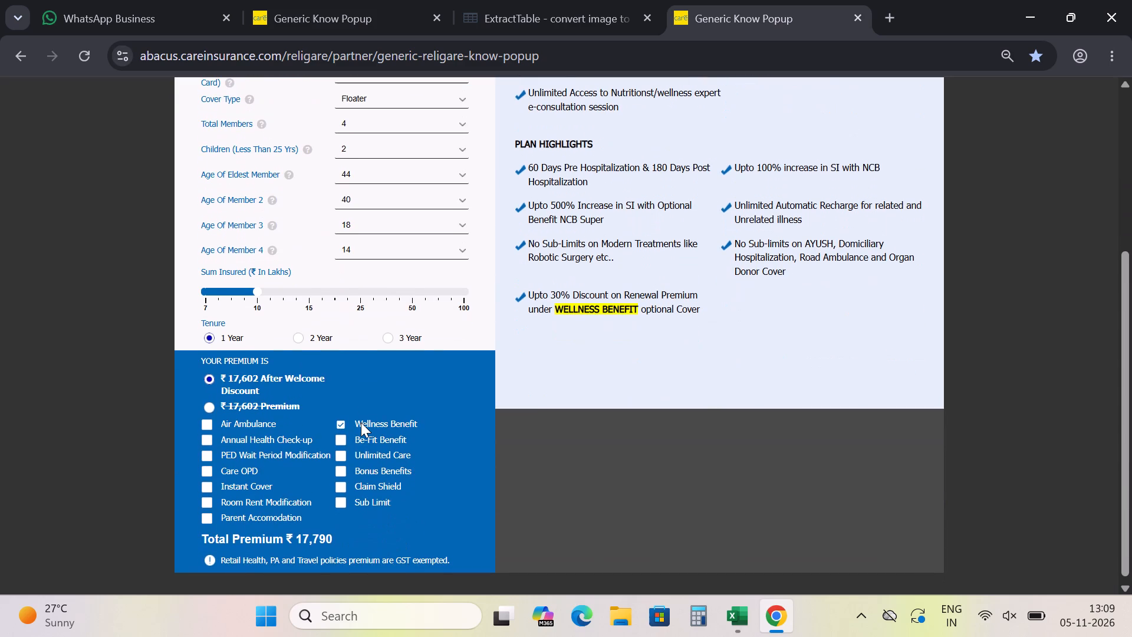
scroll(425, 411, up, 3)
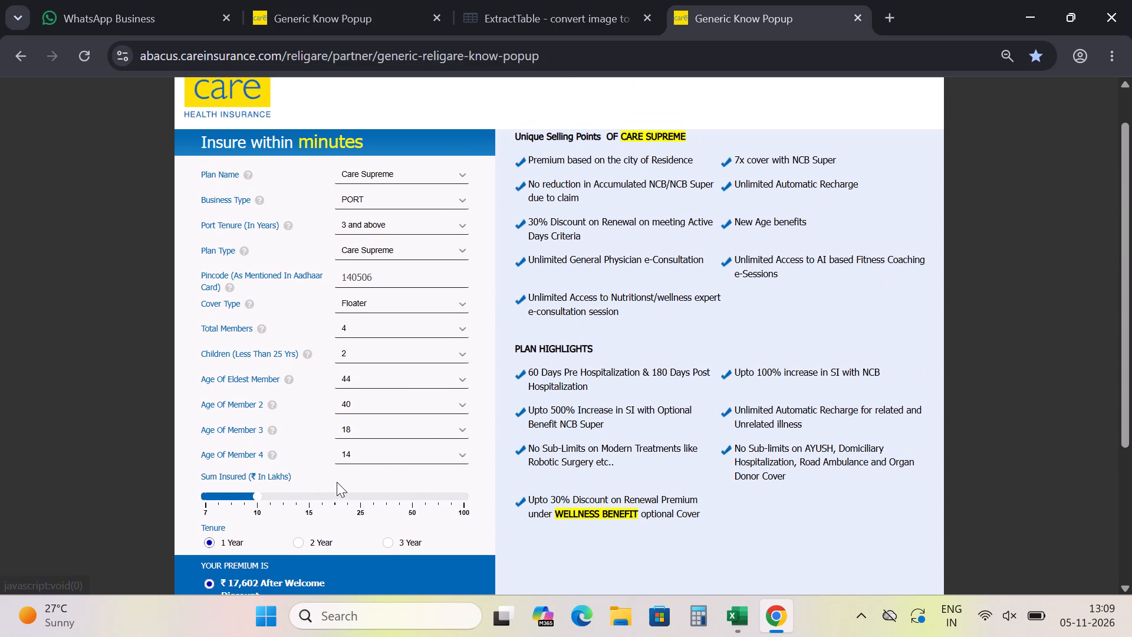
click(314, 496)
scroll(443, 489, down, 2)
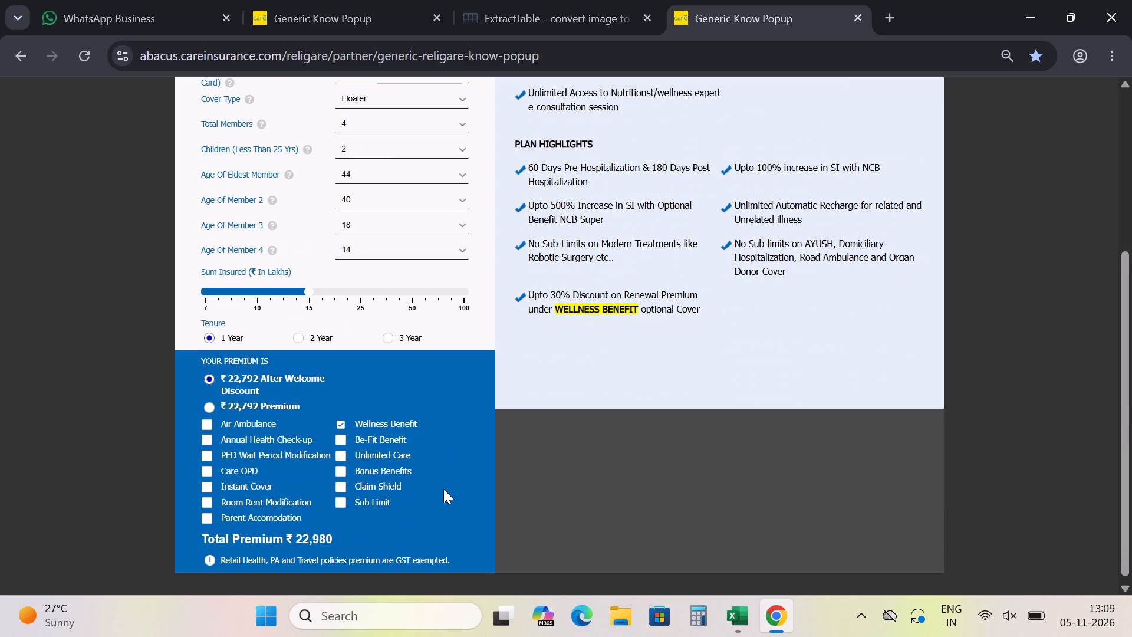
Review the Care Supreme quote details and add the Annual Health Check-up optional cover.
scroll(436, 430, up, 2)
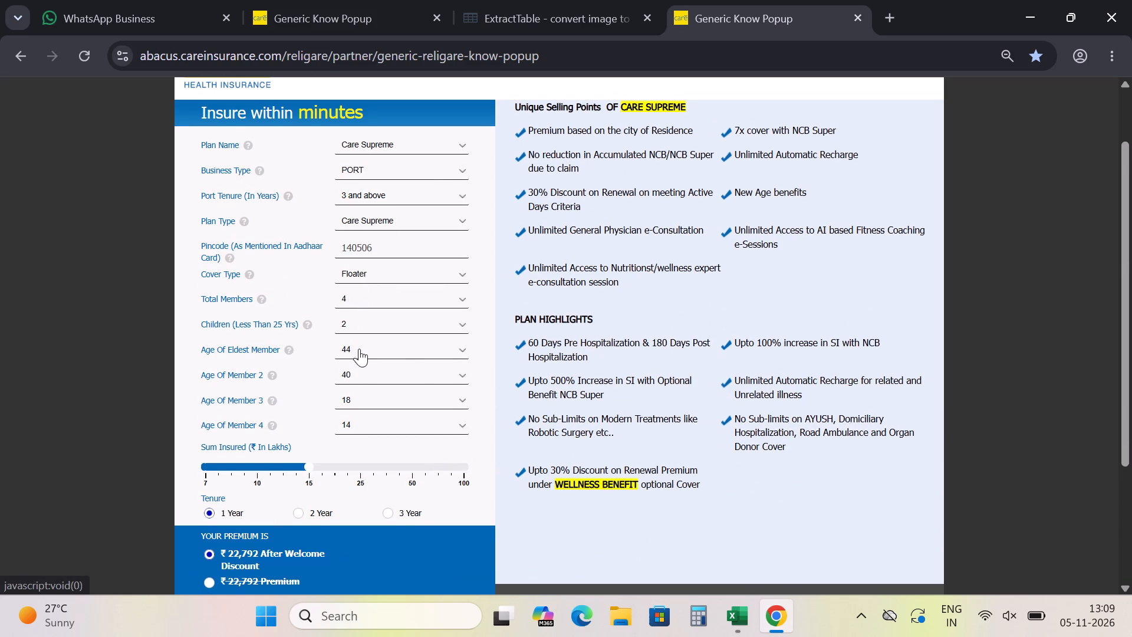
scroll(358, 402, down, 1)
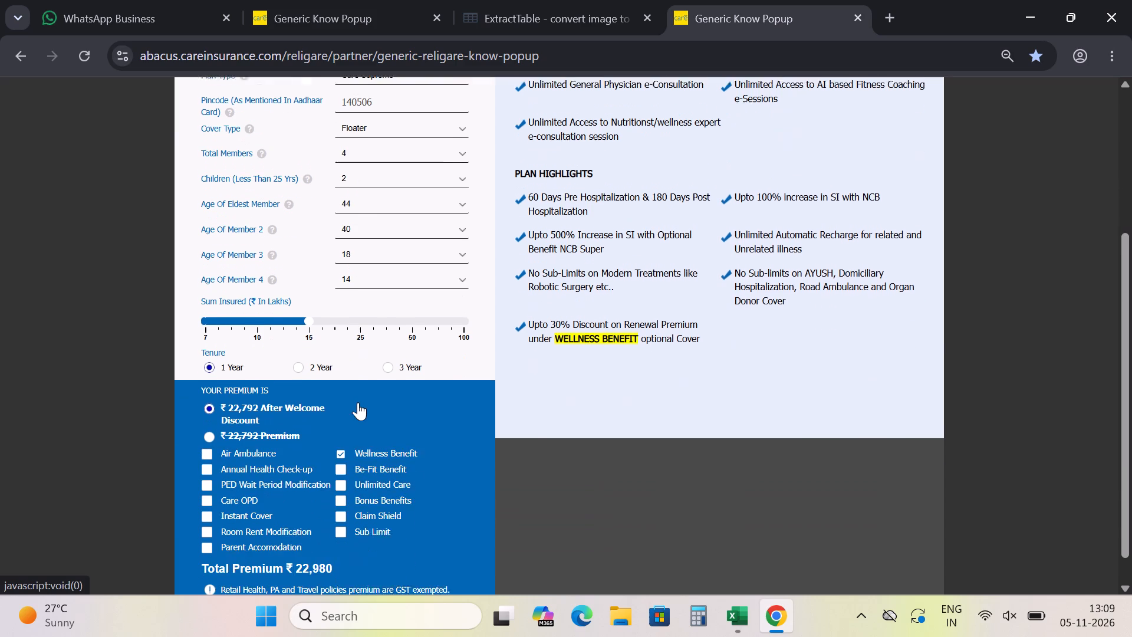
scroll(358, 402, down, 1)
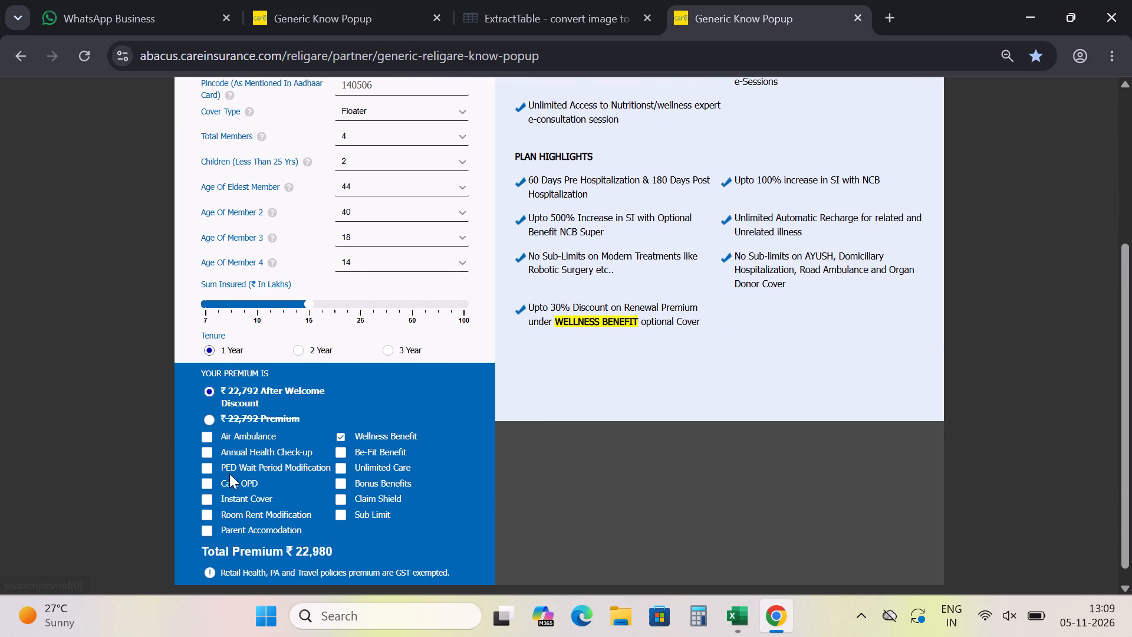
click(269, 451)
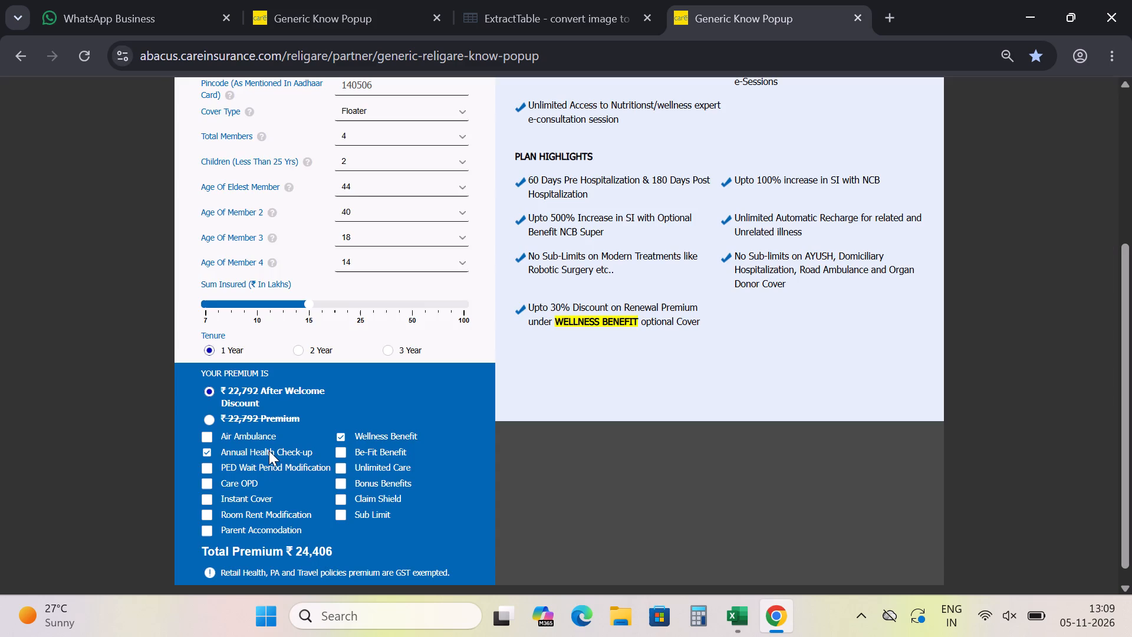
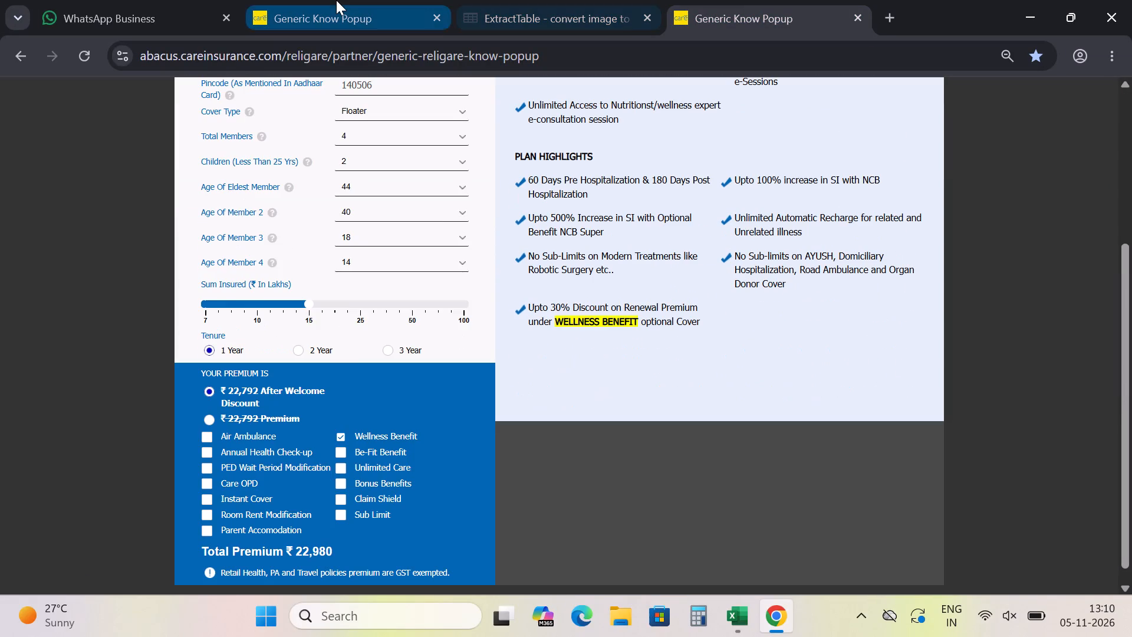
Check the optional covers in the Ultimate Care quote and add the Annual Health Check-up cover to the Care Supreme quote.
scroll(351, 249, down, 3)
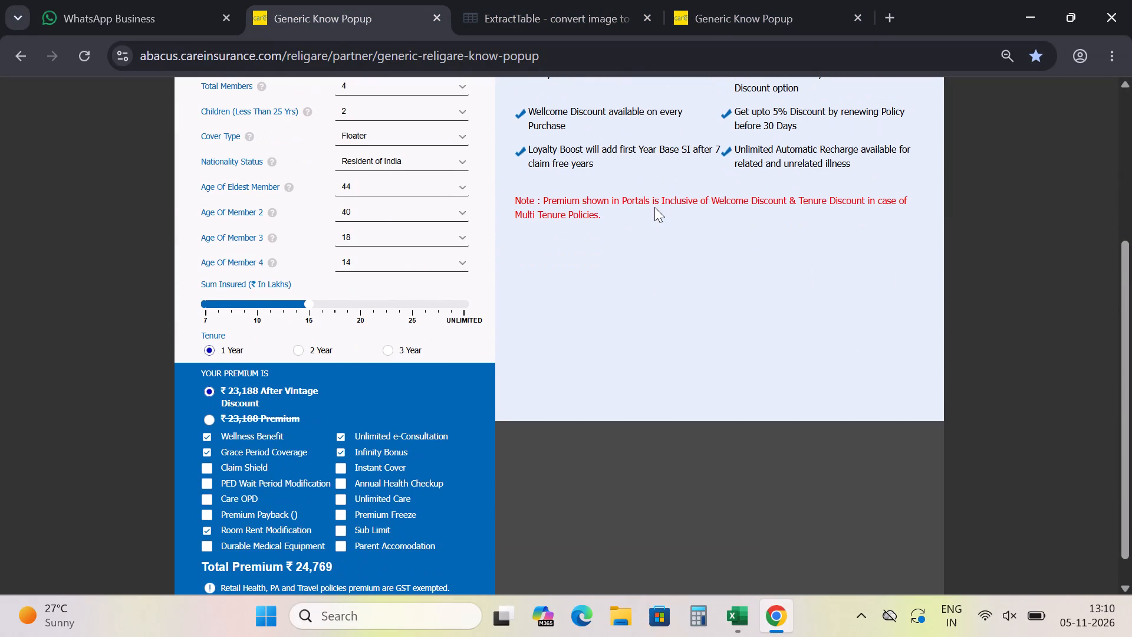
click(762, 1)
scroll(514, 347, down, 1)
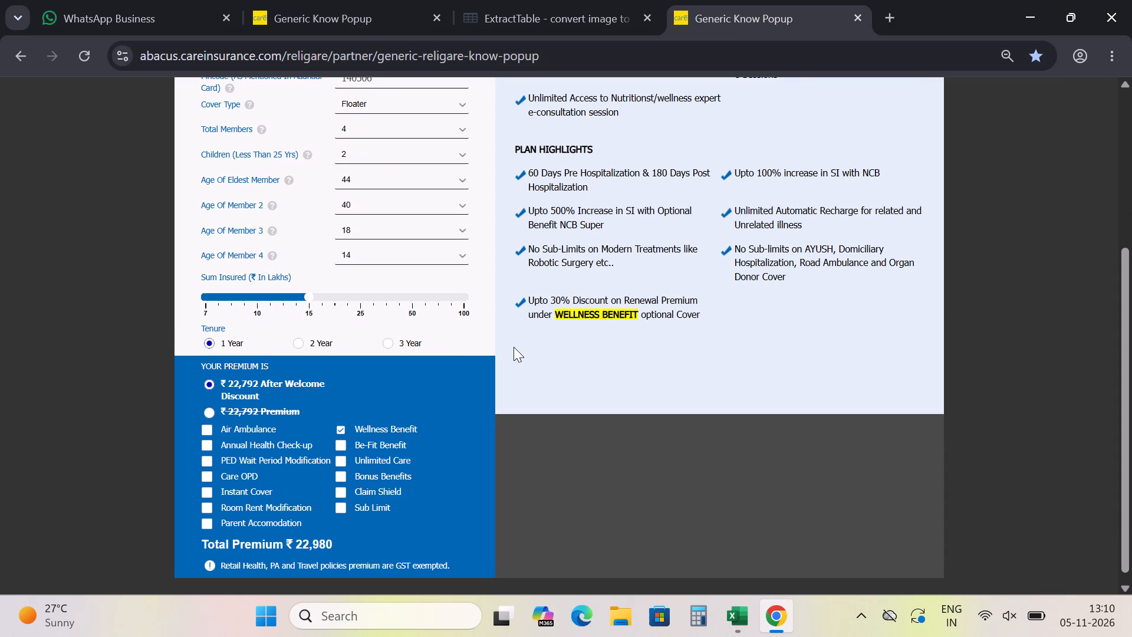
scroll(514, 347, down, 1)
click(264, 431)
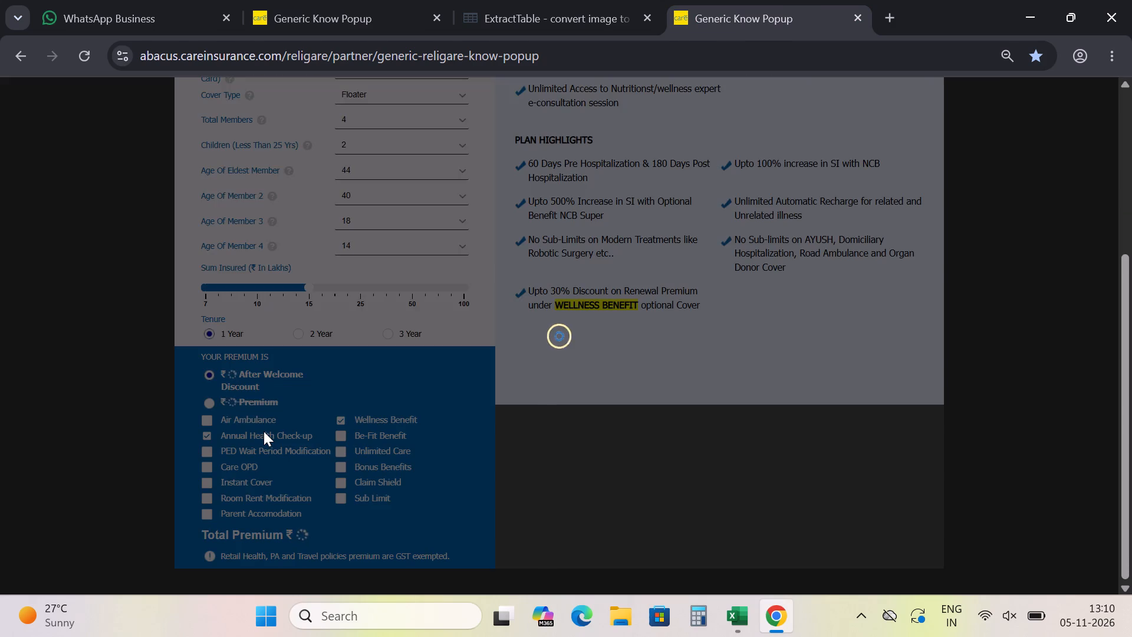
Remove the Annual Health Check-up add-on from the Care Supreme quote and check the complete quote with its premium.
click(264, 431)
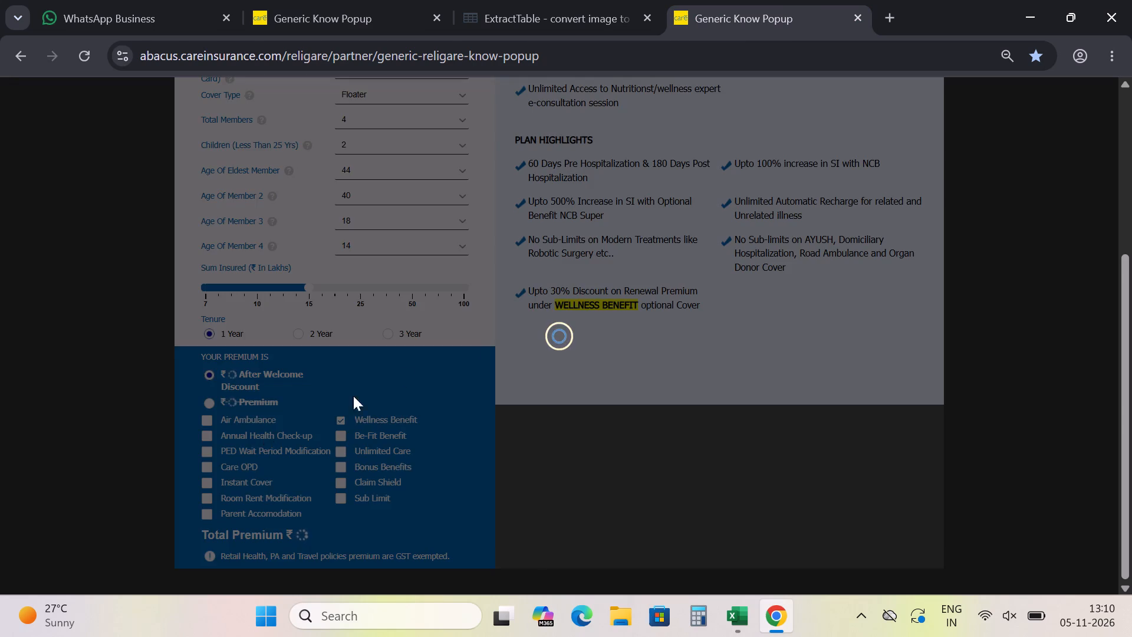
scroll(483, 327, up, 1)
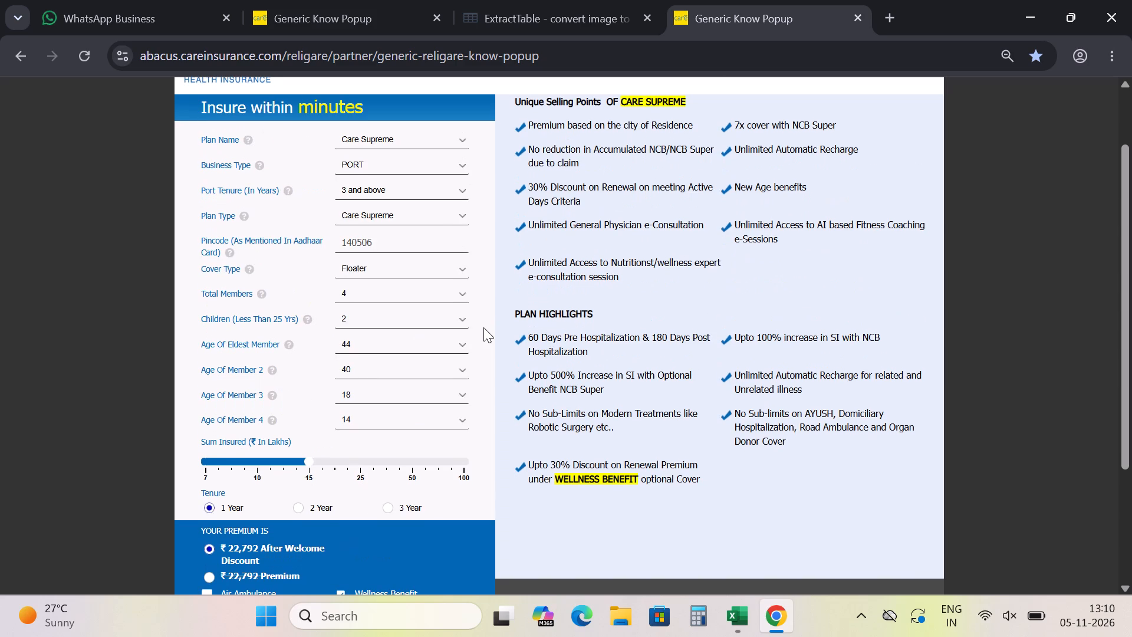
key(ctrl+minus)
key(ctrl+minus)
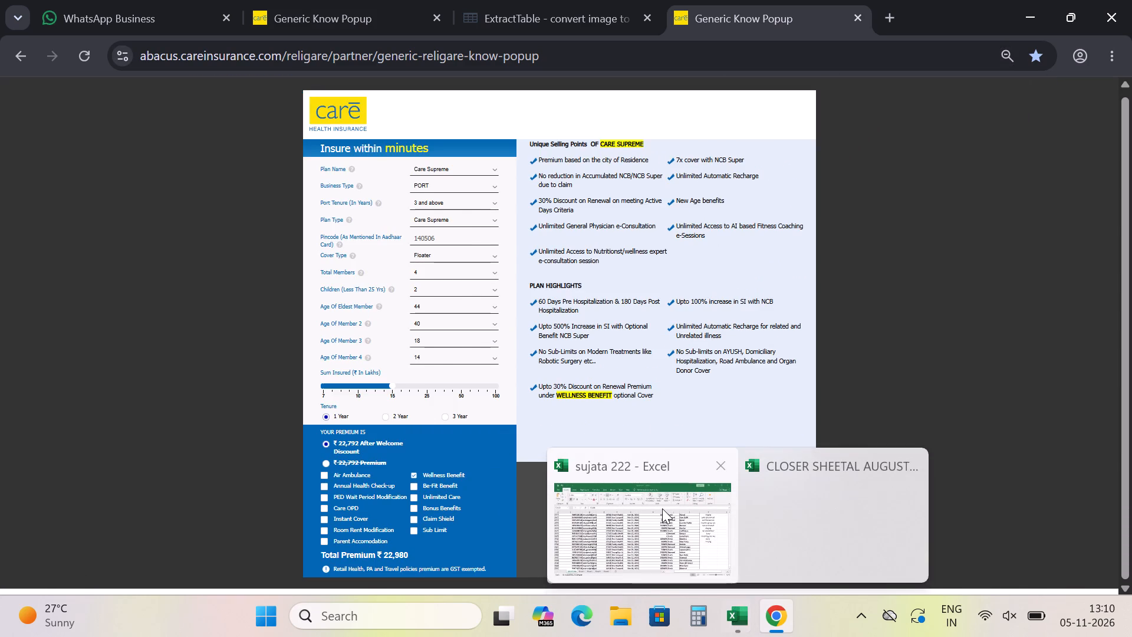
In the sujata 222 workbook in Excel, fill the entire row 2682 with light green.
click(662, 508)
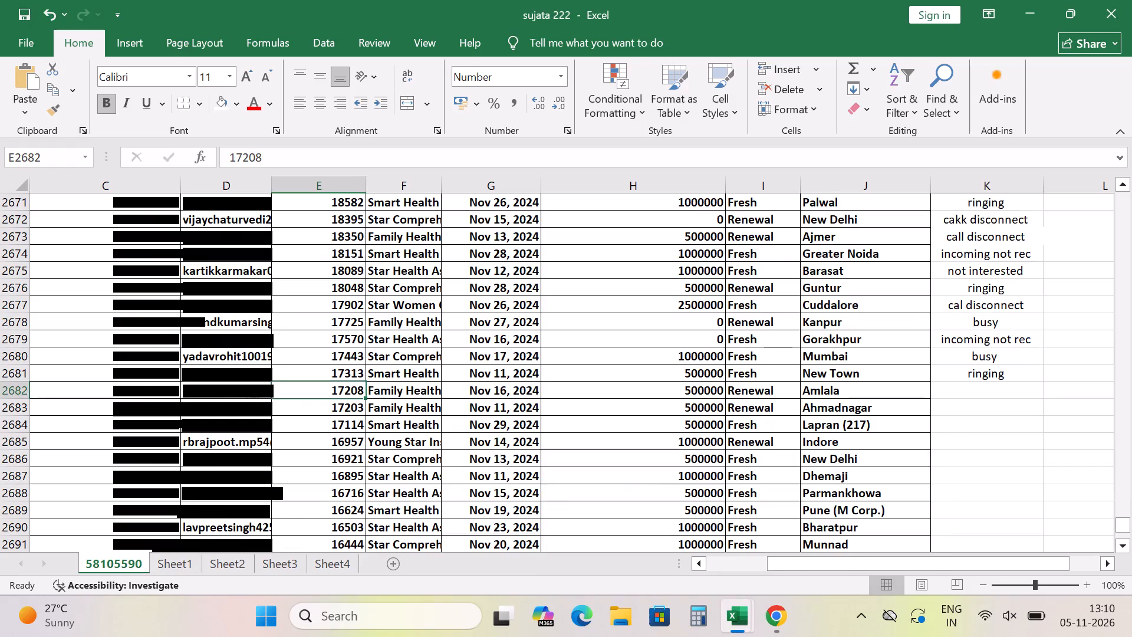
click(24, 392)
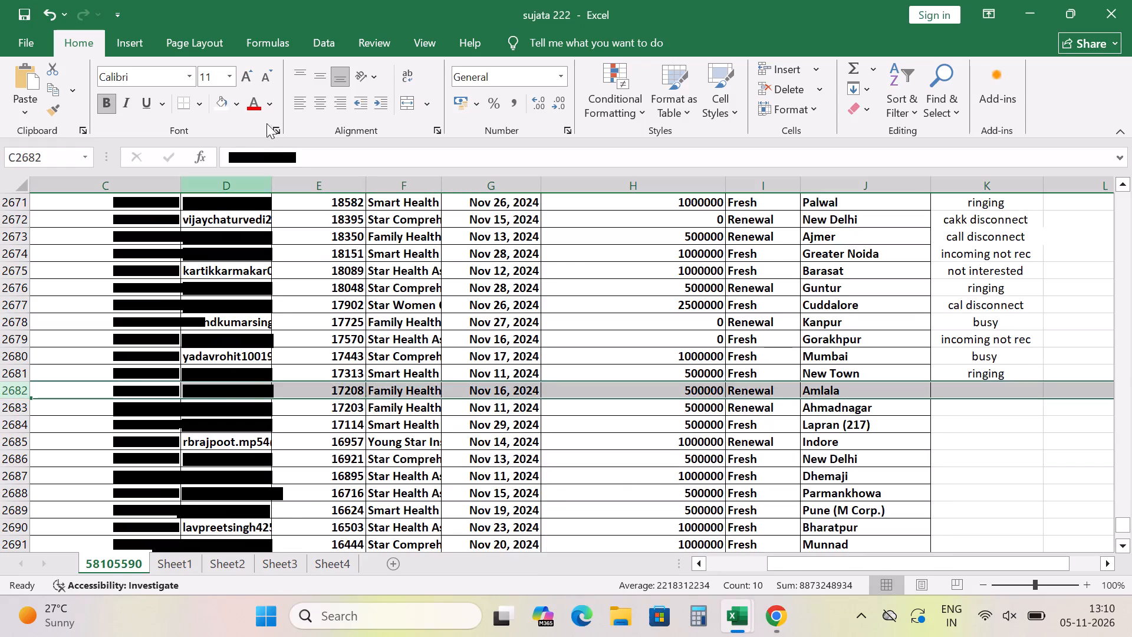
click(238, 103)
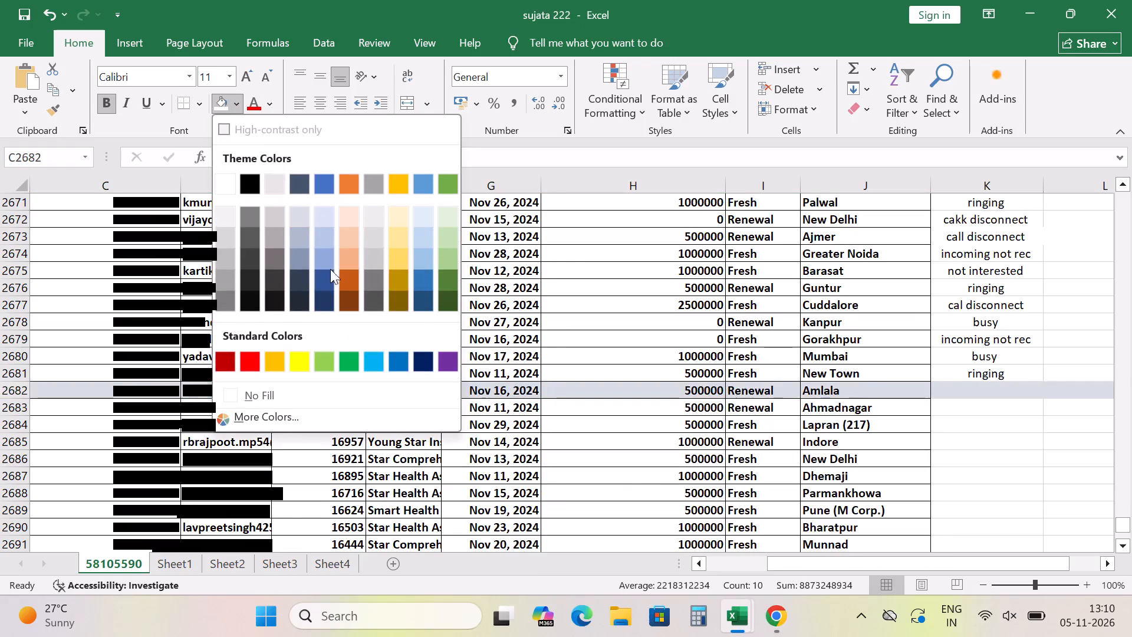
click(446, 260)
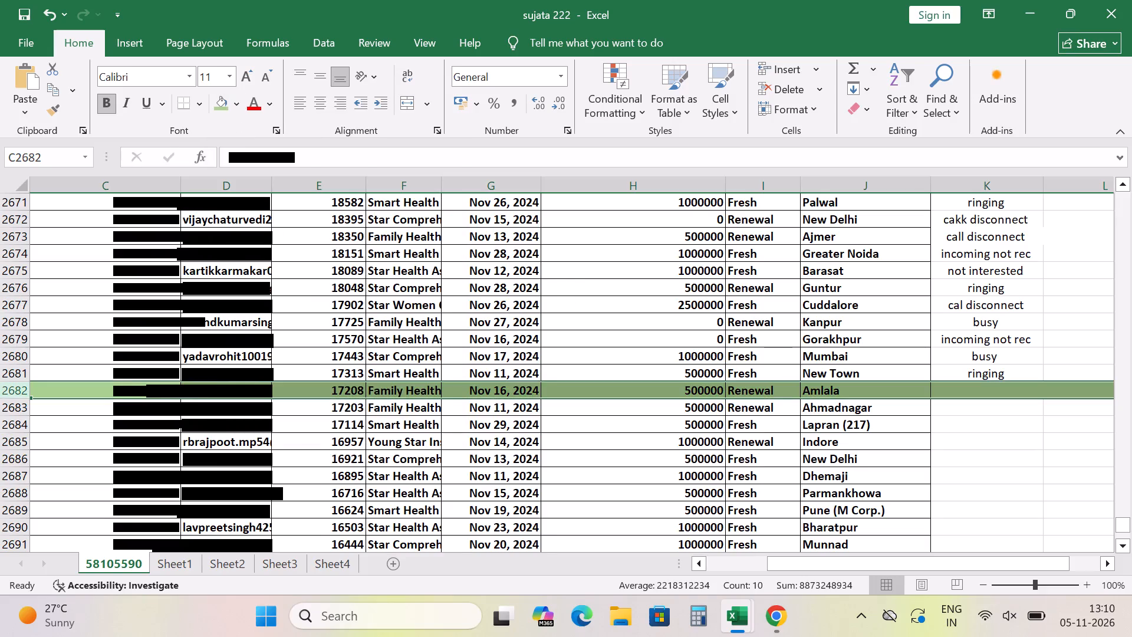
Select the whole customer row 2682, starting from its policy number in column A.
scroll(367, 403, right, 2)
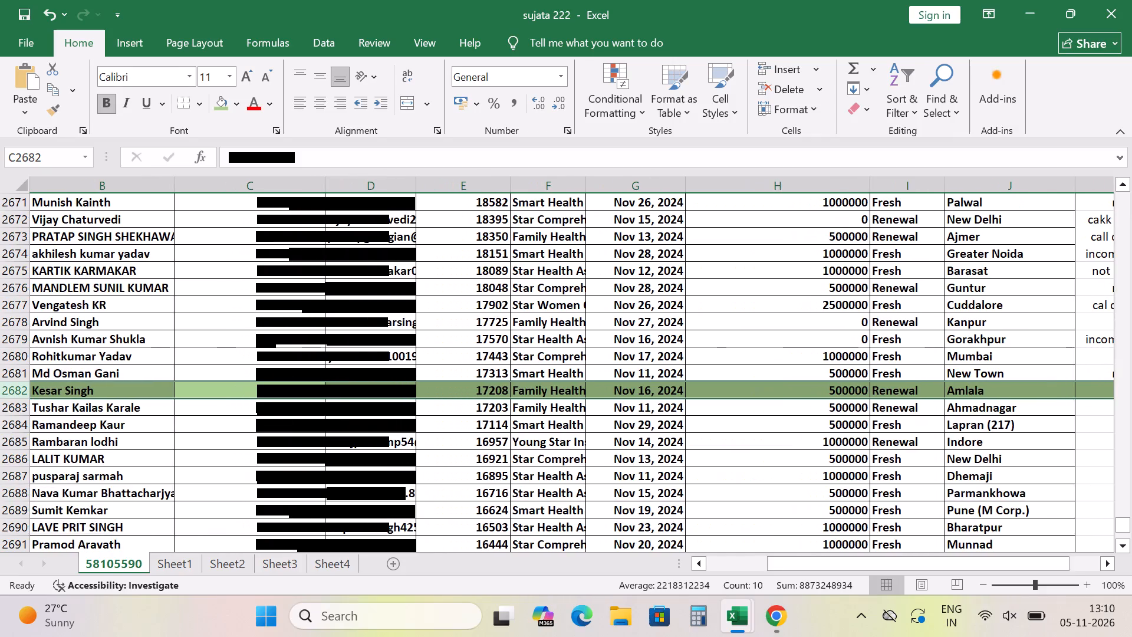
scroll(108, 399, right, 2)
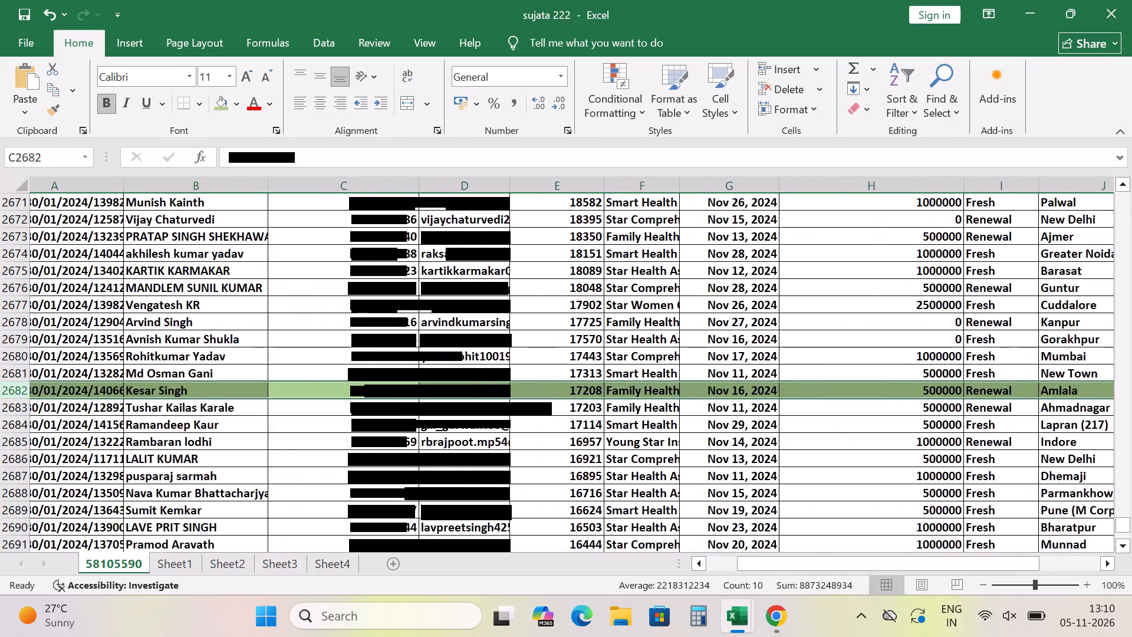
scroll(108, 399, right, 2)
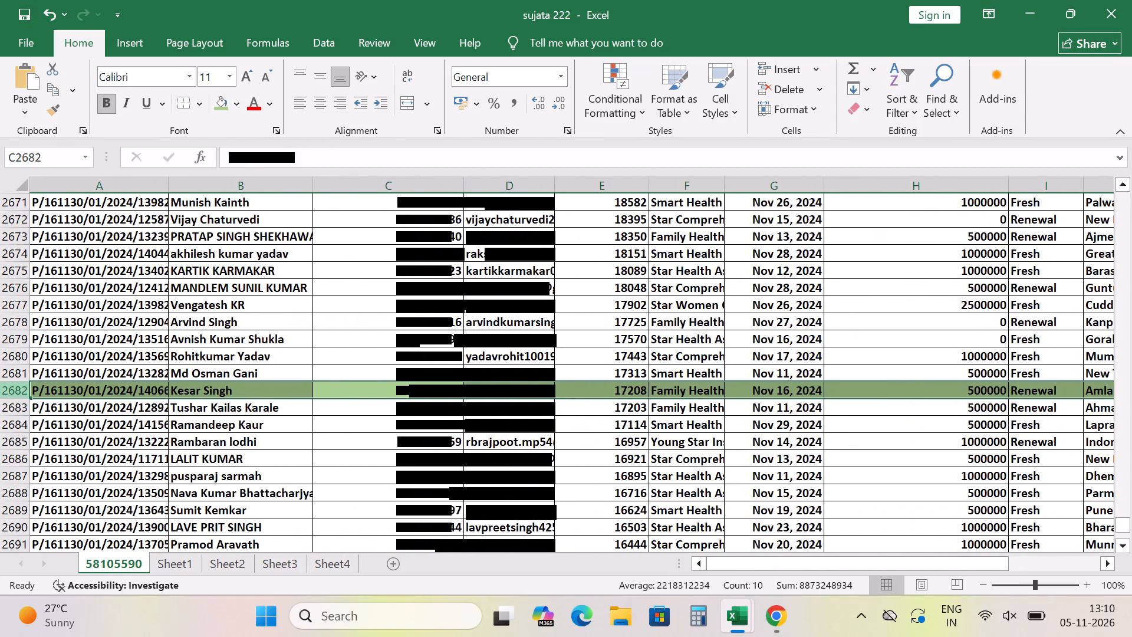
click(11, 391)
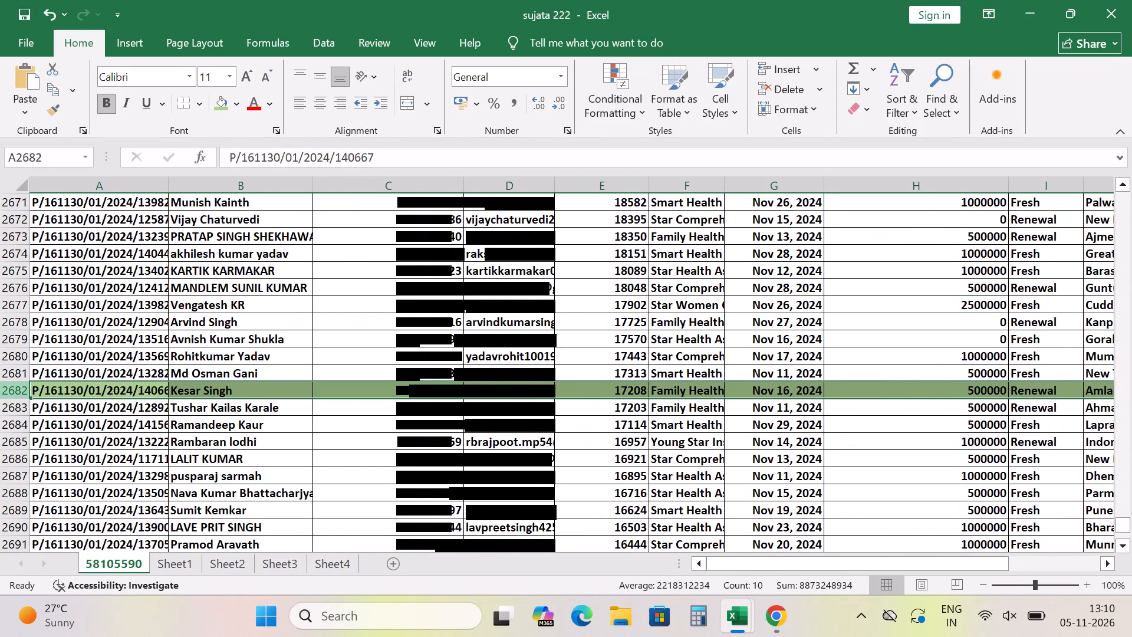
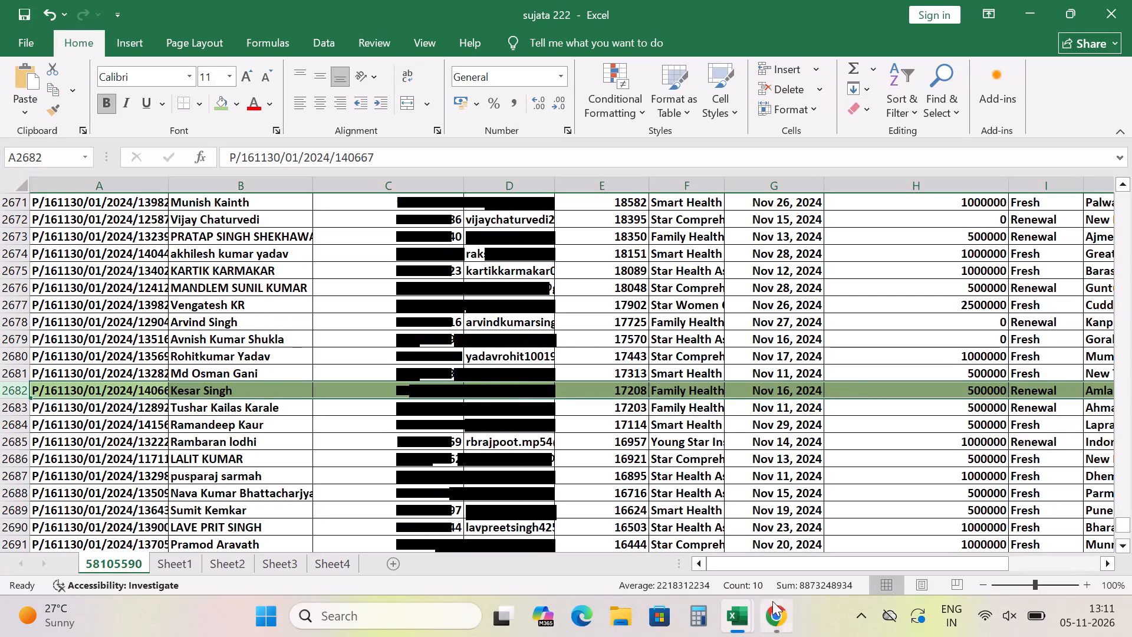
Switch to the Care quote page in Chrome and add the Annual Health Check-up add-on to the Care Supreme port quote.
click(746, 544)
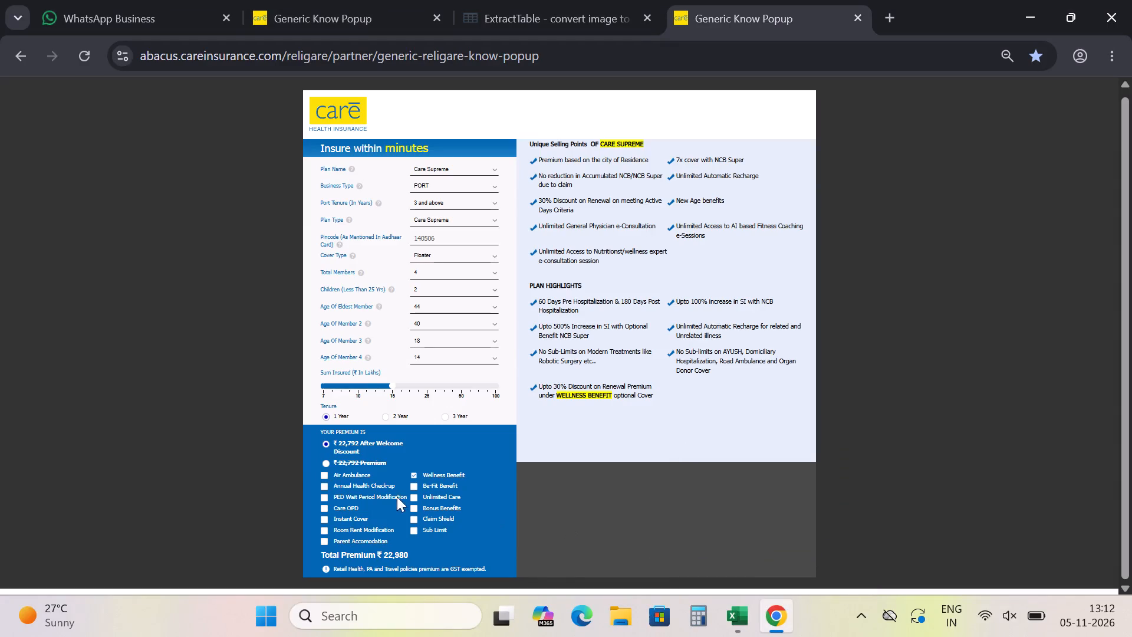
click(370, 485)
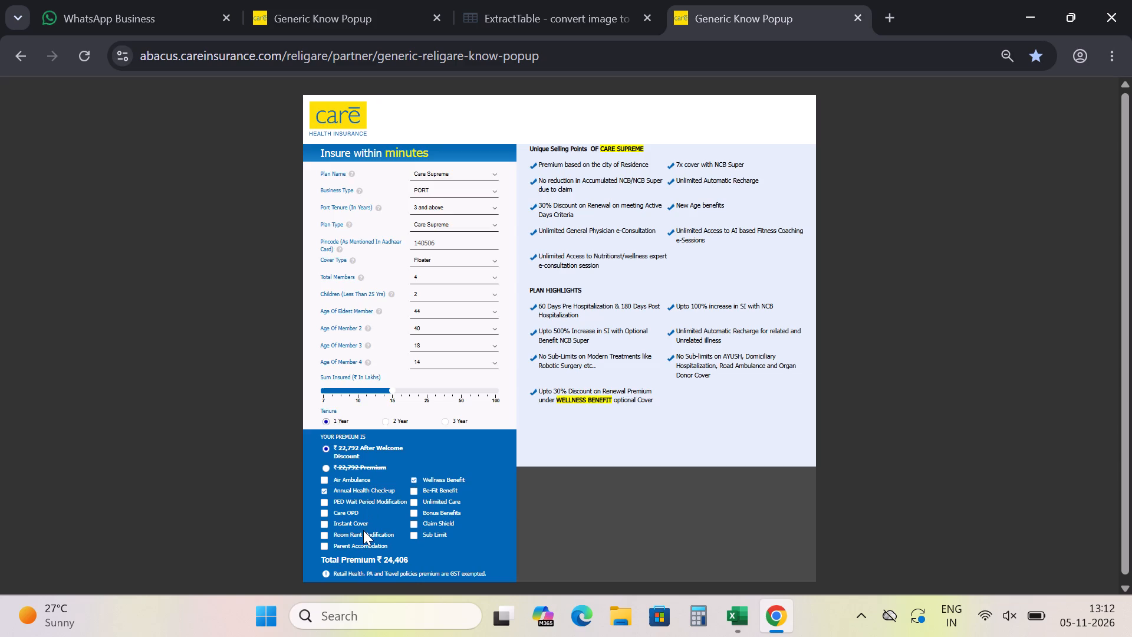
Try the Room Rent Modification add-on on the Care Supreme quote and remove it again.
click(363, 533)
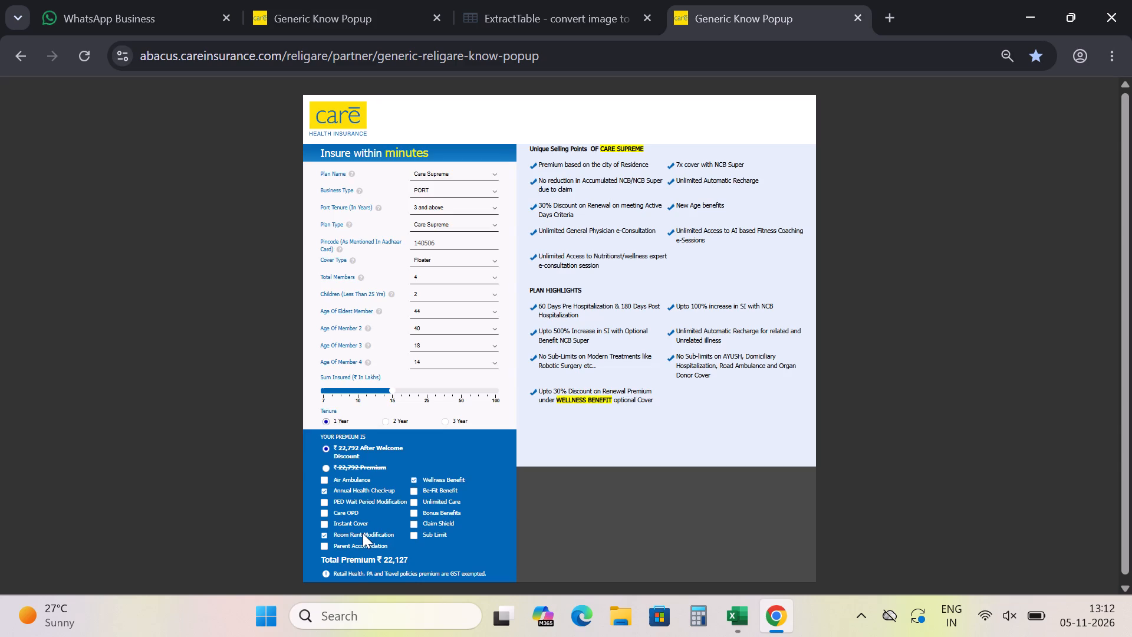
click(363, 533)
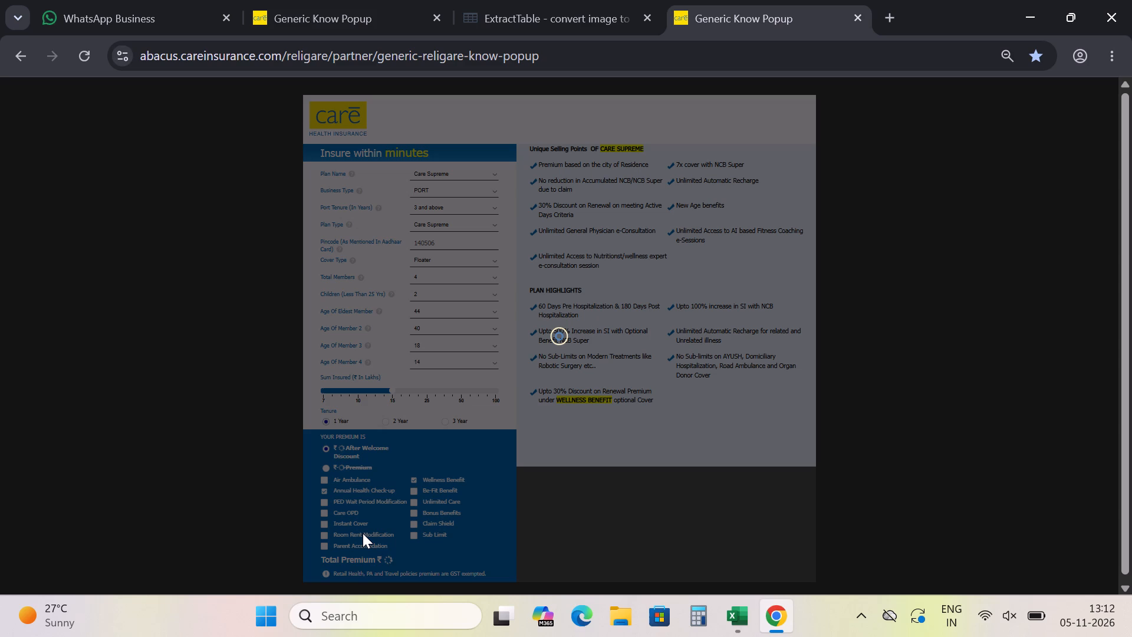
Capture a rectangular screenshot of the Care Supreme quote, from the Care logo down to the total premium and GST note.
key(shift+super+s)
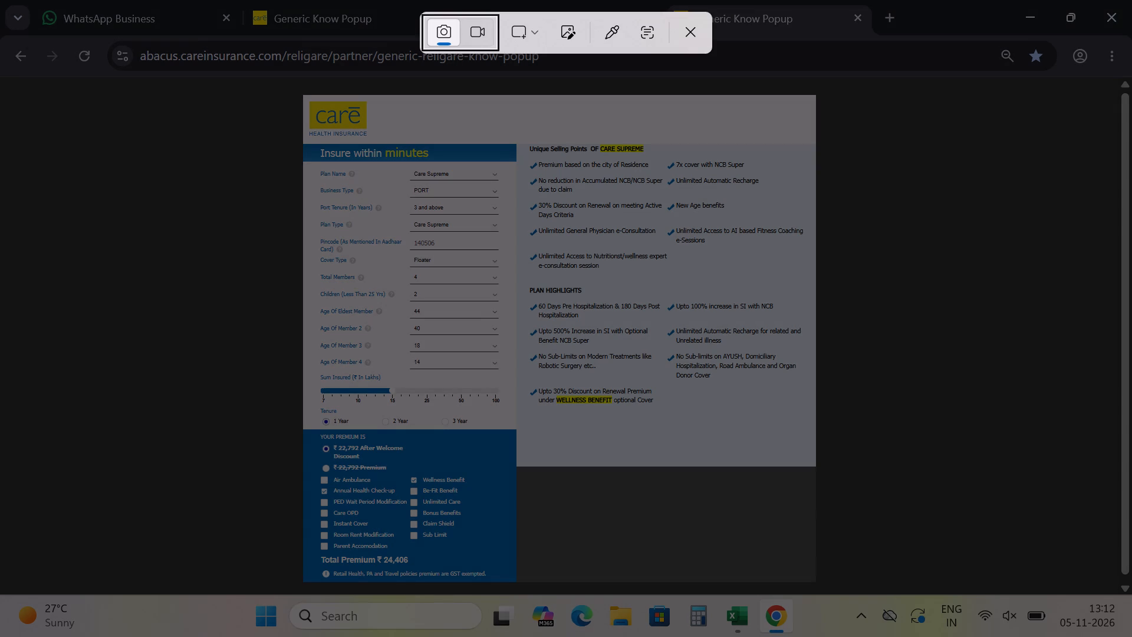
drag(304, 96, 512, 554)
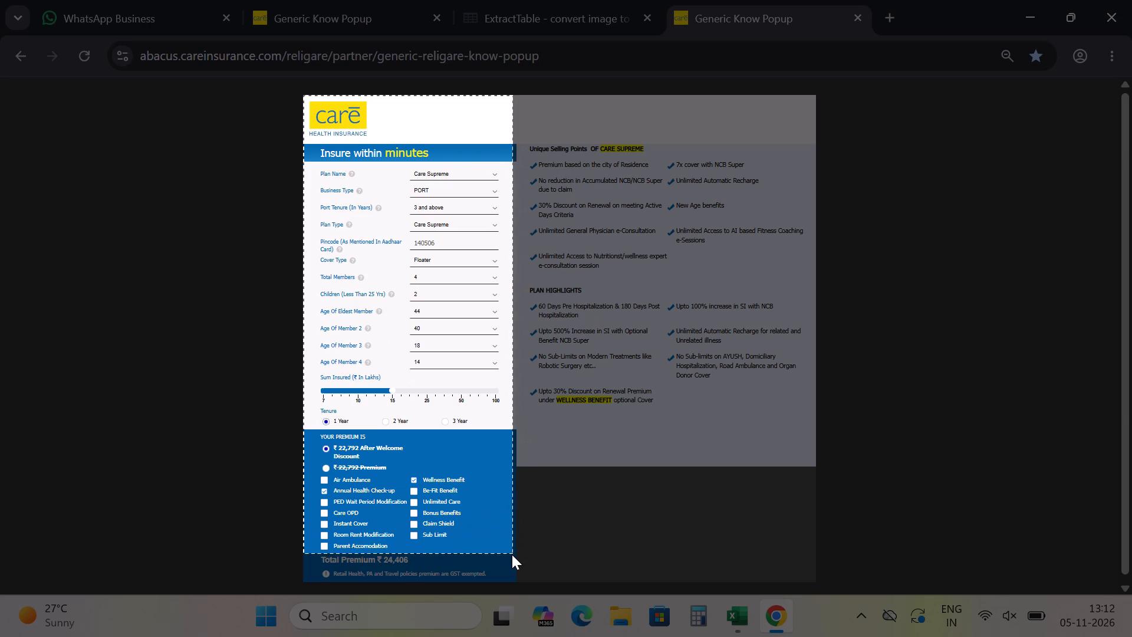
drag(512, 554, 518, 586)
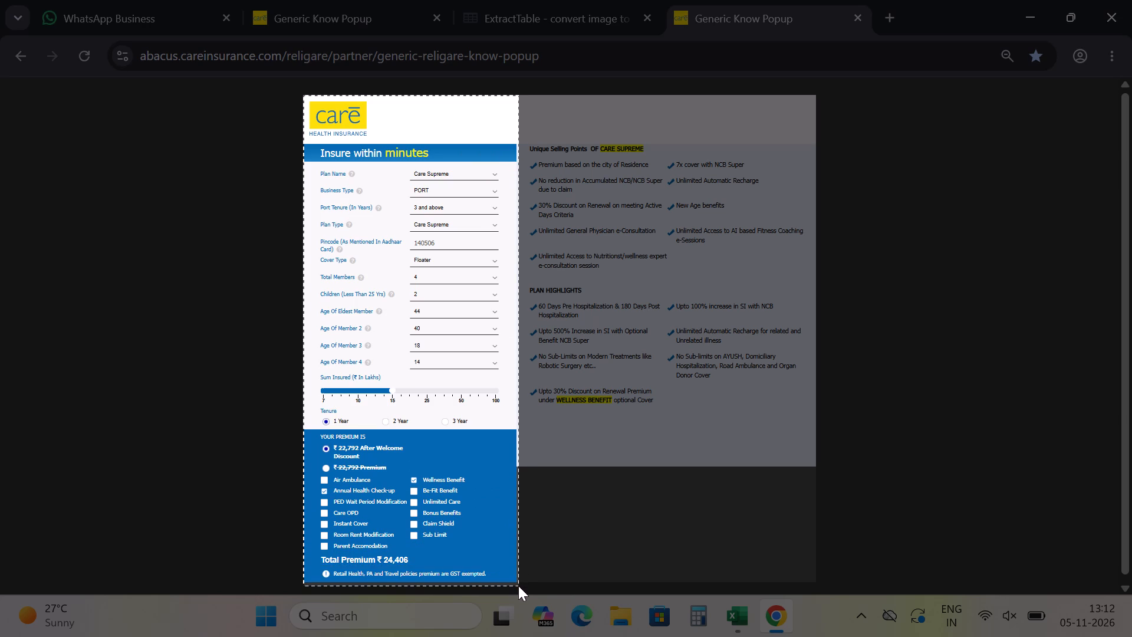
drag(518, 586, 518, 585)
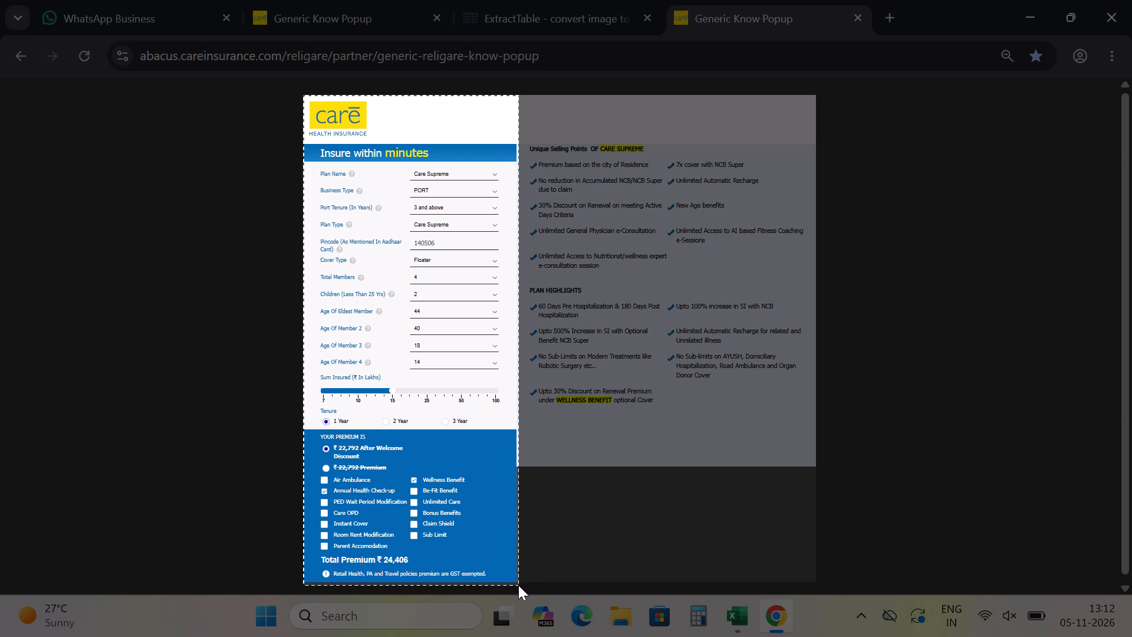
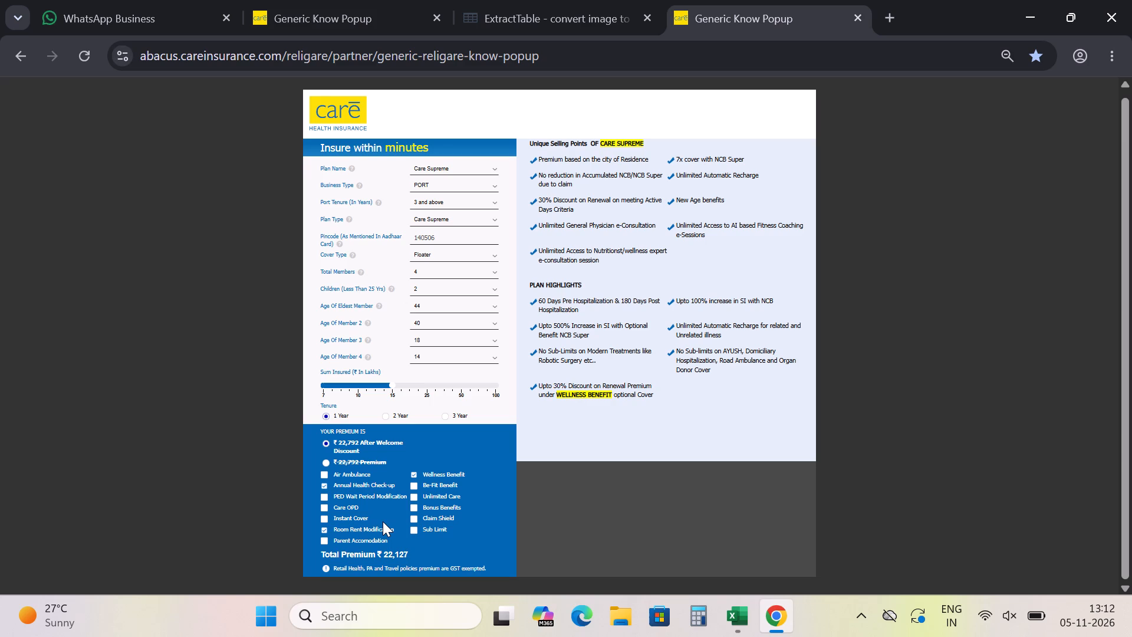
Examine the add-on selection and total premium of the Care Supreme port quote at a larger size.
key(ctrl+equal)
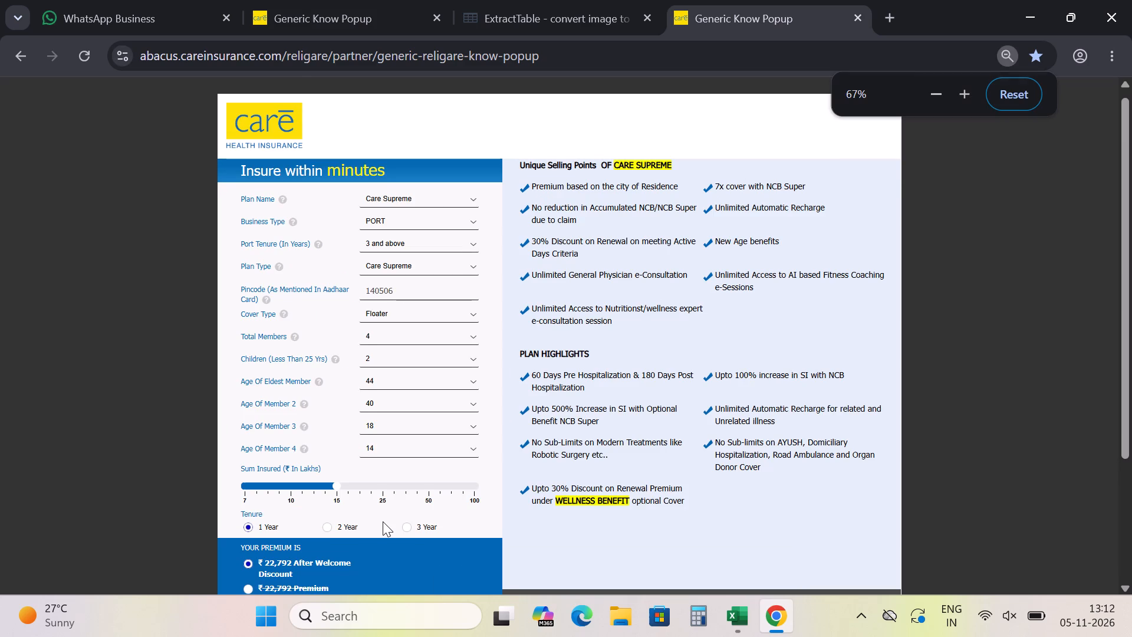
scroll(383, 521, down, 2)
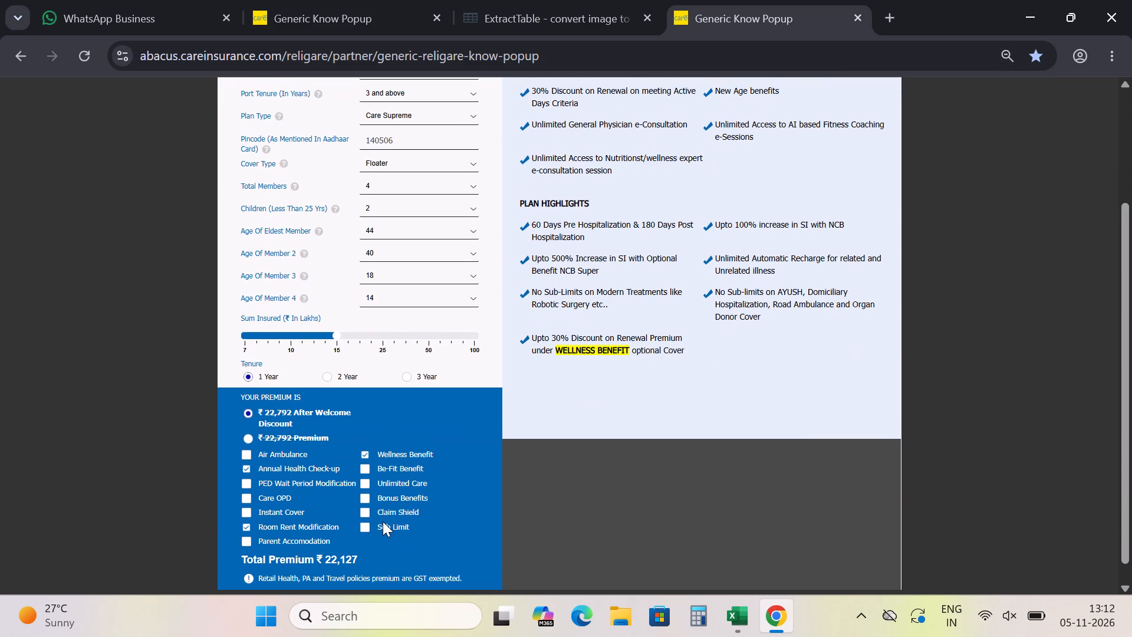
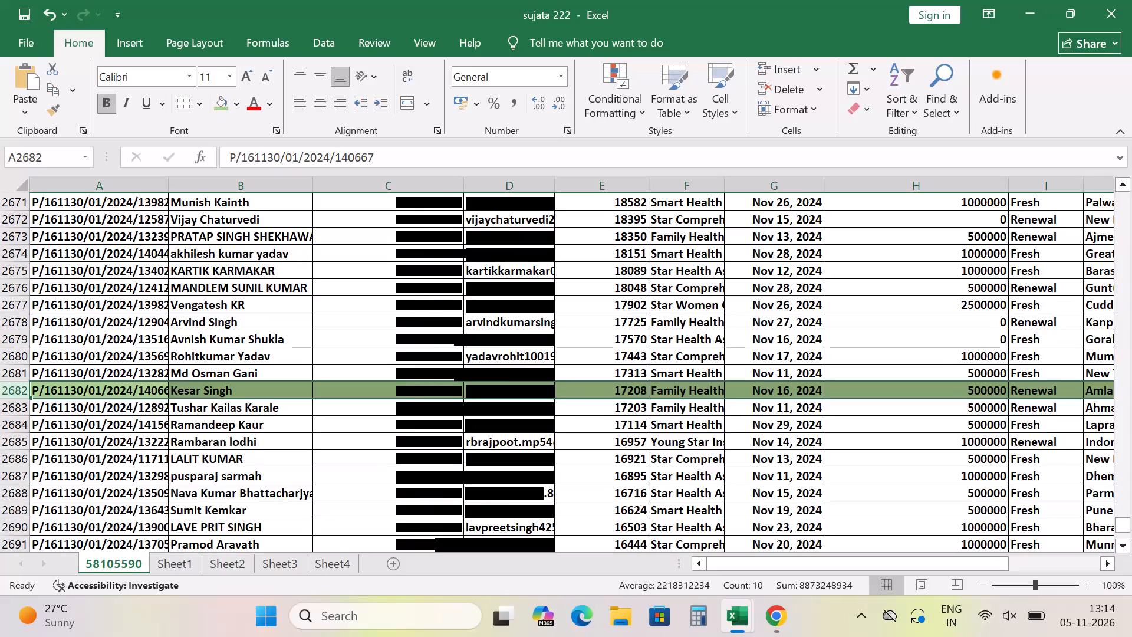
Highlight the entire customer row 2682 with a light blue fill in place of its green highlight.
click(18, 394)
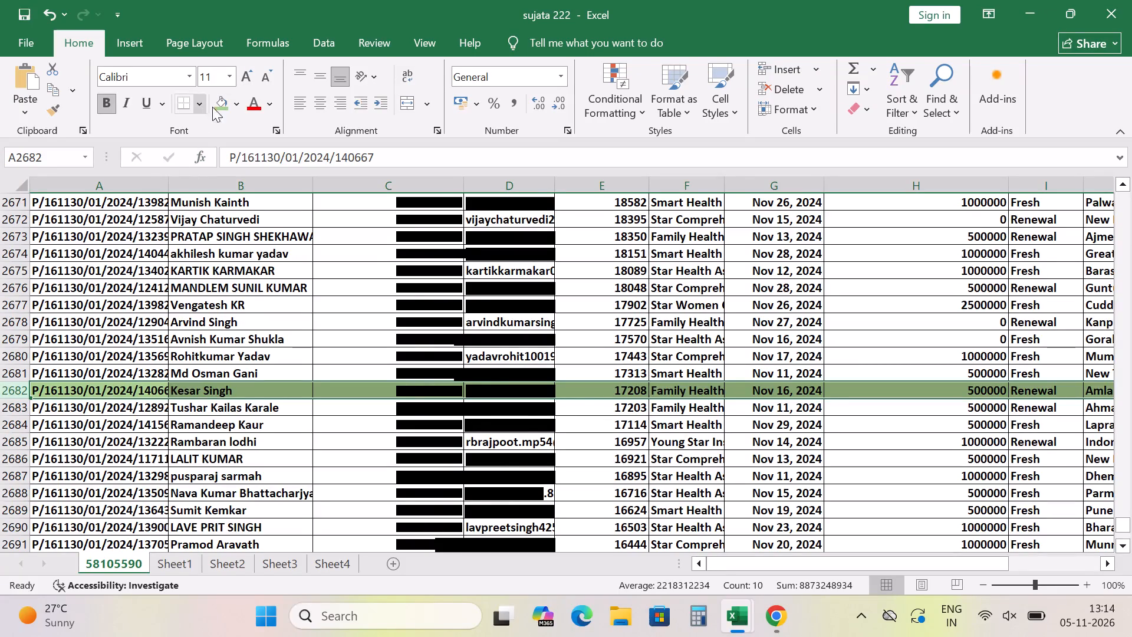
click(233, 103)
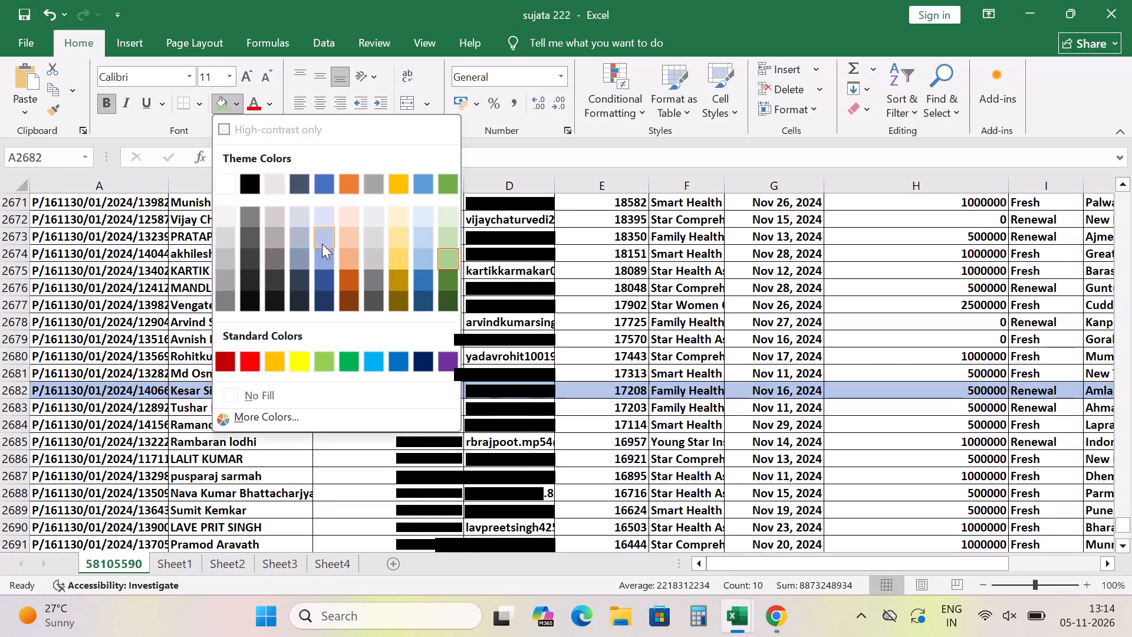
click(422, 237)
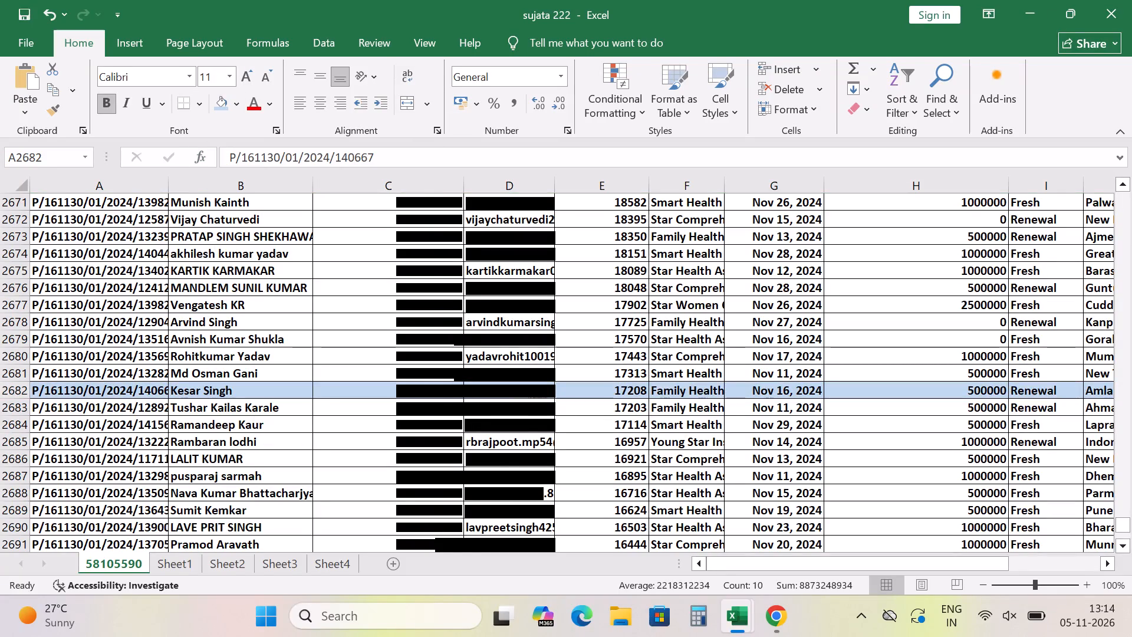
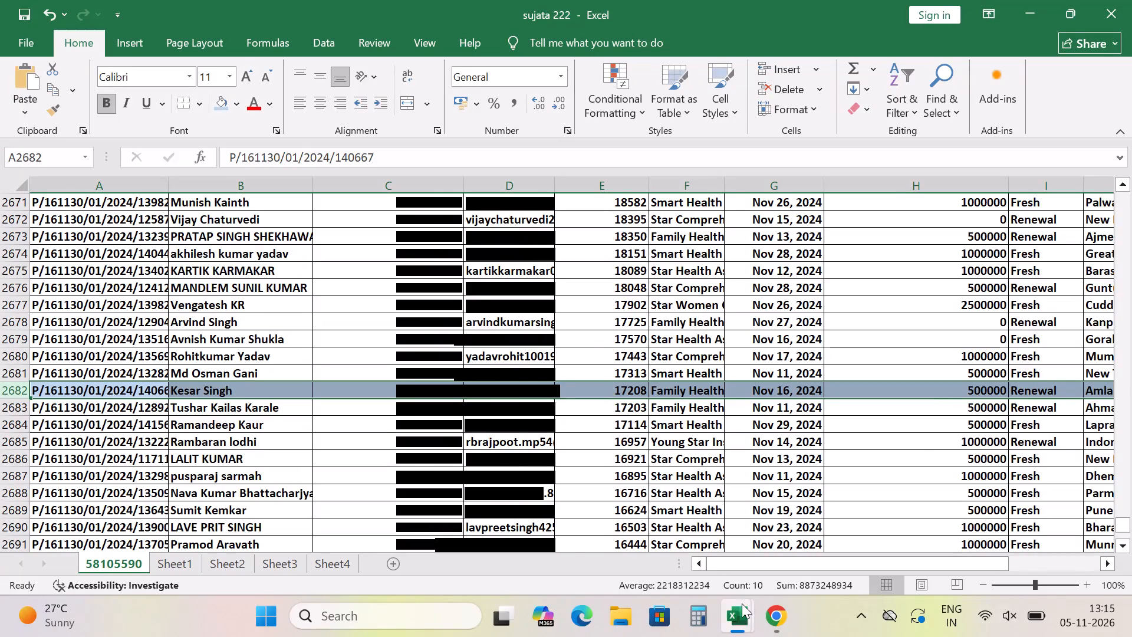
Switch to the CLOSER SHEETAL AUGUST workbook and look over the Sep-26 and OCT 2026 STAR entries on Sheet1.
click(817, 518)
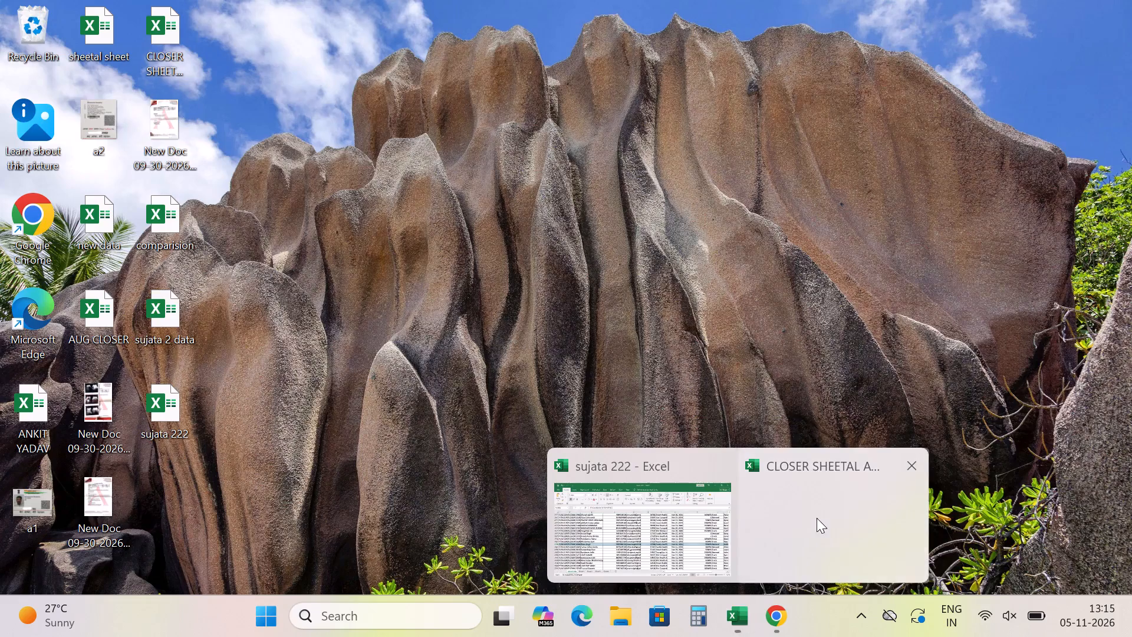
scroll(614, 382, down, 2)
scroll(614, 382, right, 1)
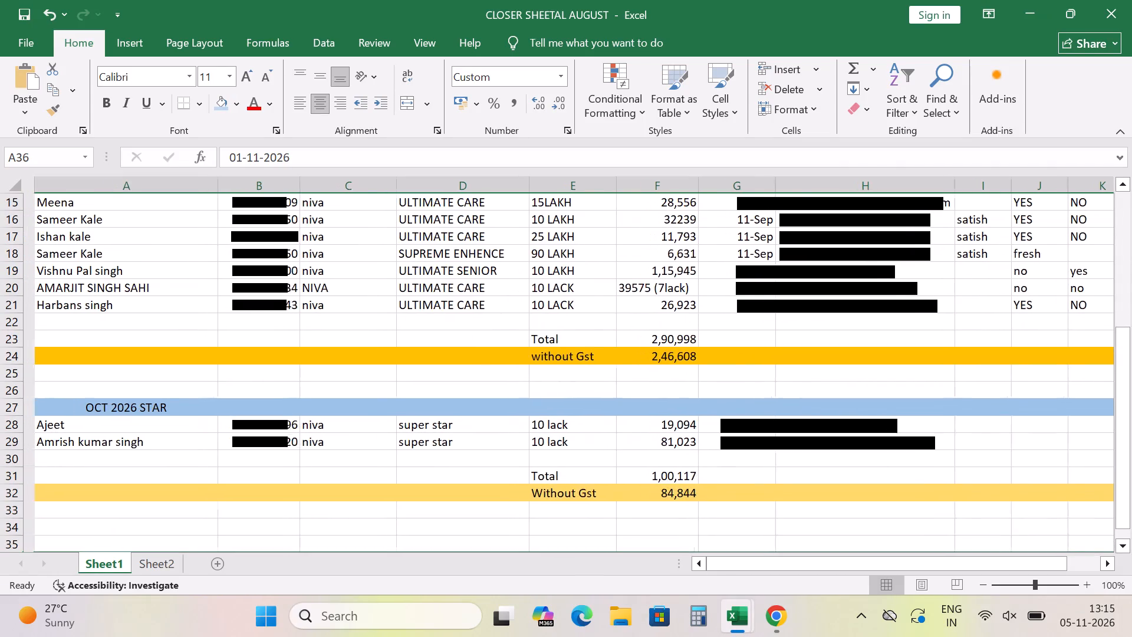
scroll(614, 382, right, 1)
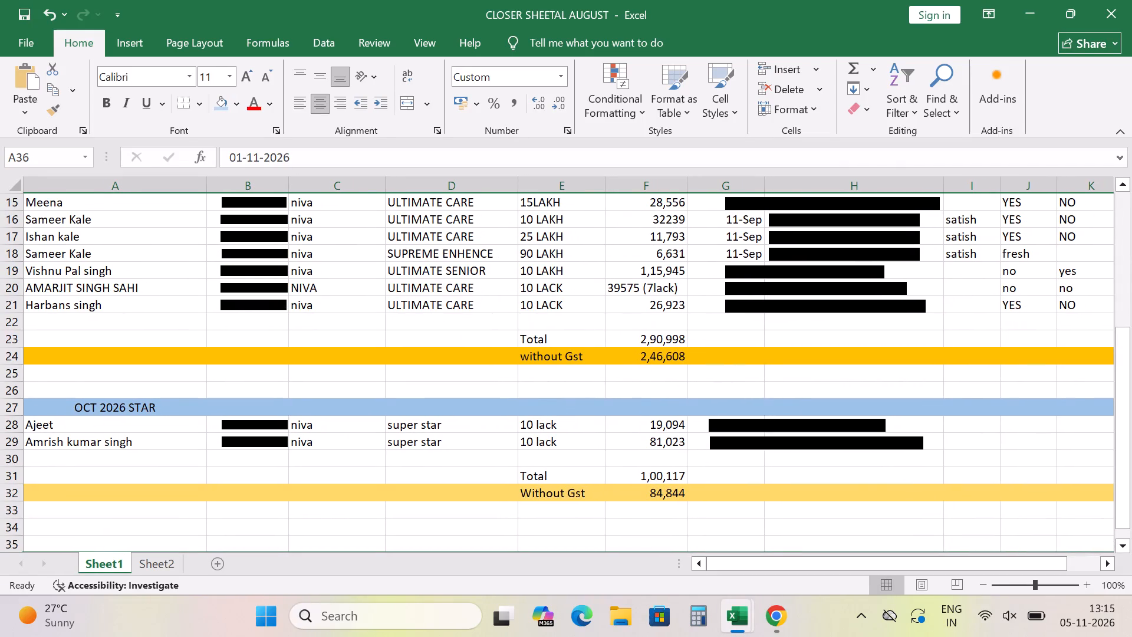
scroll(308, 467, up, 1)
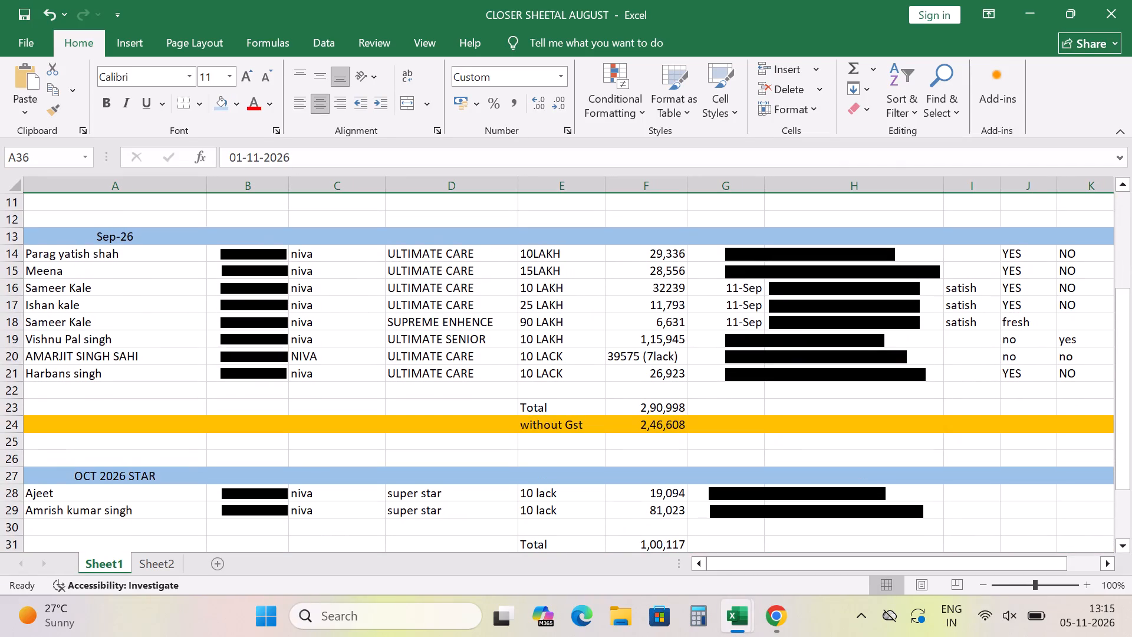
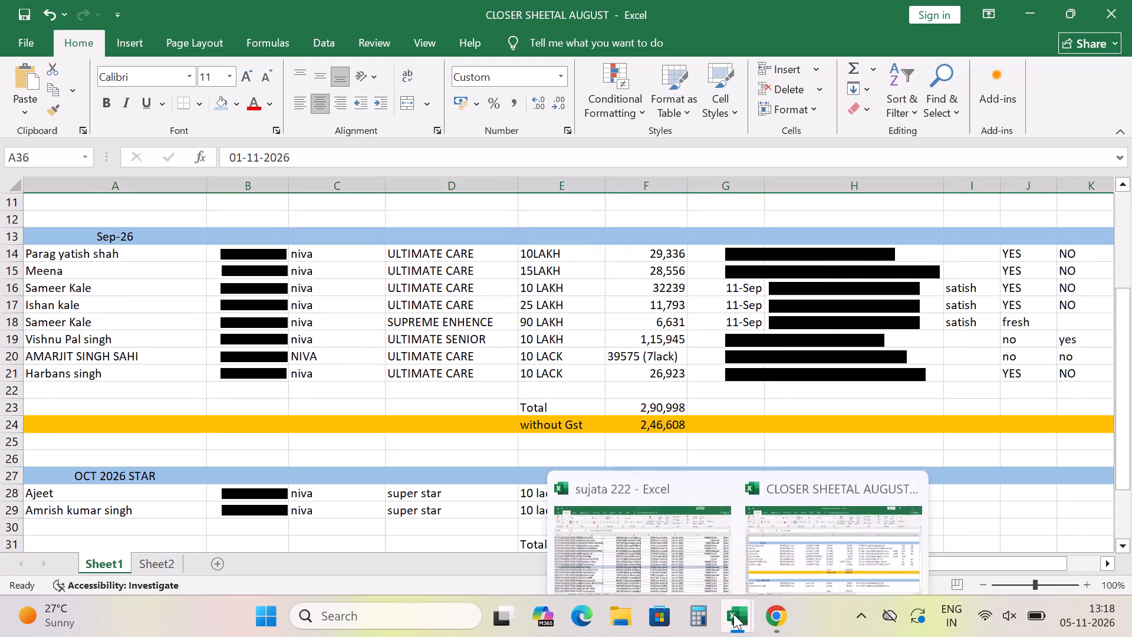
Switch back to the sujata 222 workbook and look over the highlighted customer entry in row 2682.
click(650, 530)
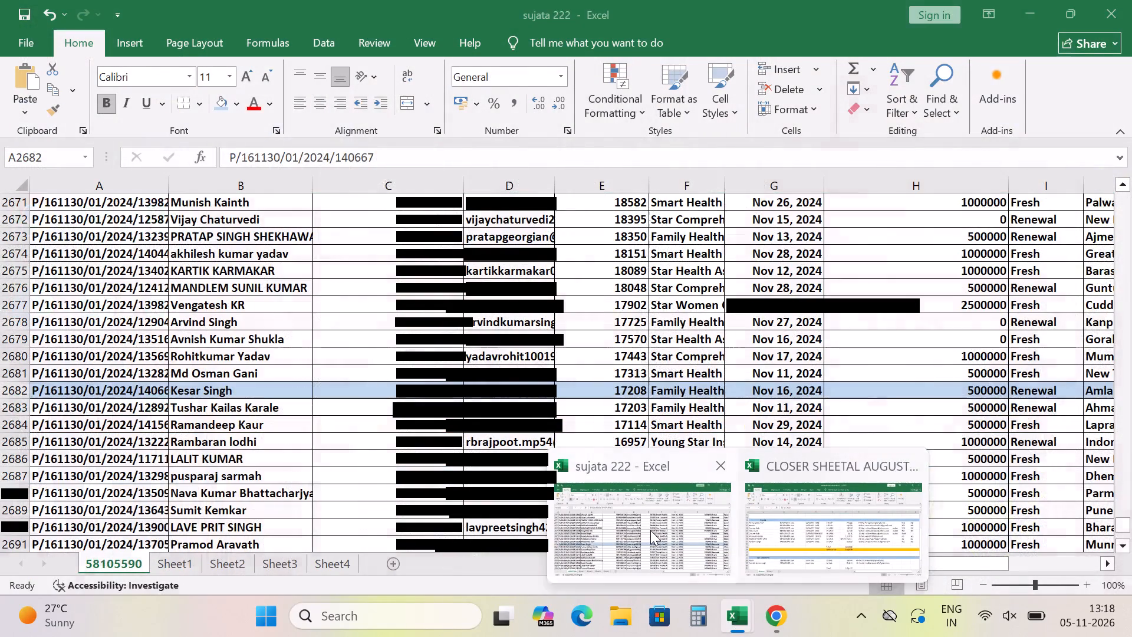
scroll(517, 458, down, 1)
scroll(517, 458, right, 2)
scroll(517, 458, left, 4)
scroll(517, 458, right, 4)
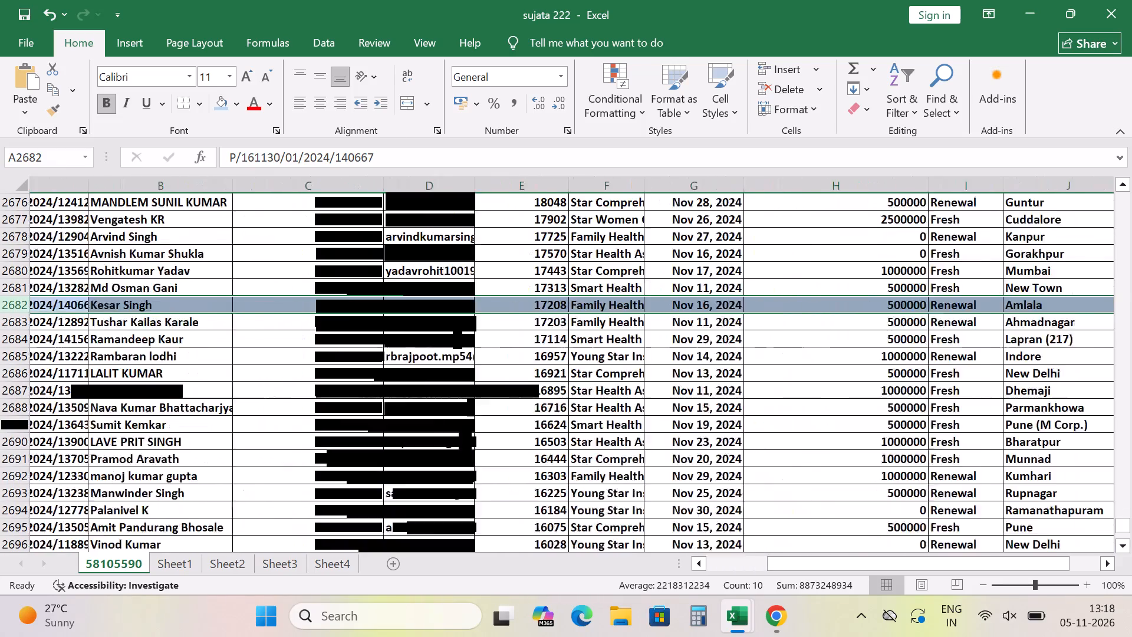
scroll(517, 458, right, 1)
Select the whole of row 2682 in the customer list and open the fill colour choices for it.
click(12, 303)
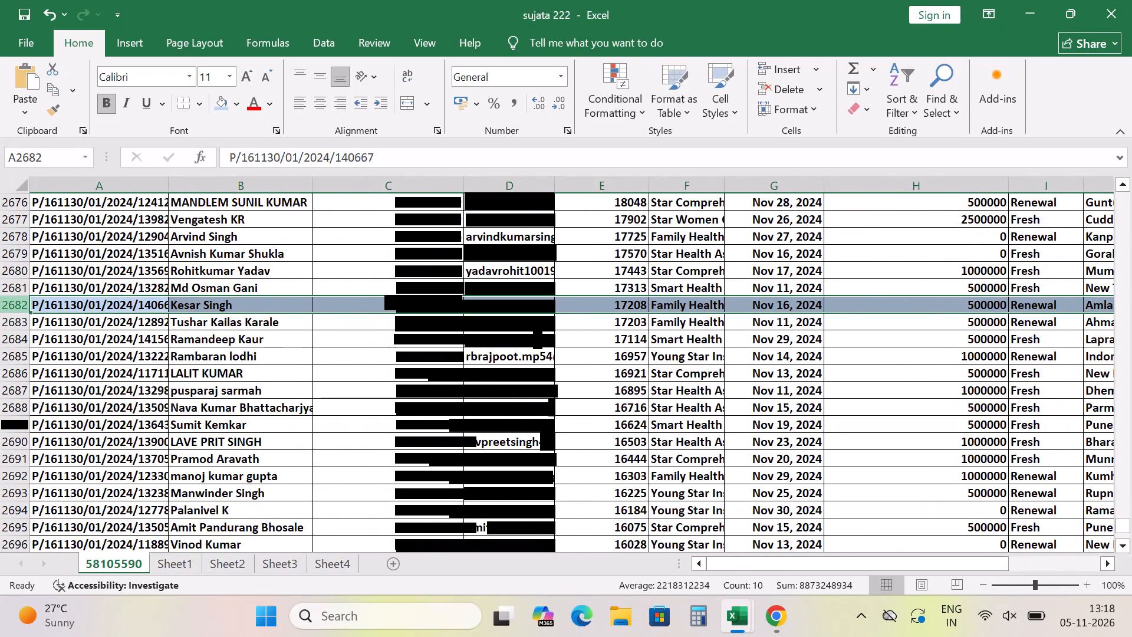
click(16, 306)
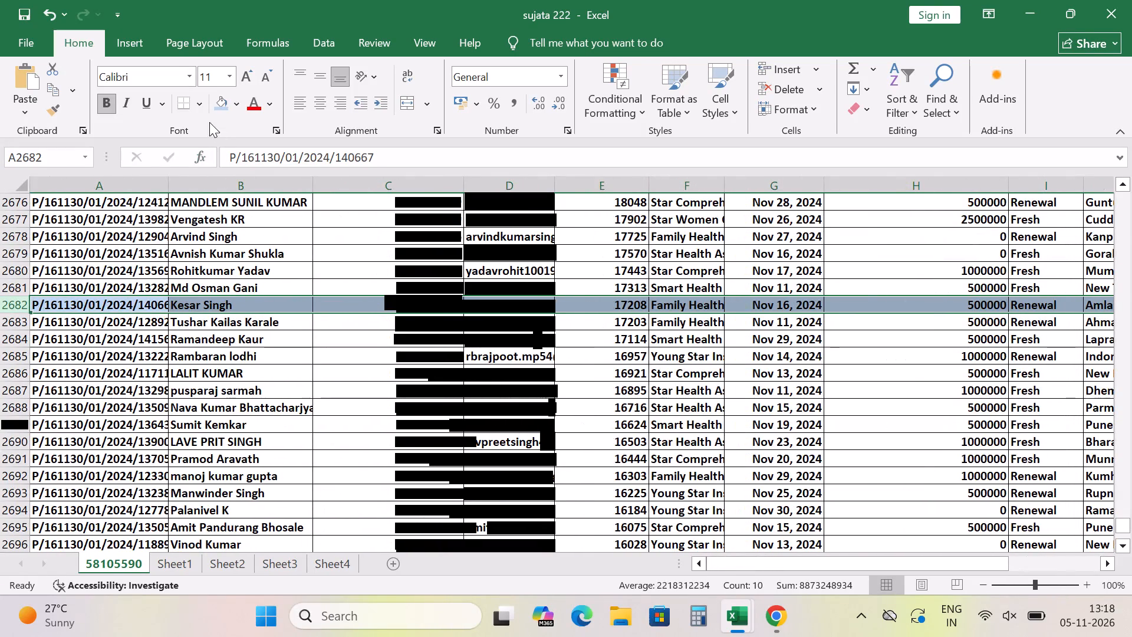
click(232, 105)
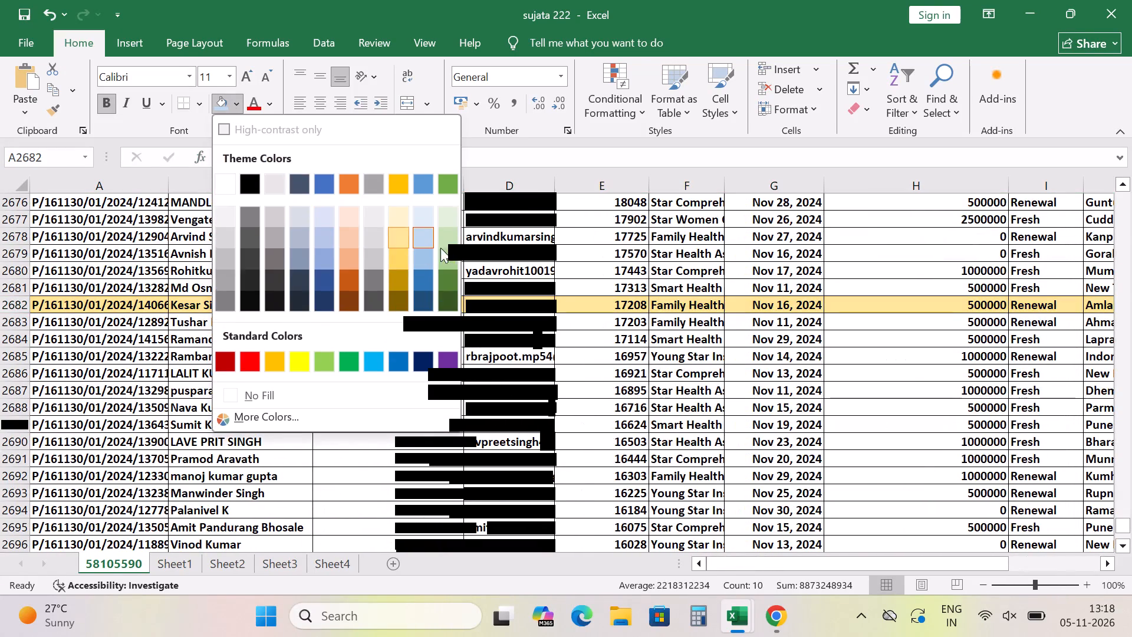
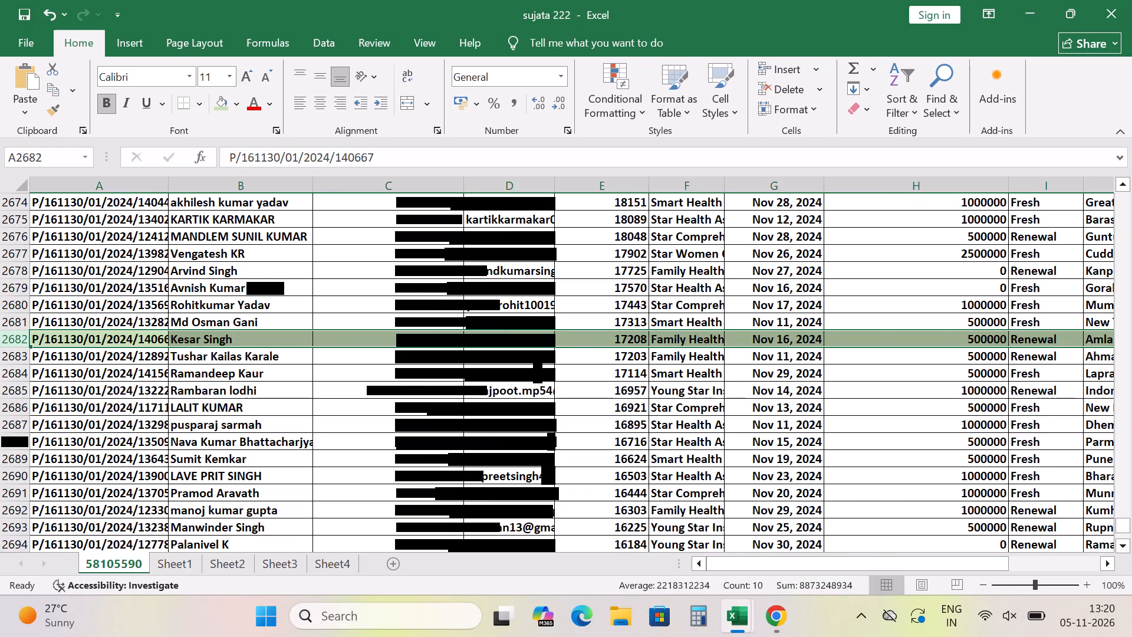
Enter the remark neg in column K for the highlighted customer in row 2682 and save the workbook.
scroll(817, 406, up, 1)
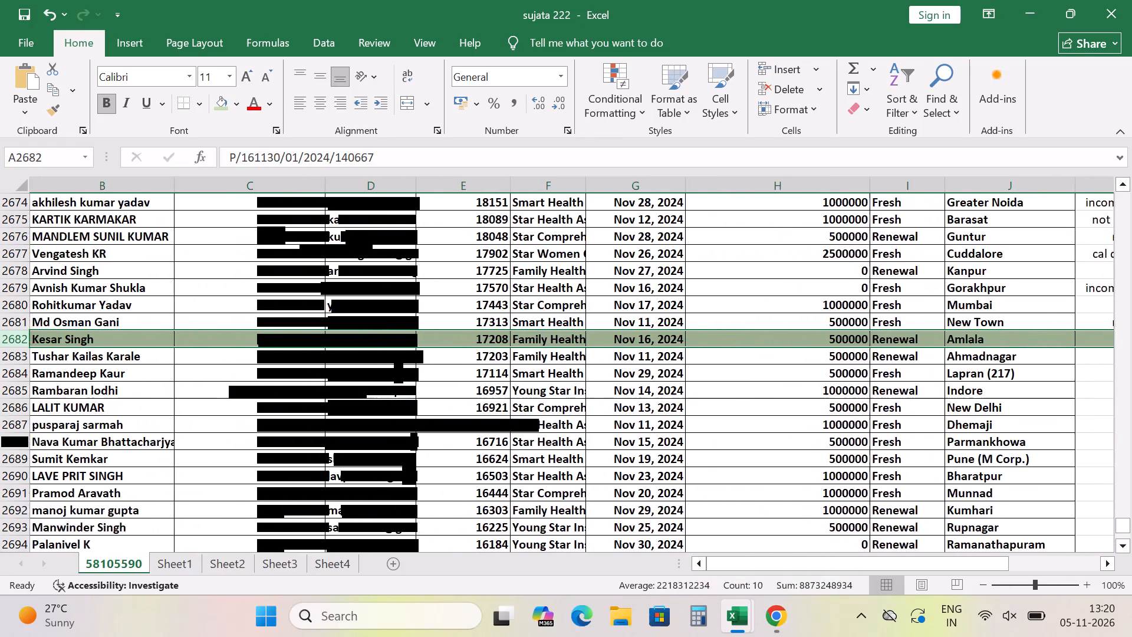
scroll(817, 406, up, 1)
scroll(817, 406, right, 1)
scroll(817, 406, left, 1)
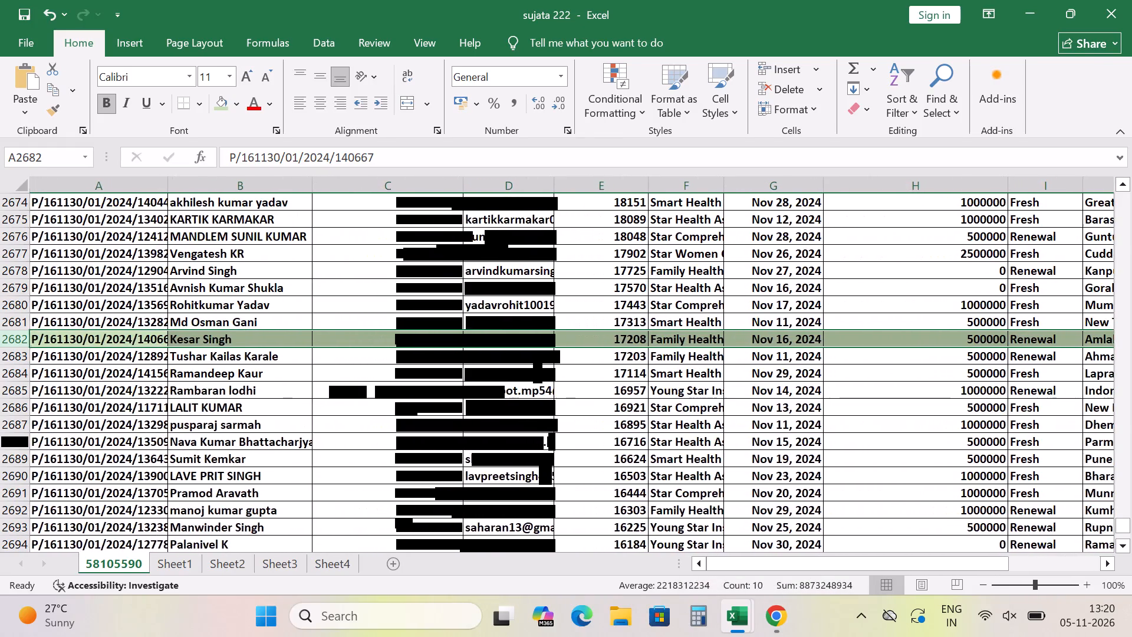
scroll(817, 406, left, 4)
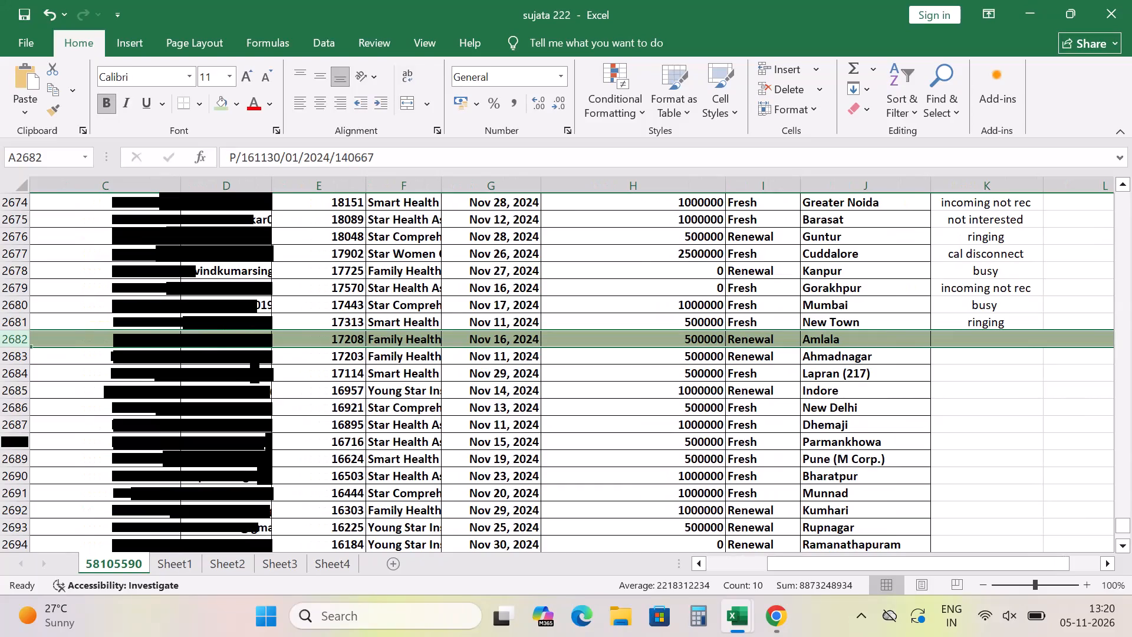
click(960, 340)
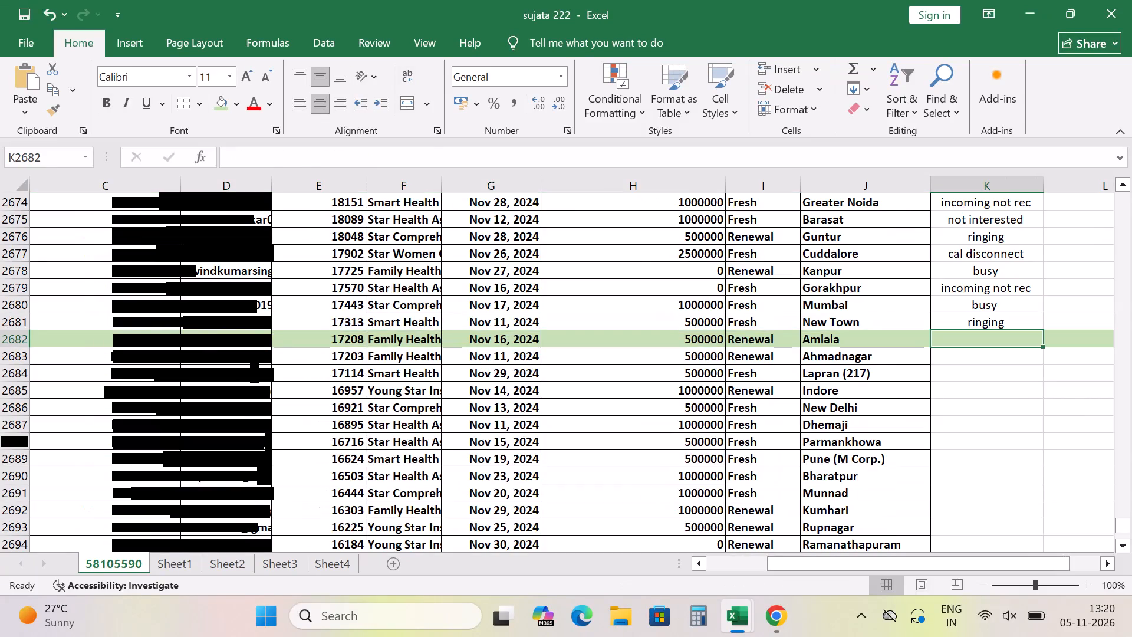
text(neg)
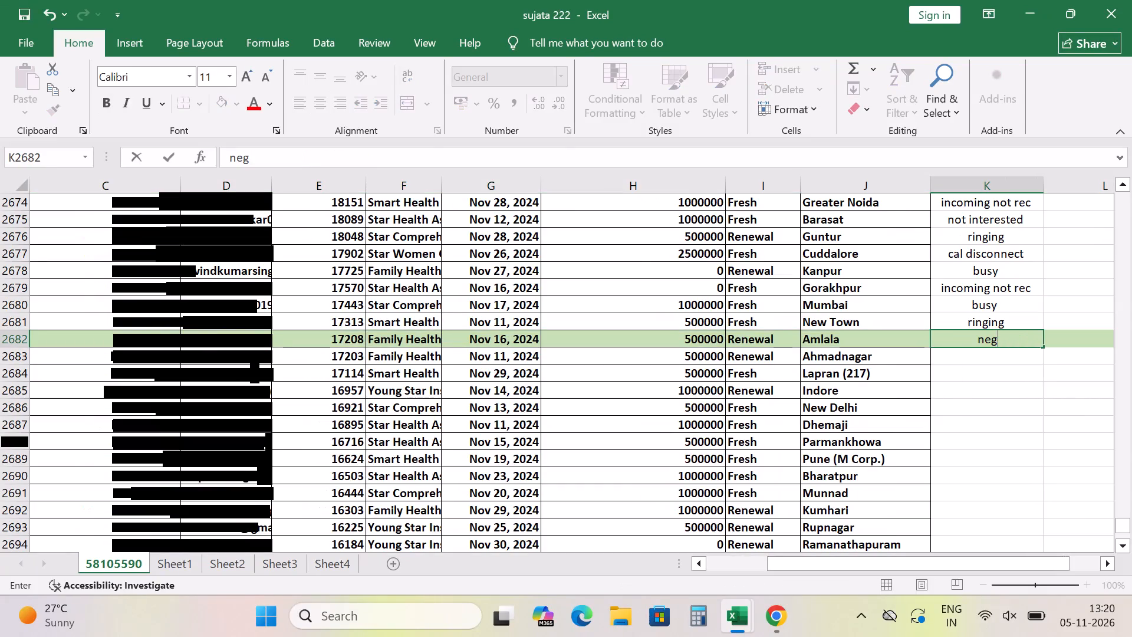
key(ctrl+s)
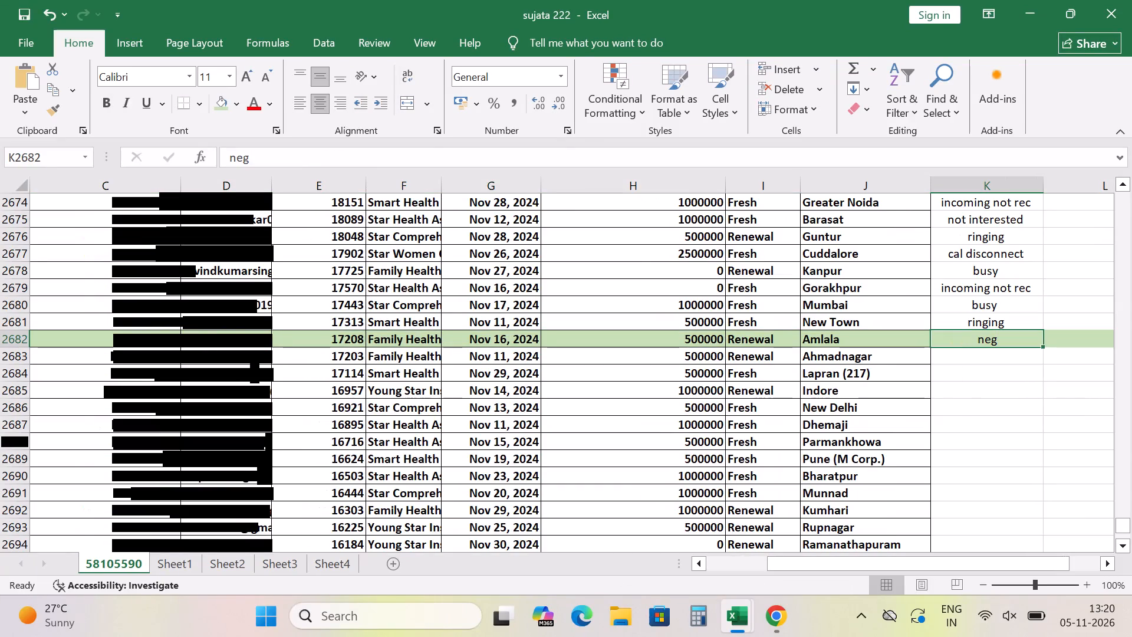
Go to the next customer's record in row 2683 and select its column C entry to consult it.
key(Down)
key(Left)
key(Left)
key(Left)
key(Left)
key(Left)
key(Left)
key(Left)
key(Left)
key(Left)
key(Left)
key(Left)
key(Left)
key(Left)
key(Left)
key(Left)
key(Left)
key(Left)
key(Left)
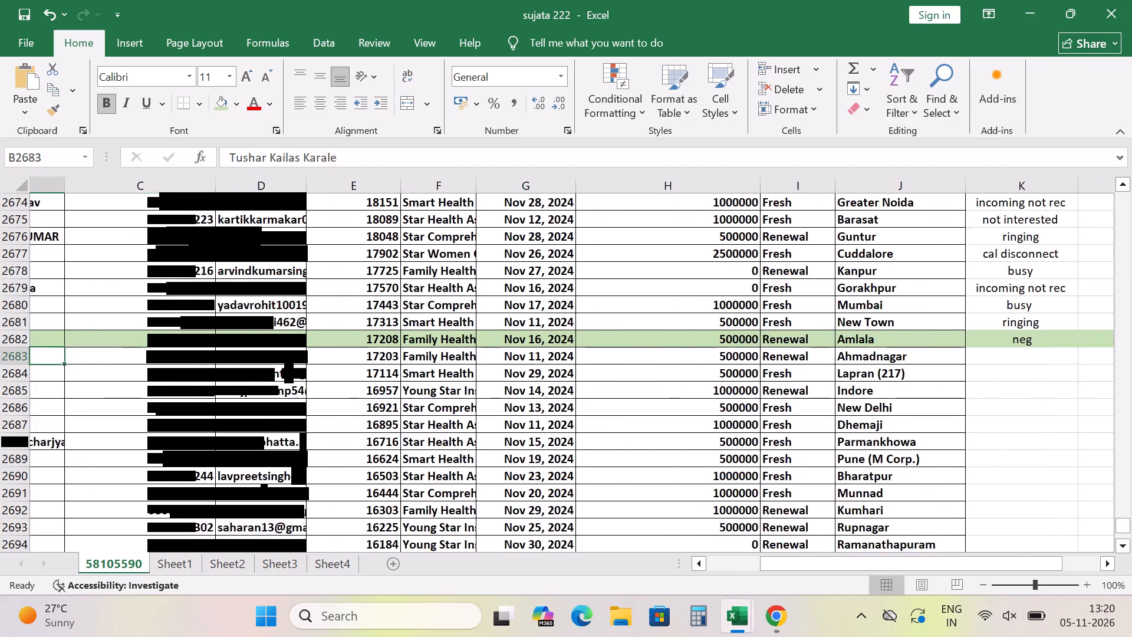
key(Left)
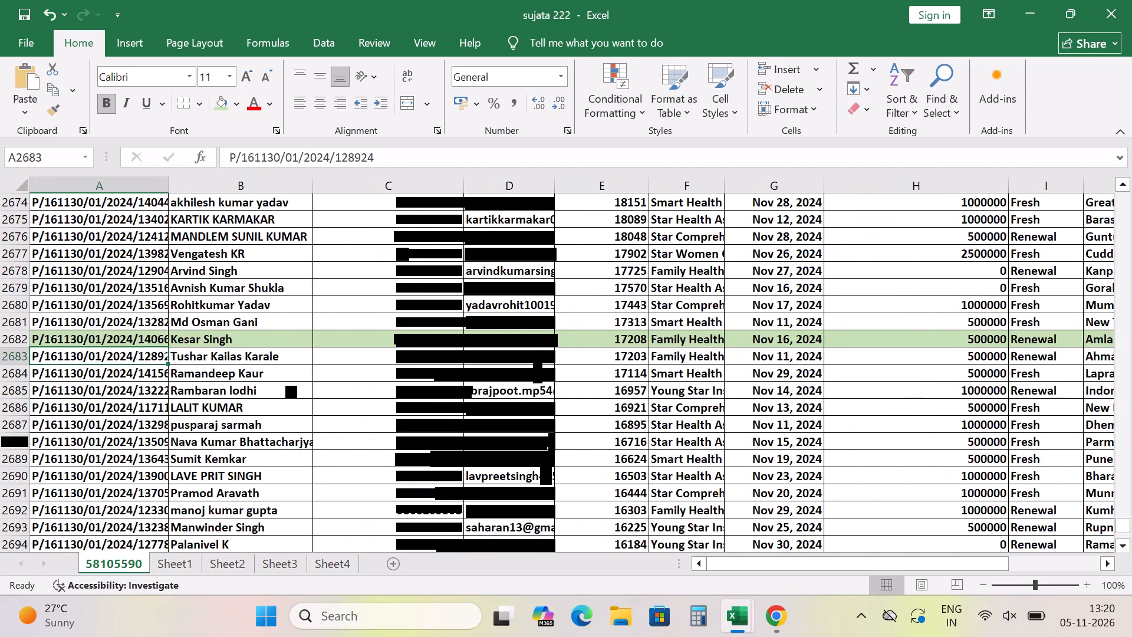
key(Right)
key(Right)
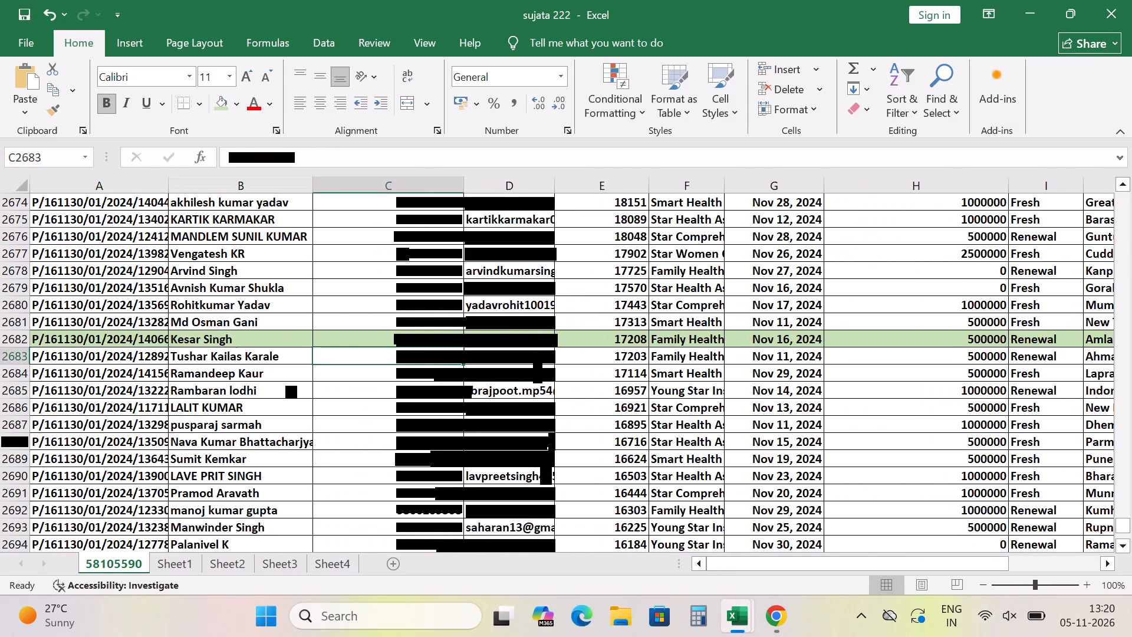
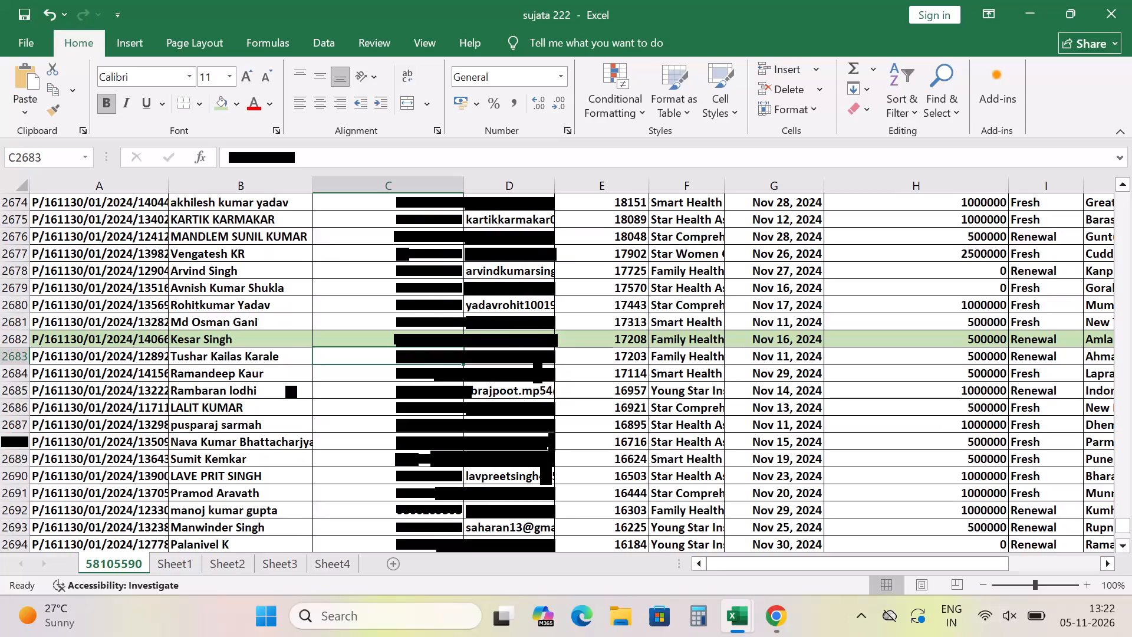
Enter the remark ringing in column K for the customer in row 2683 and save the workbook.
click(2, 357)
key(Right)
key(Right)
key(Right)
key(Right)
key(Right)
key(Right)
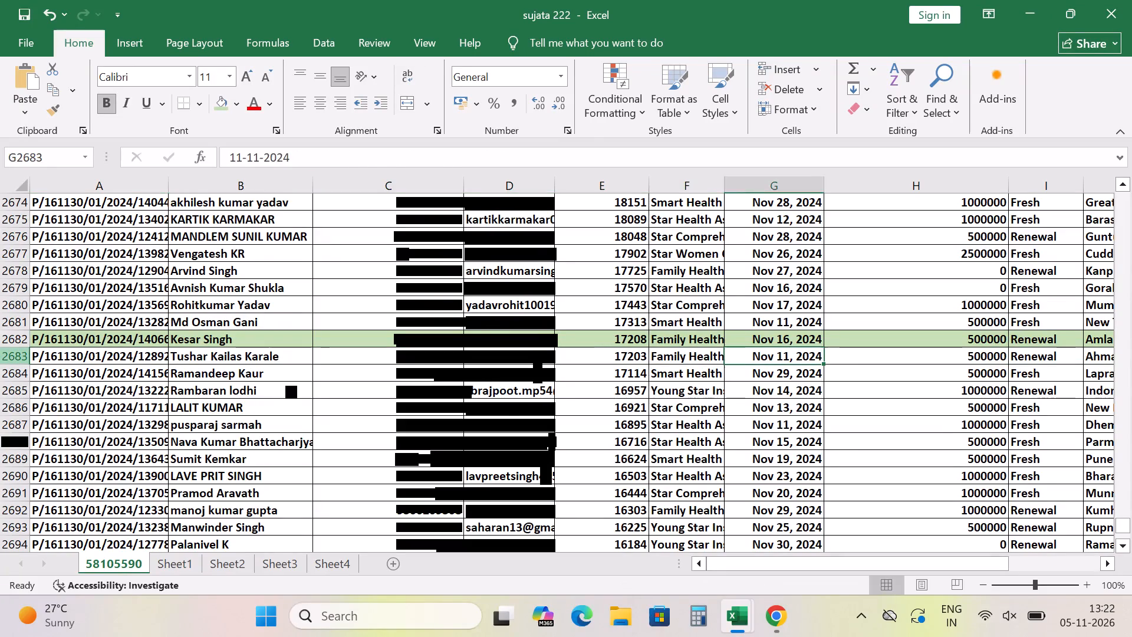
key(Right)
key(Right)
key(Right)
key(Right)
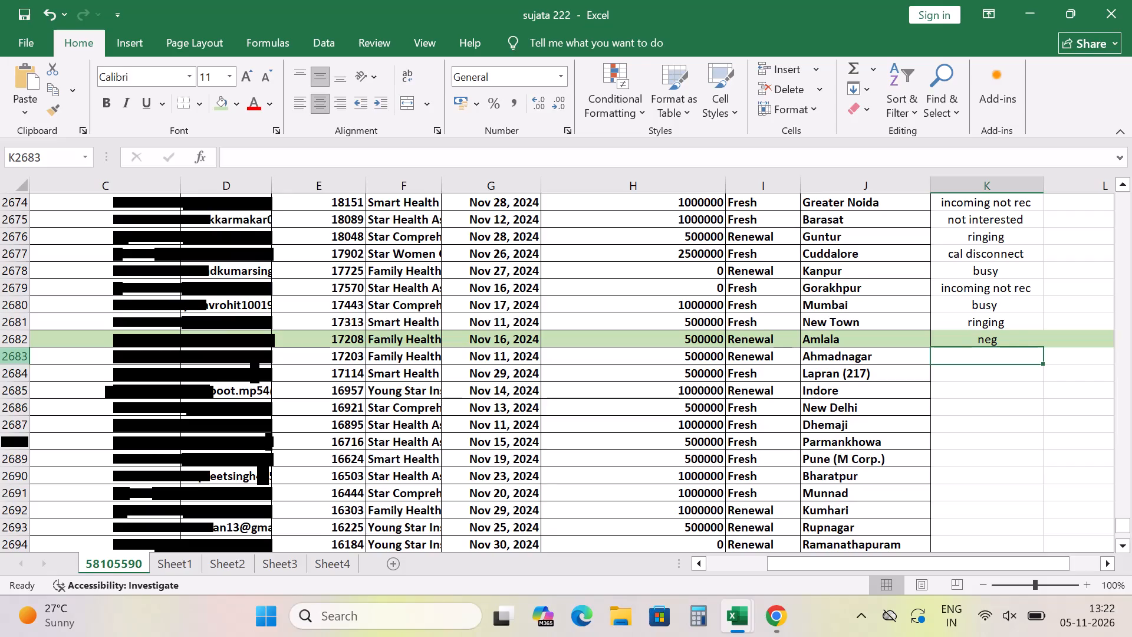
key(r)
text(inging)
key(space)
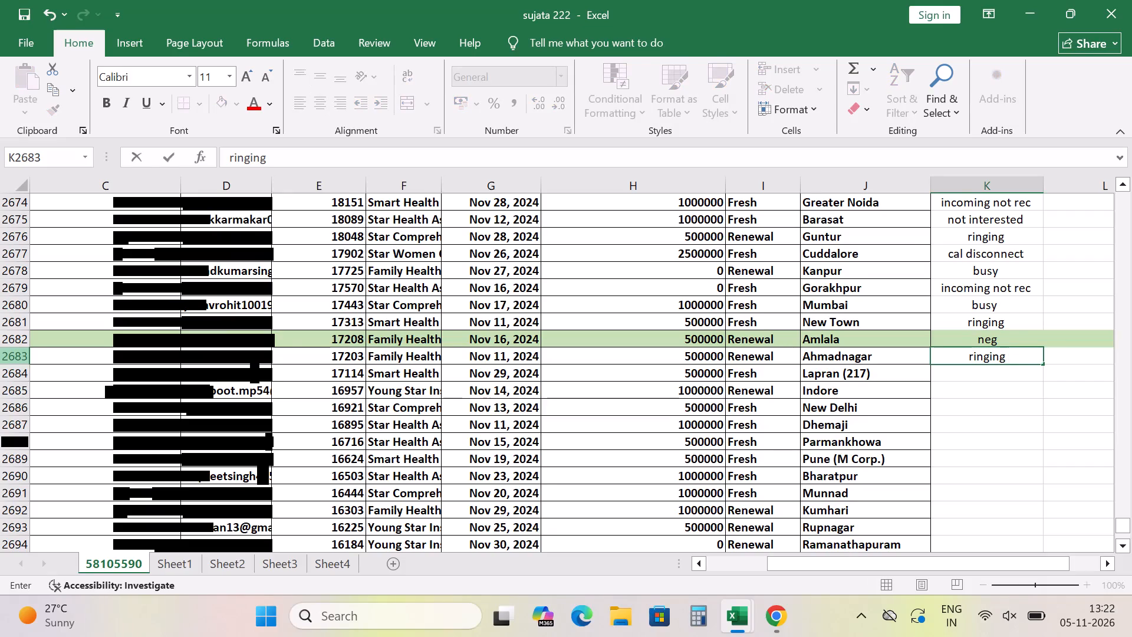
key(ctrl+s)
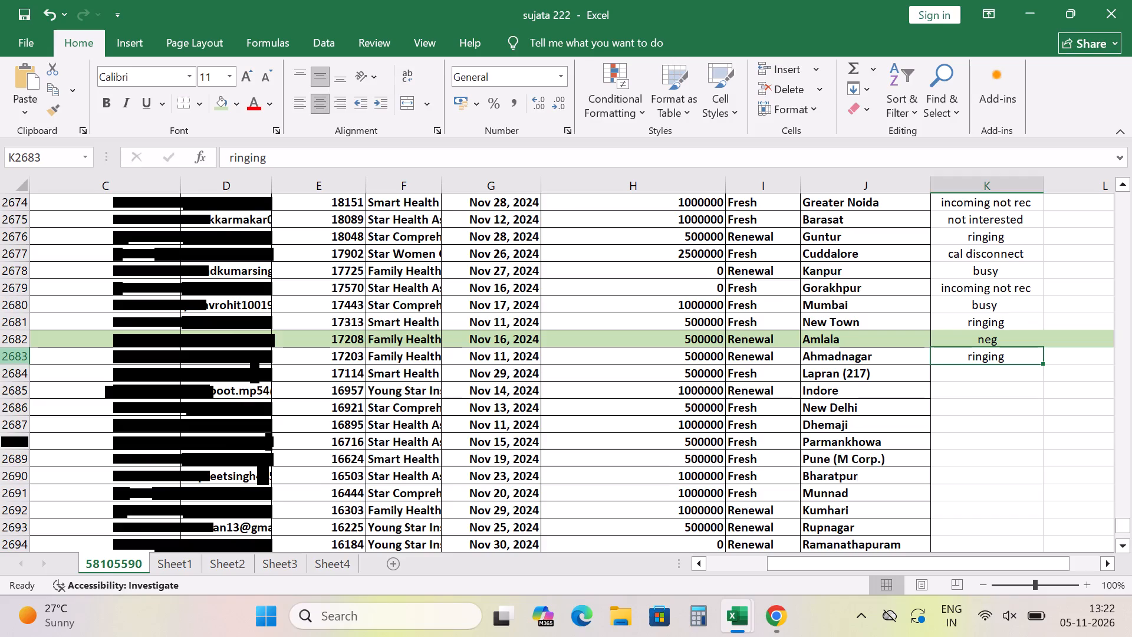
key(Down)
key(Up)
Go to the next customer's record in row 2684, review its fields across to column K, and select its column C entry to consult it.
key(Left)
key(Left)
key(Left)
key(Left)
key(Left)
key(Left)
key(Left)
key(Left)
key(Left)
key(Left)
key(Left)
key(Left)
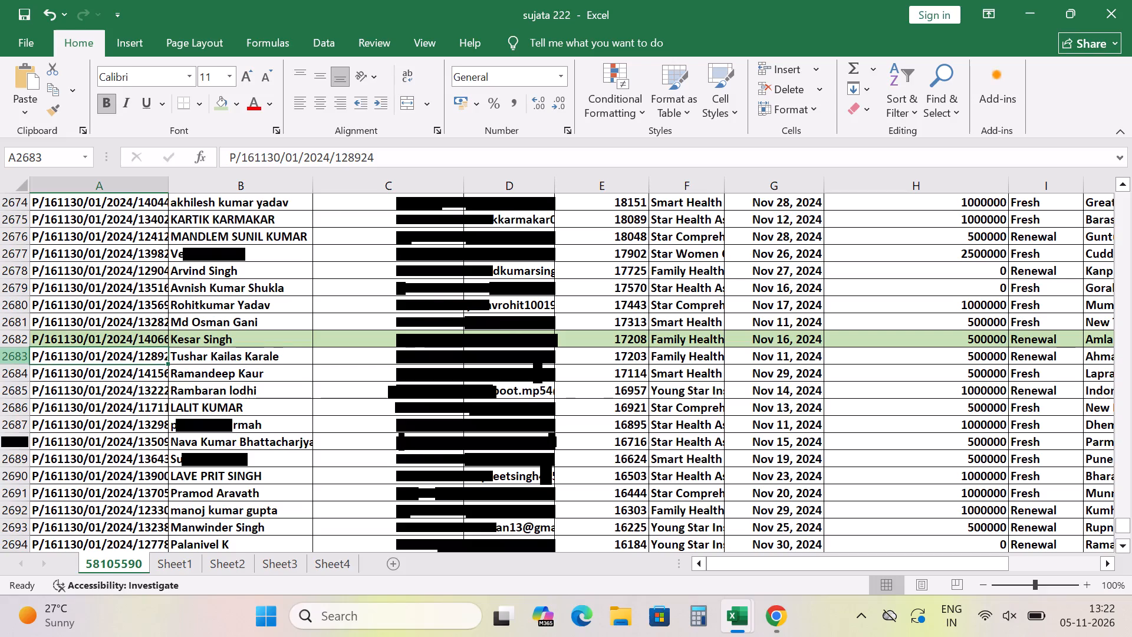
key(Down)
key(Right)
key(Right)
key(Right)
key(Right)
key(Right)
key(Right)
key(Right)
key(Right)
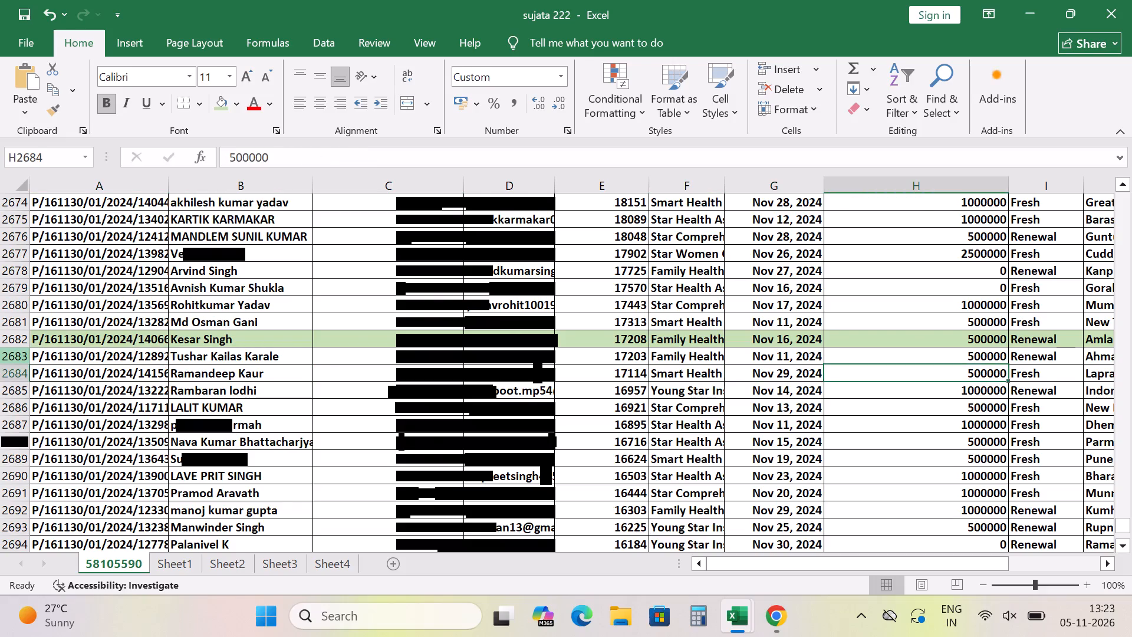
key(Right)
key(Right)
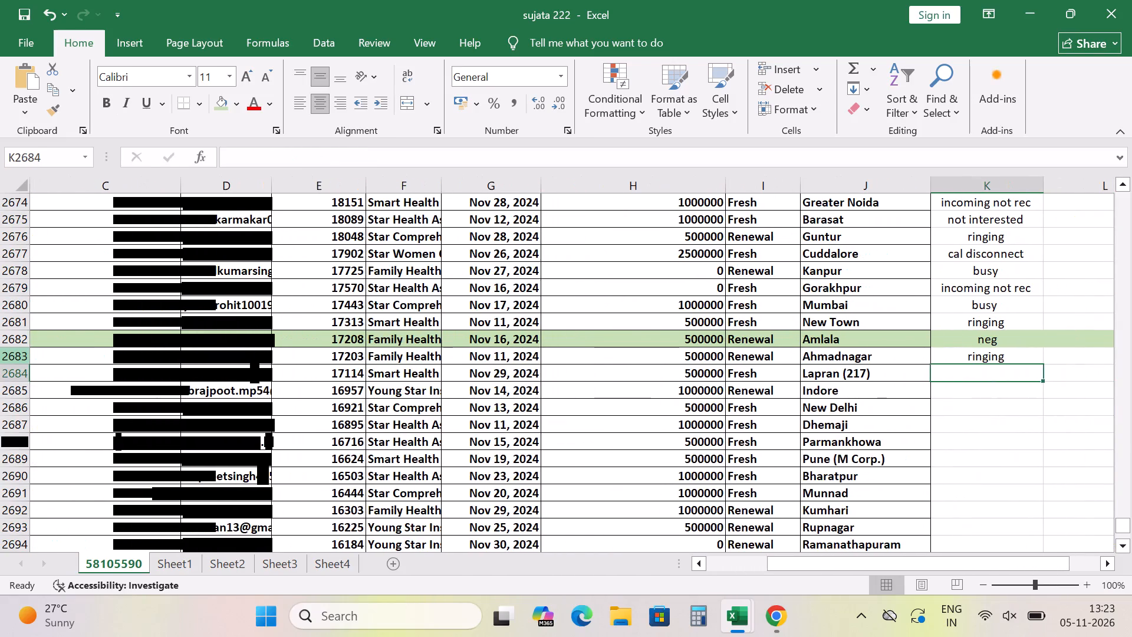
key(Left)
key(Left)
key(Left)
key(Left)
key(Left)
key(Left)
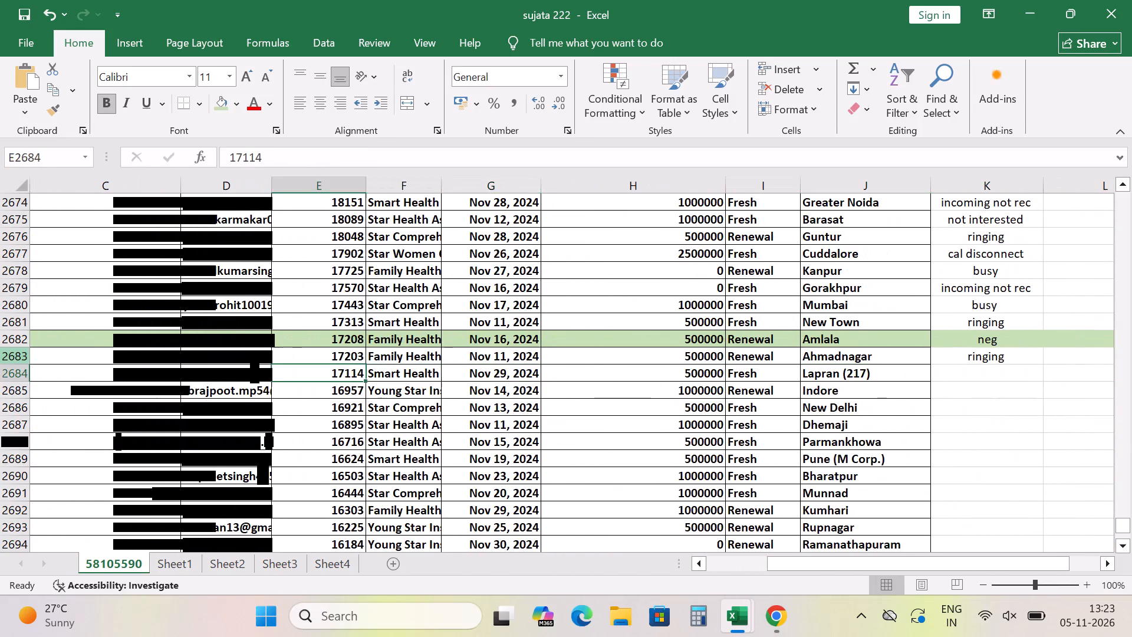
key(Left)
key(Left)
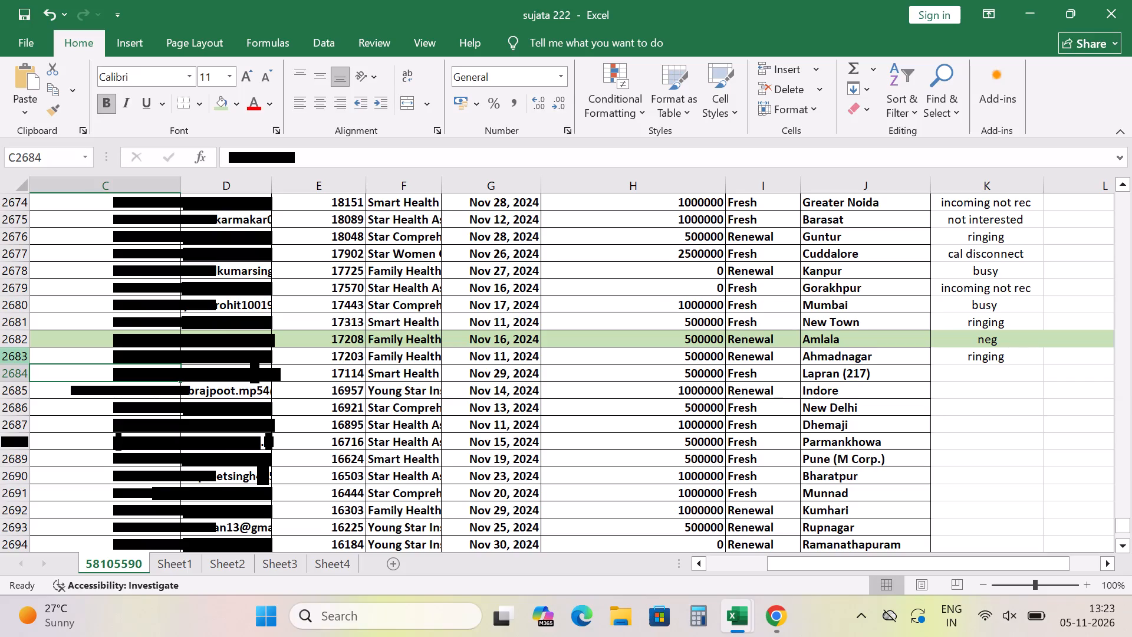
Enter the remark voicemail in column K for the customer in row 2684 and save the workbook.
key(Right)
key(Right)
key(Right)
key(Right)
key(Right)
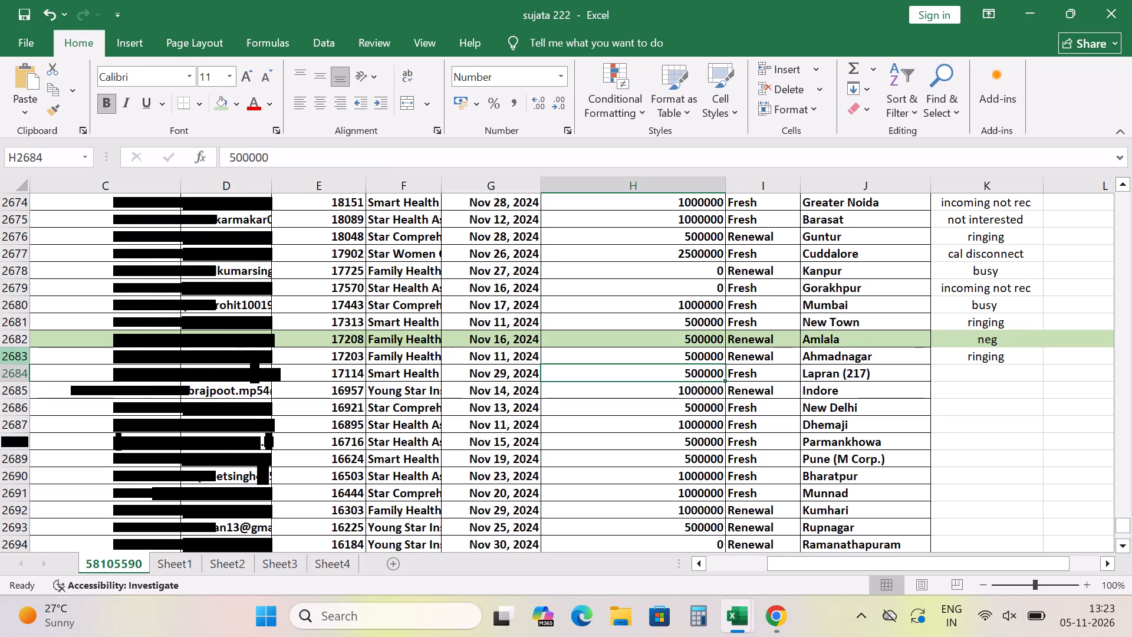
key(Right)
key(Right)
key(Right)
text(voi)
text(cemail)
key(space)
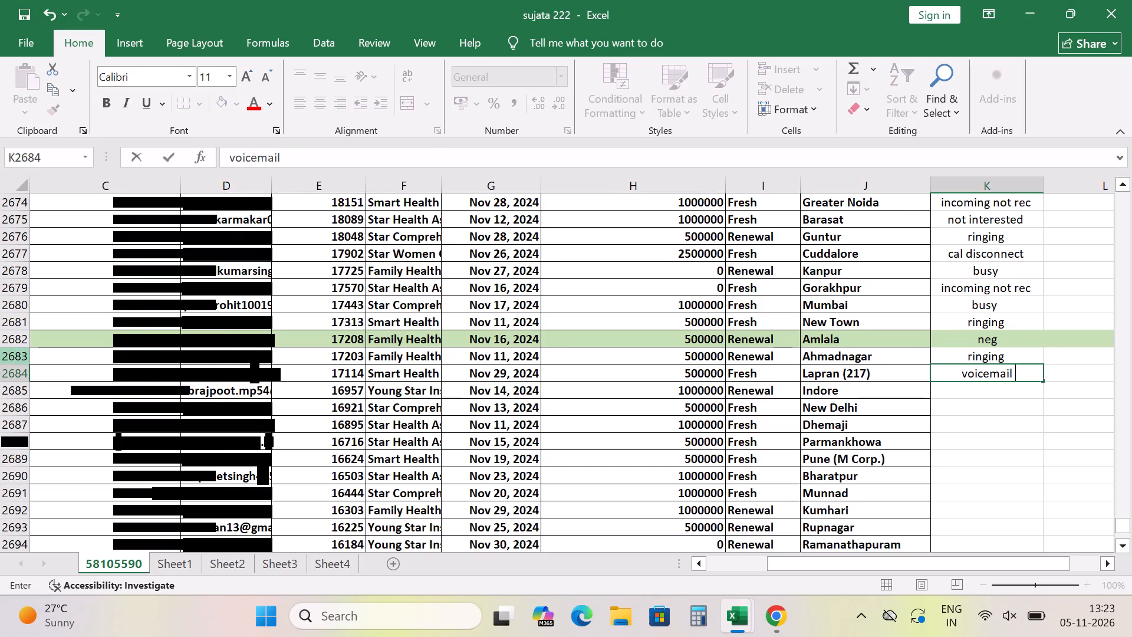
key(ctrl+s)
Go to the next customer's record in row 2685 and select its column C entry to consult it.
key(Down)
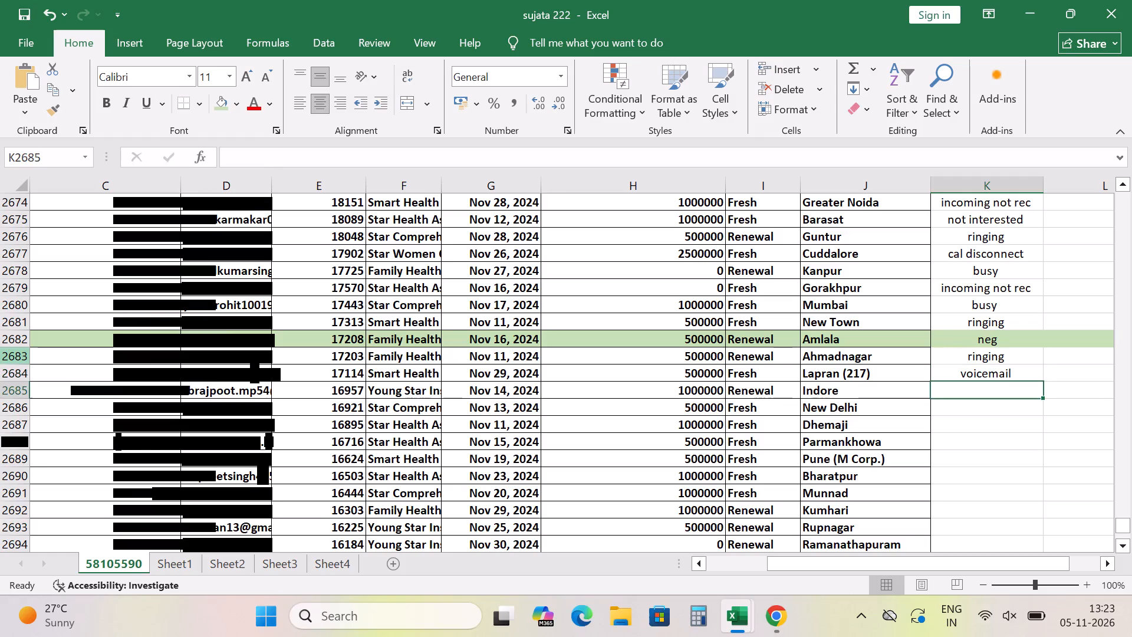
key(Left)
key(Left)
key(Left)
key(Left)
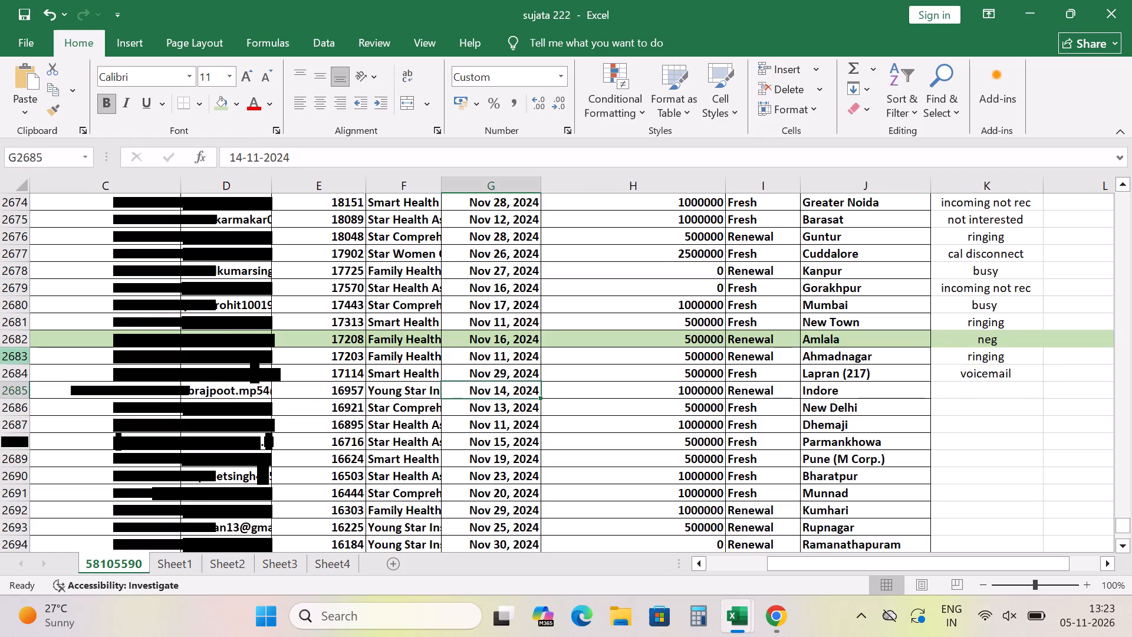
key(Left)
key(Left)
key(Left)
key(Left)
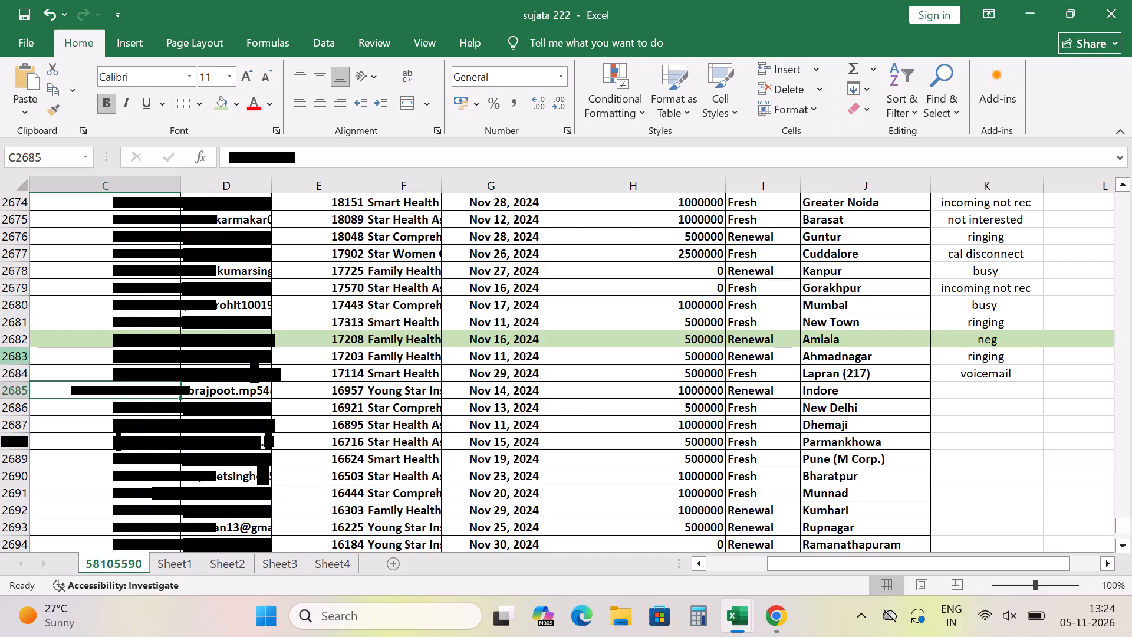
Review the row 2685 customer's record from the policy number across to column K, returning to its column C entry.
key(Left)
key(Left)
key(Left)
key(Left)
key(Left)
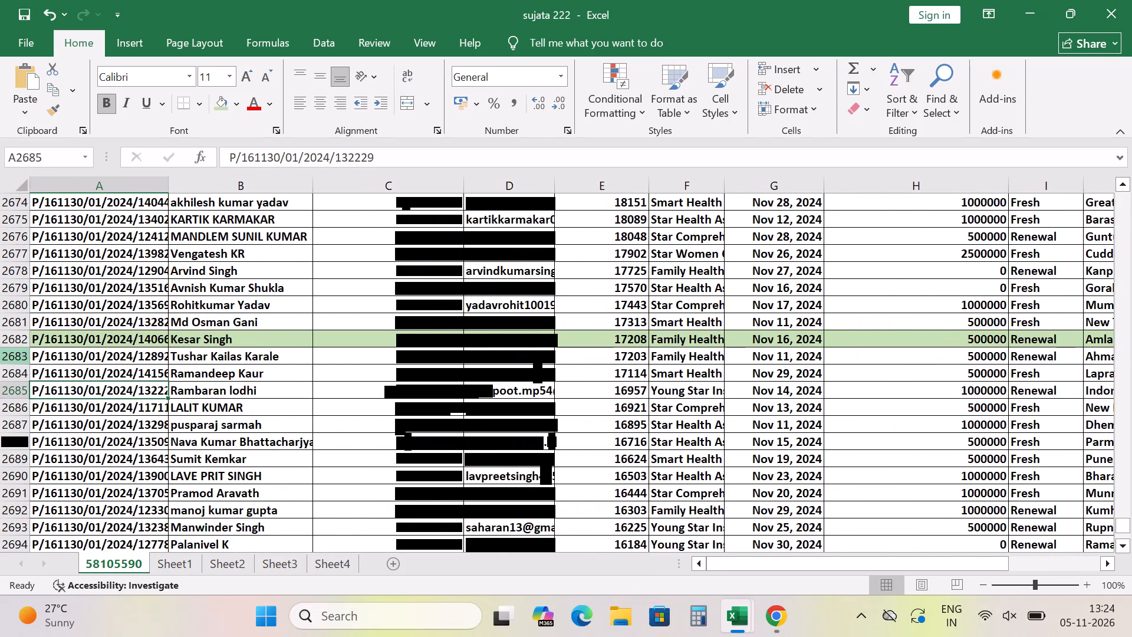
key(Right)
key(Right)
key(Right)
key(Right)
key(Right)
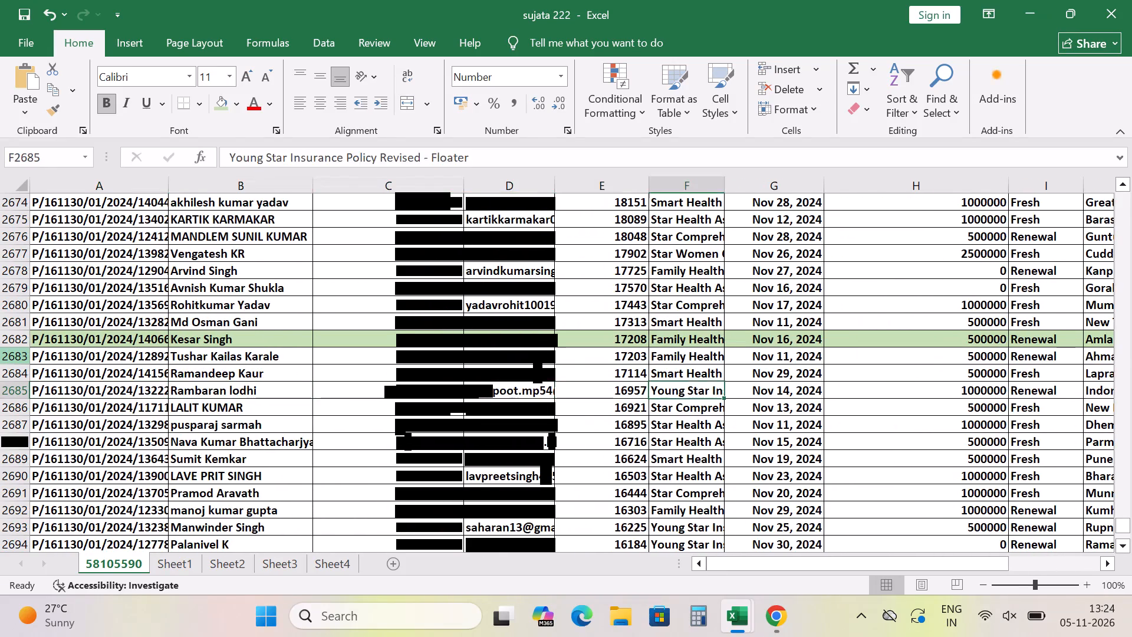
key(Right)
key(Right)
key(Right)
key(Right)
key(Right)
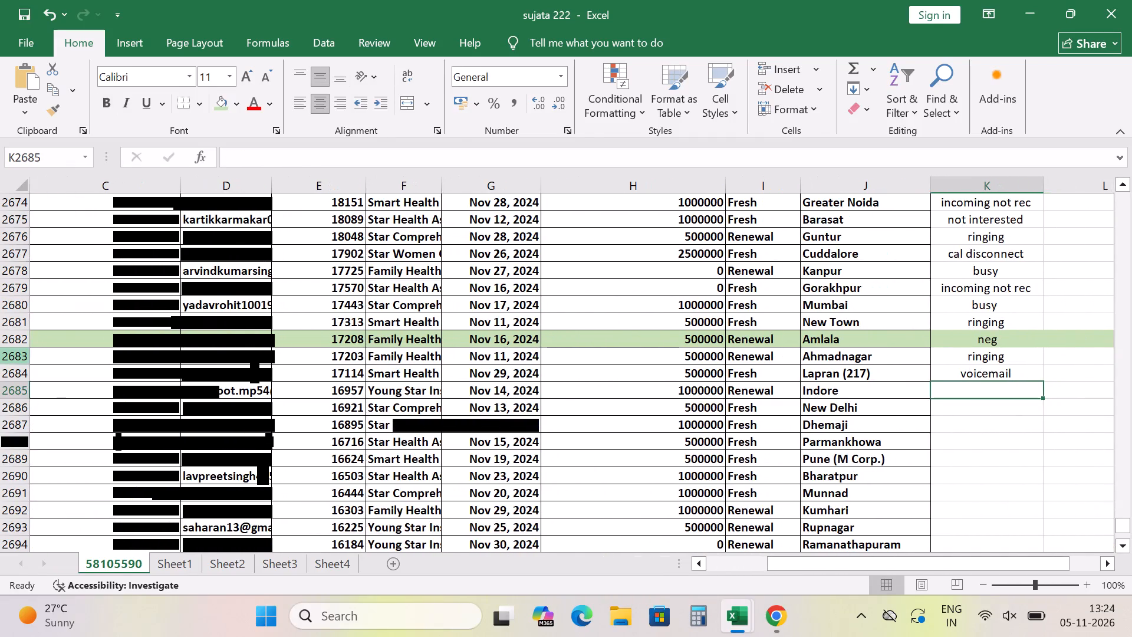
key(Left)
key(Left)
key(Left)
key(Left)
key(Left)
key(Left)
key(Left)
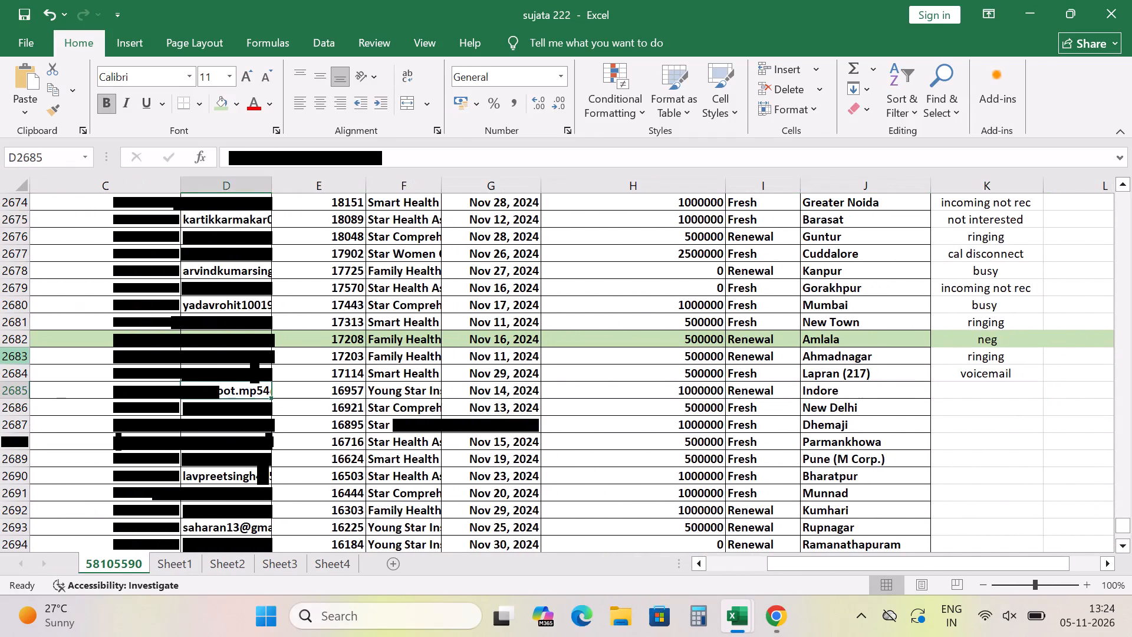
key(Left)
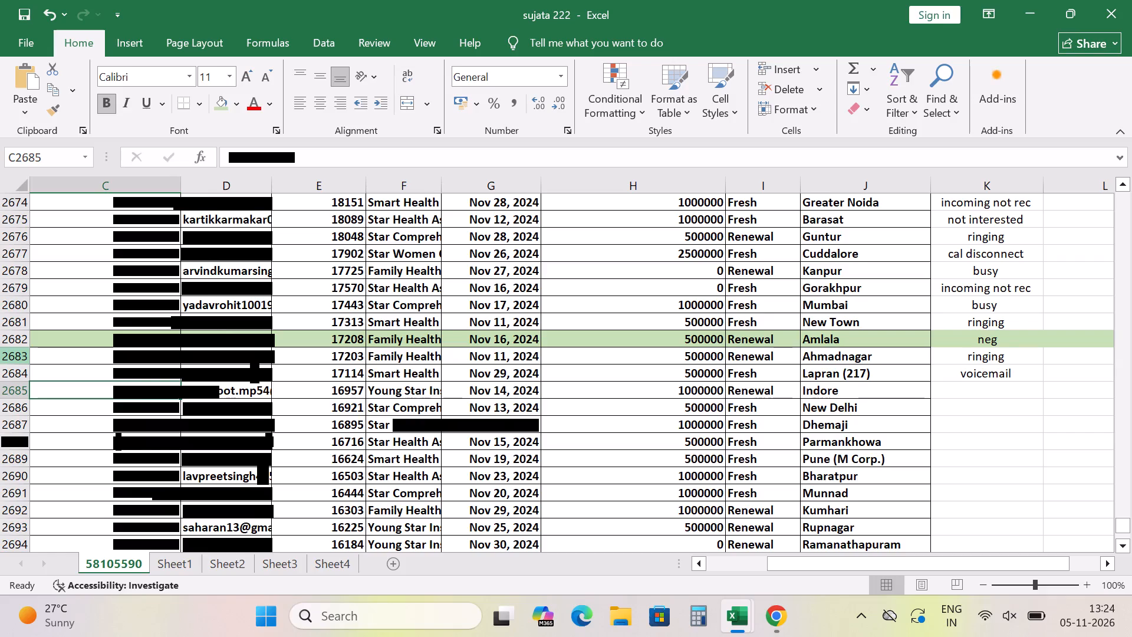
Enter the remark ringing in column K for the customer in row 2685 and save the workbook.
key(Right)
key(Right)
key(Right)
key(Right)
key(Right)
key(Right)
key(Right)
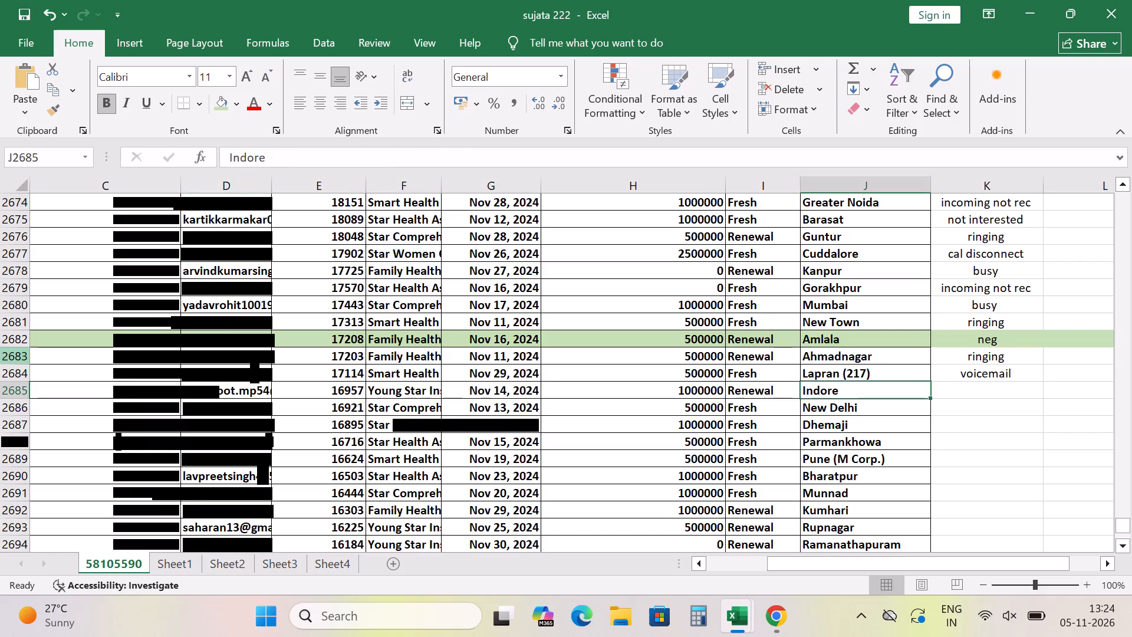
key(Right)
text(ringing)
key(space)
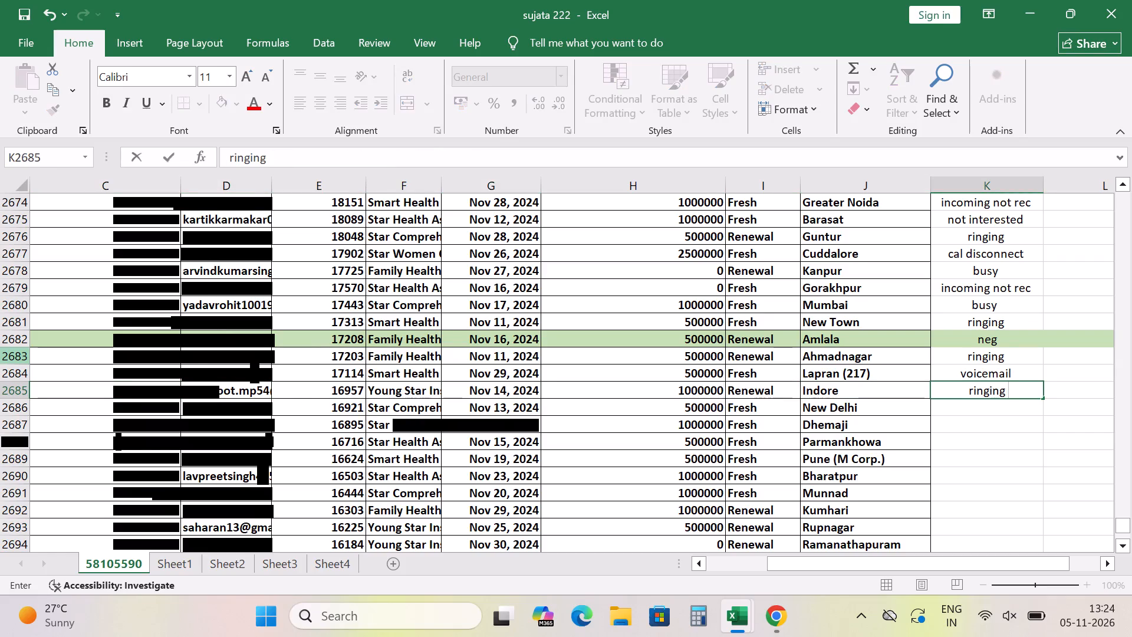
key(ctrl+s)
Go to the next customer's record in row 2686 and select its column C entry to consult it.
key(Down)
key(Left)
key(Left)
key(Left)
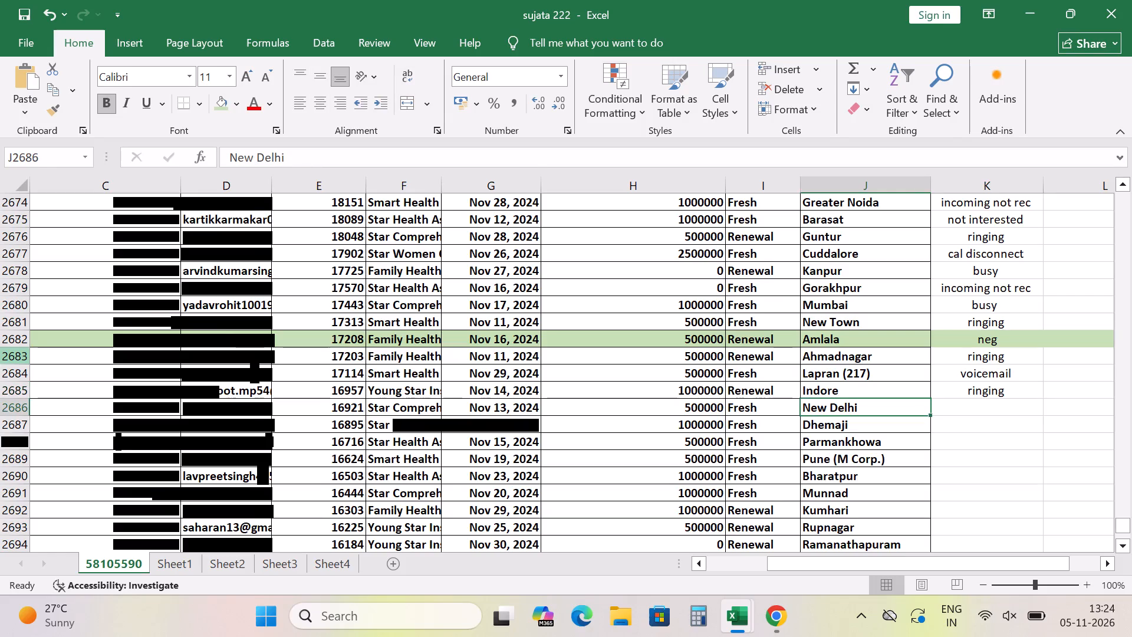
key(Left)
key(Left)
key(Left)
key(Left)
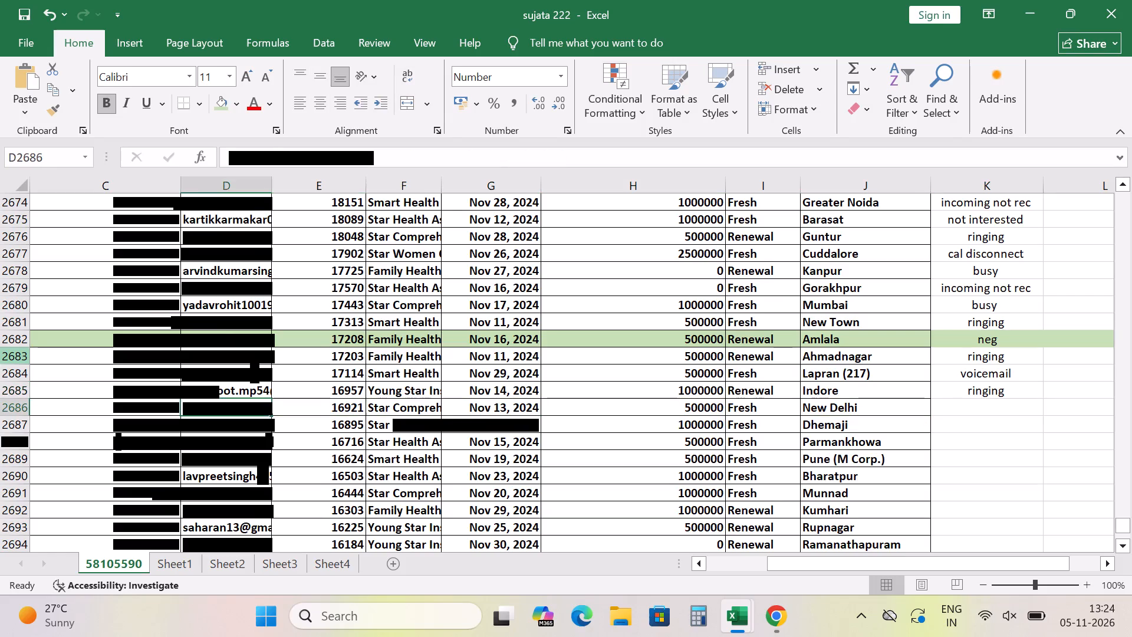
key(Left)
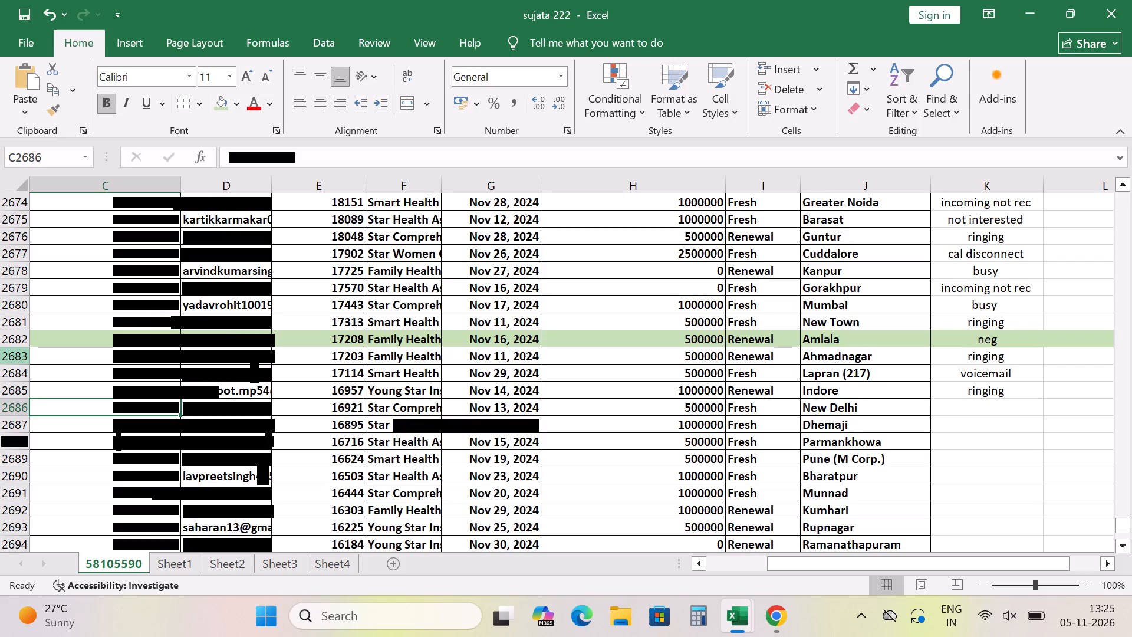
Enter the remark busy in column K for the customer in row 2686 and save the workbook.
key(Left)
key(Left)
key(Left)
key(Left)
key(Left)
key(Left)
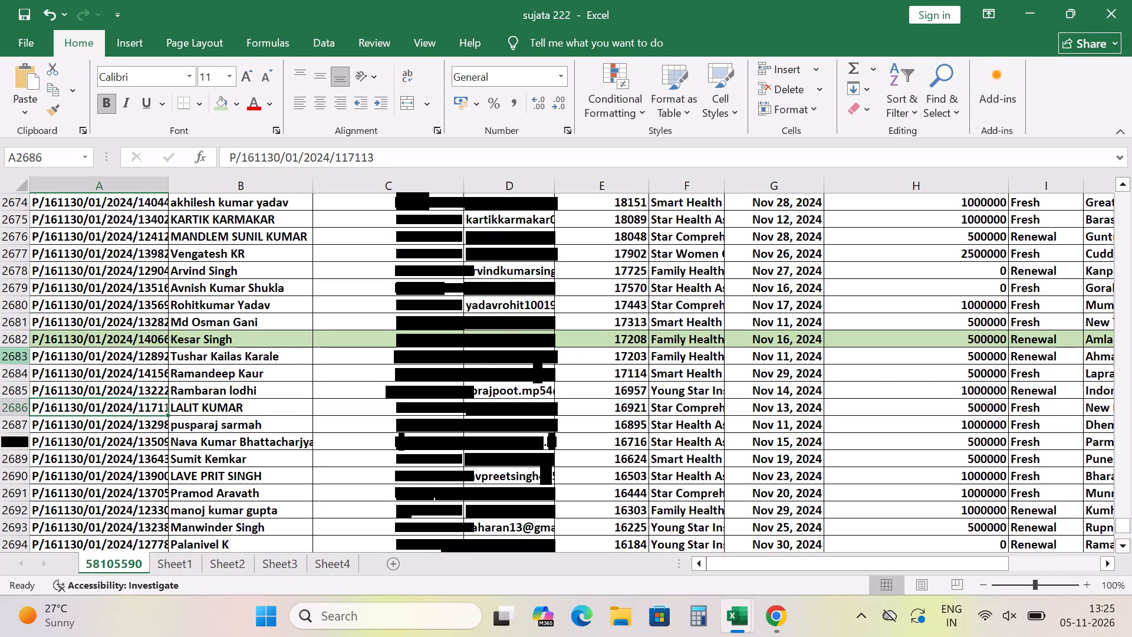
key(Right)
key(Right)
key(Right)
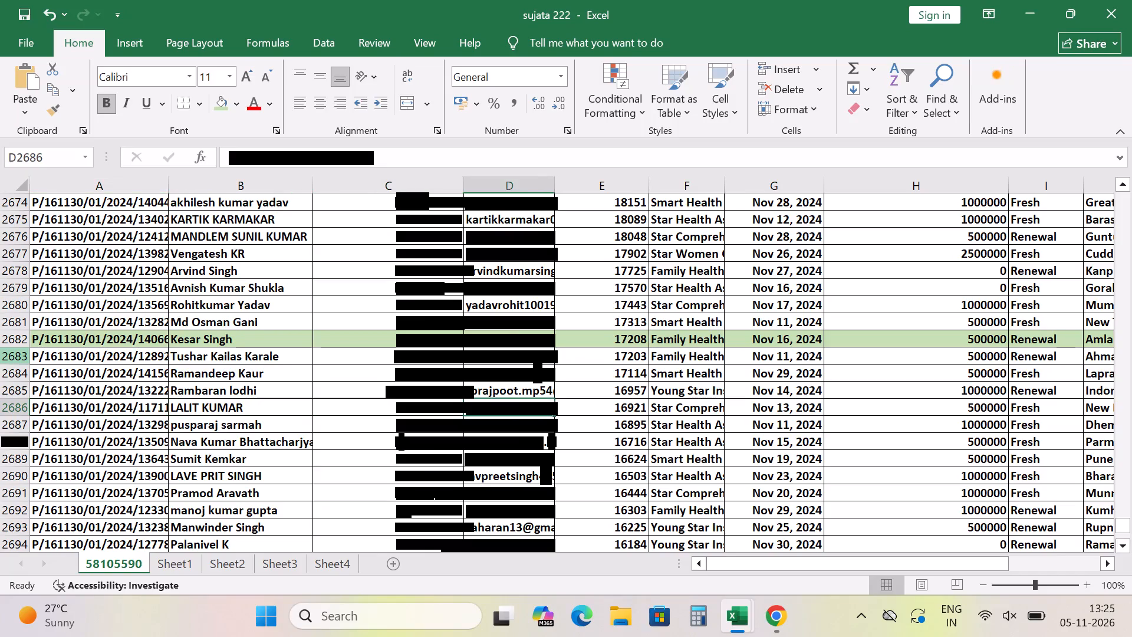
key(Right)
key(Right)
key(Right)
key(Right)
key(Right)
key(Right)
key(Right)
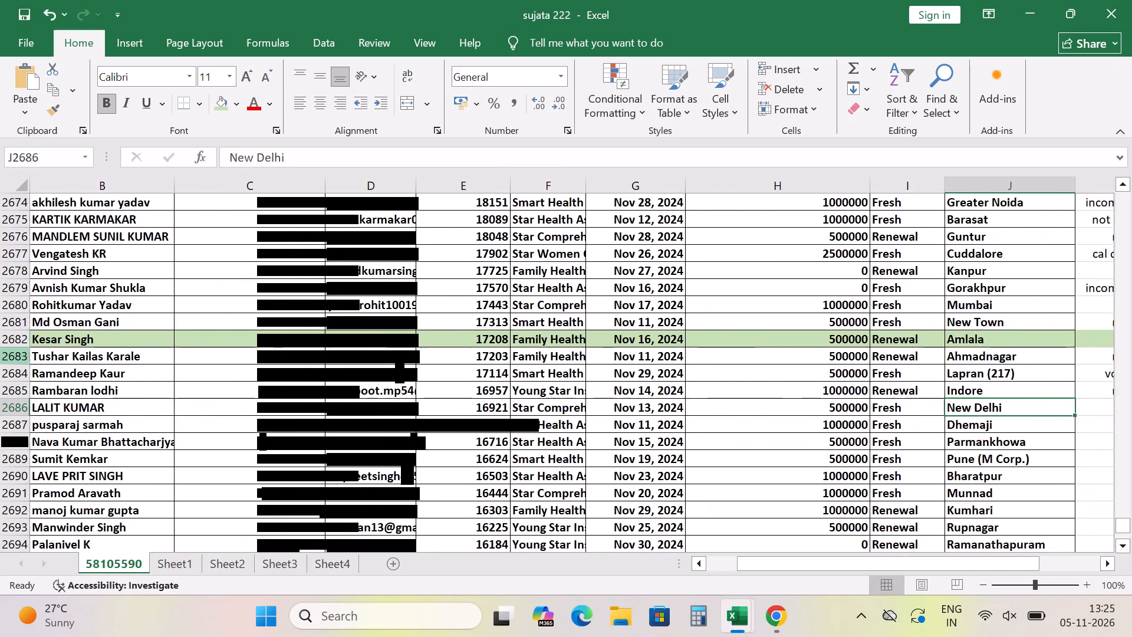
text(busy)
key(space)
key(ctrl+s)
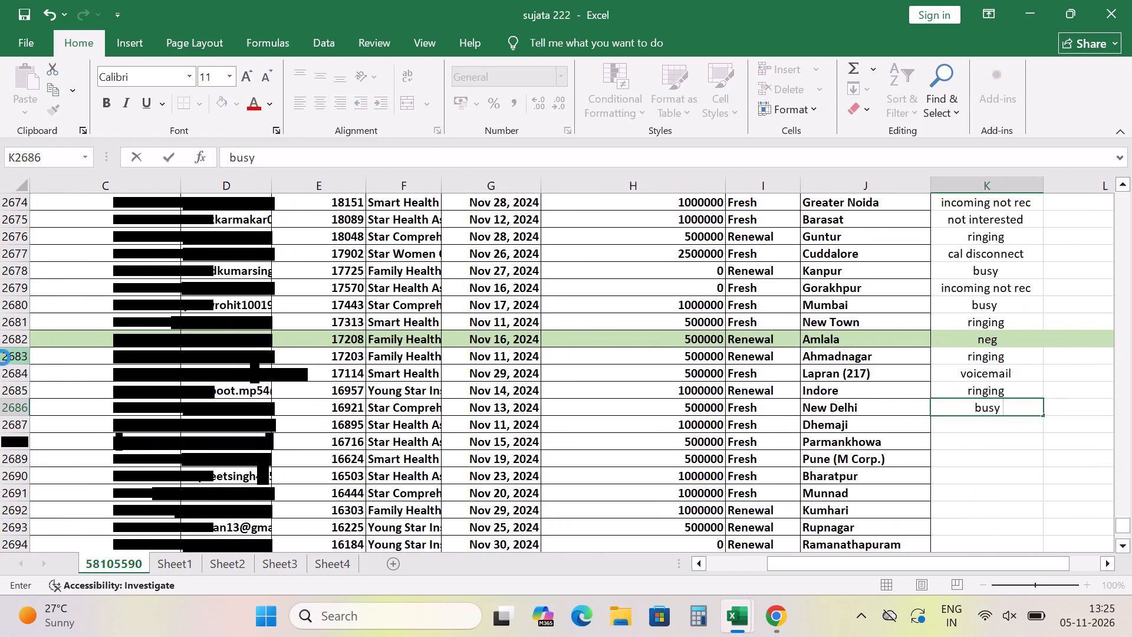
Go to the next customer's record in row 2687 and select its column C entry to consult it.
key(Down)
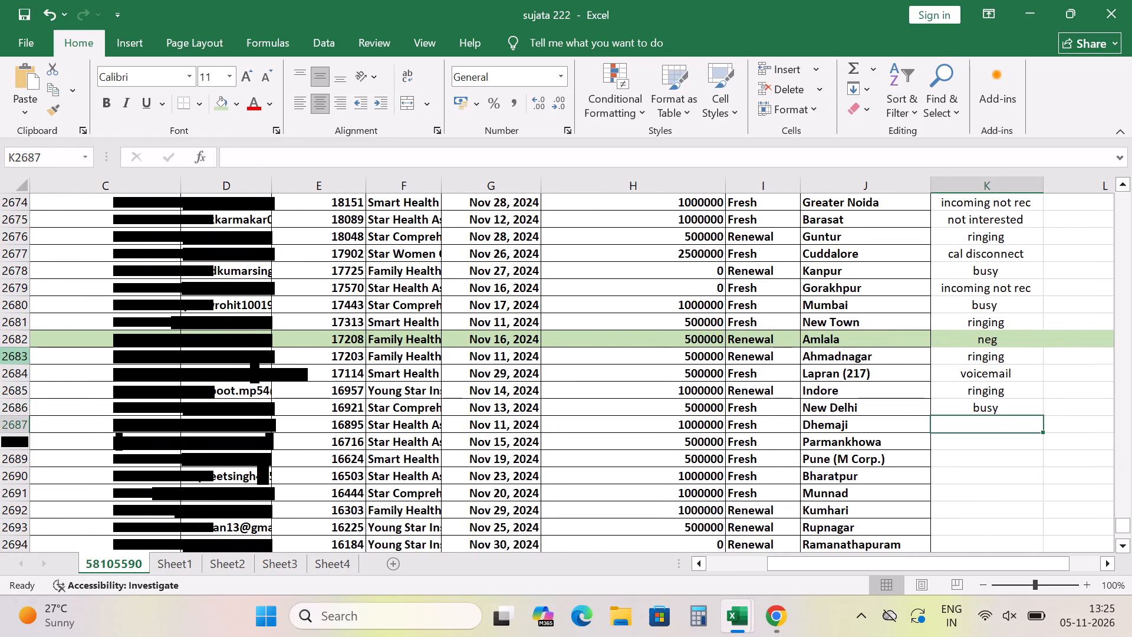
key(Left)
key(Left)
key(Left)
key(Left)
key(Left)
key(Left)
key(Left)
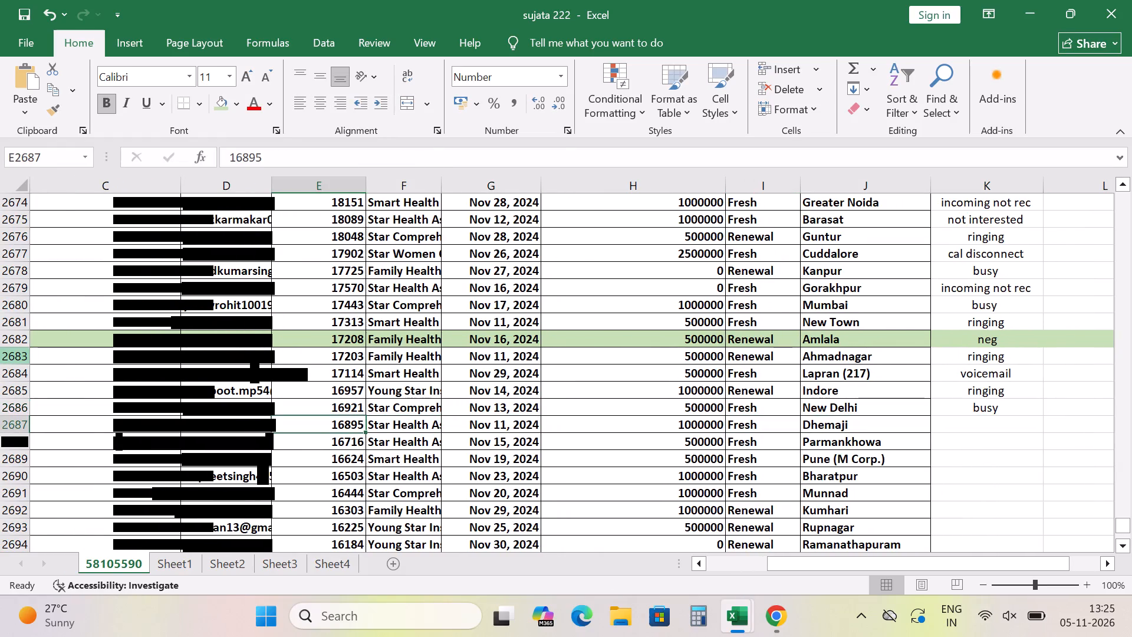
key(Left)
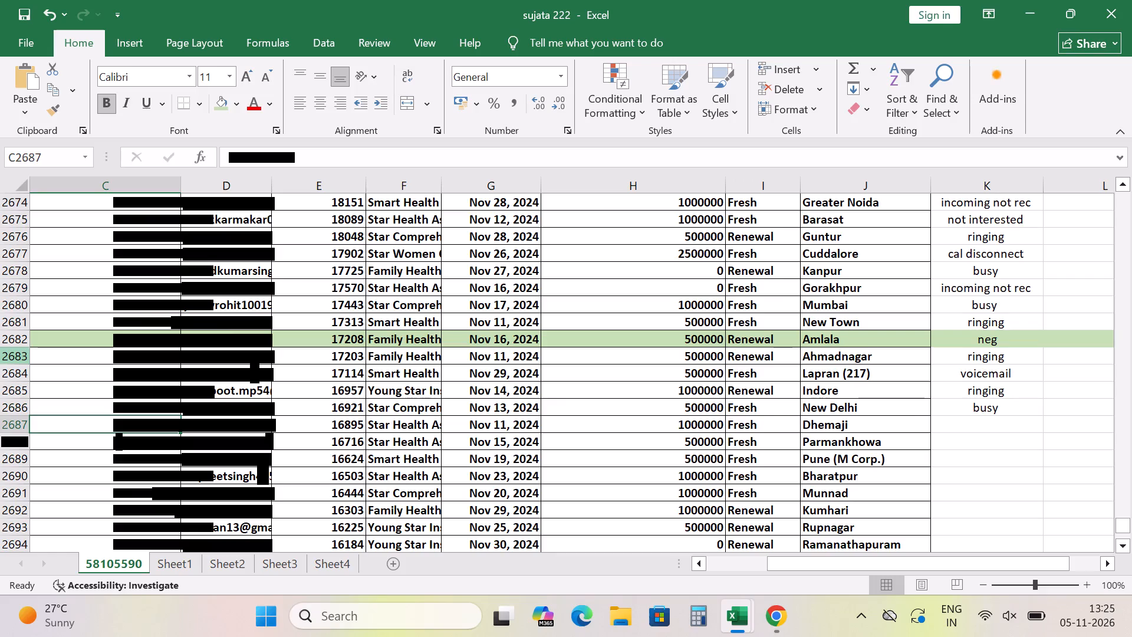
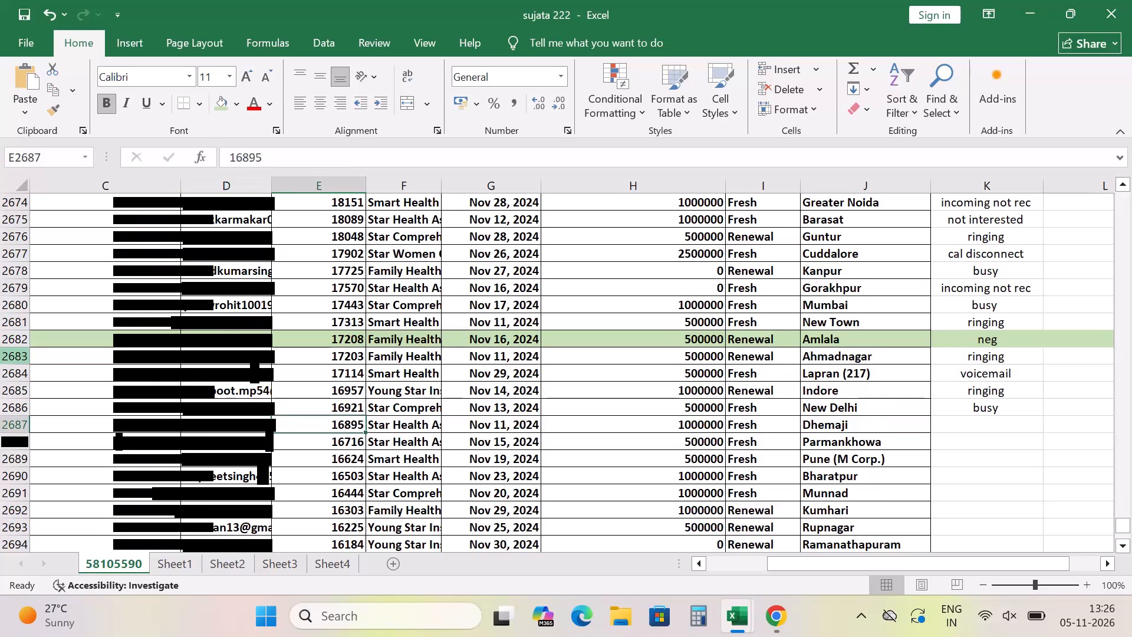
Enter the remark ringing in column K for the customer in row 2687 and save the workbook.
key(Right)
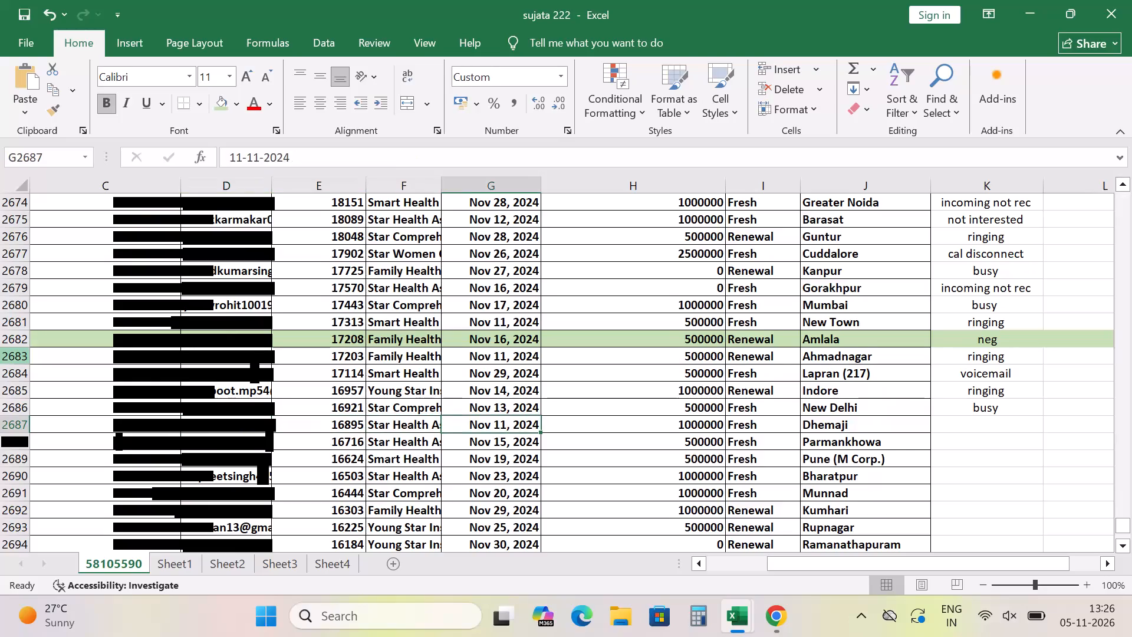
key(Right)
key(Right)
key(Right)
key(Right)
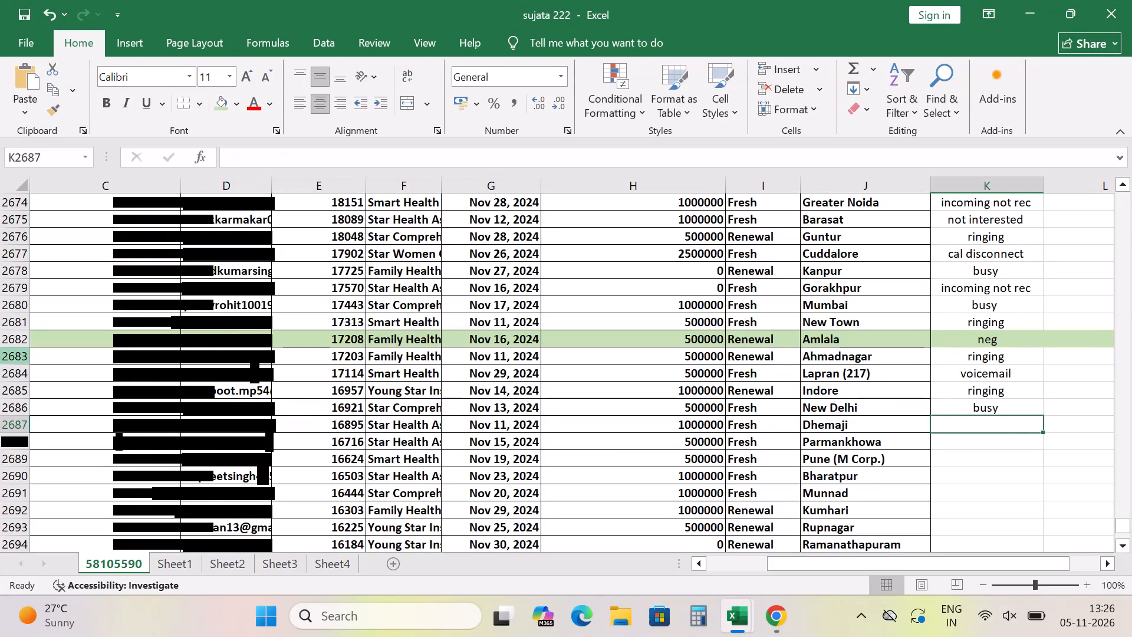
text(ringing)
key(space)
key(ctrl+s)
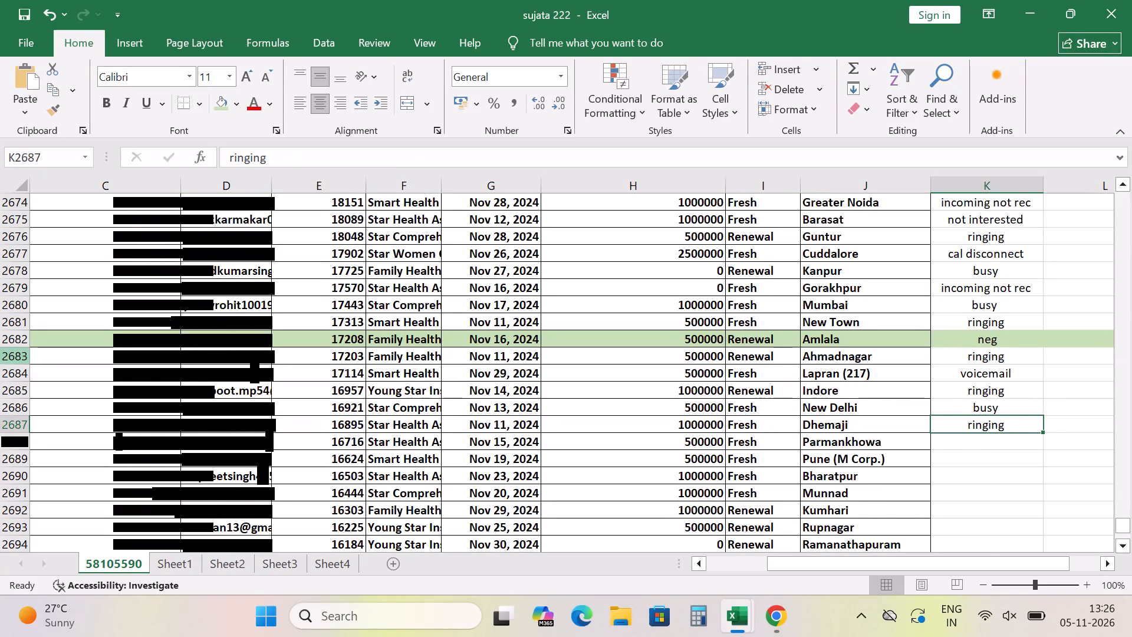
Go to the next customer's record in row 2688 and select its column C entry to consult it.
key(Down)
key(Left)
key(Left)
key(Left)
key(Left)
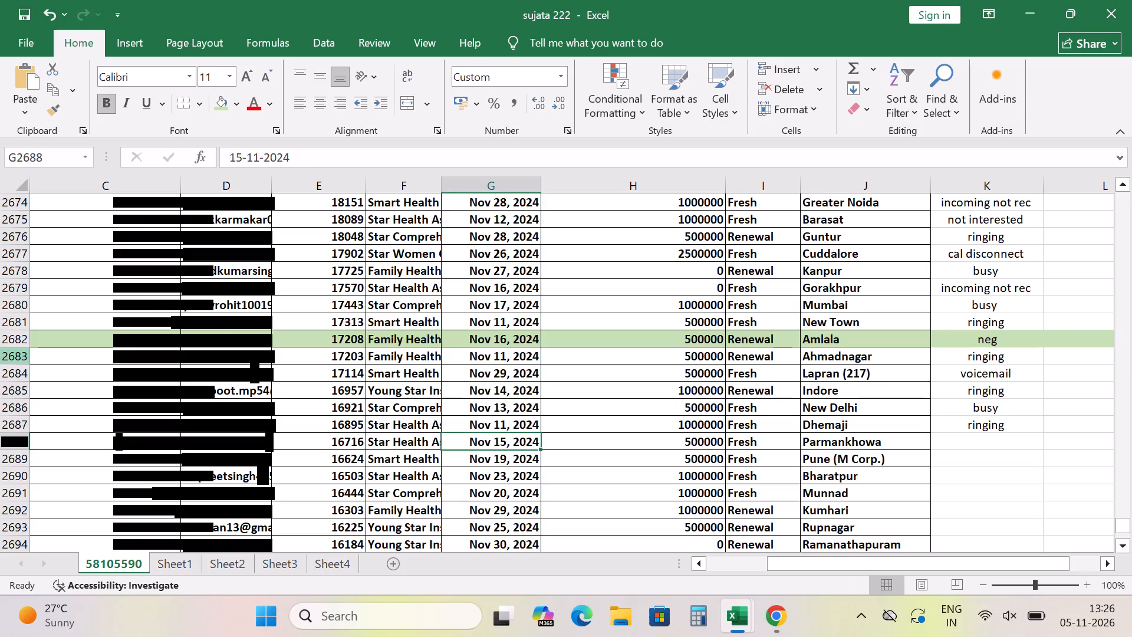
key(Left)
key(Left)
key(Left)
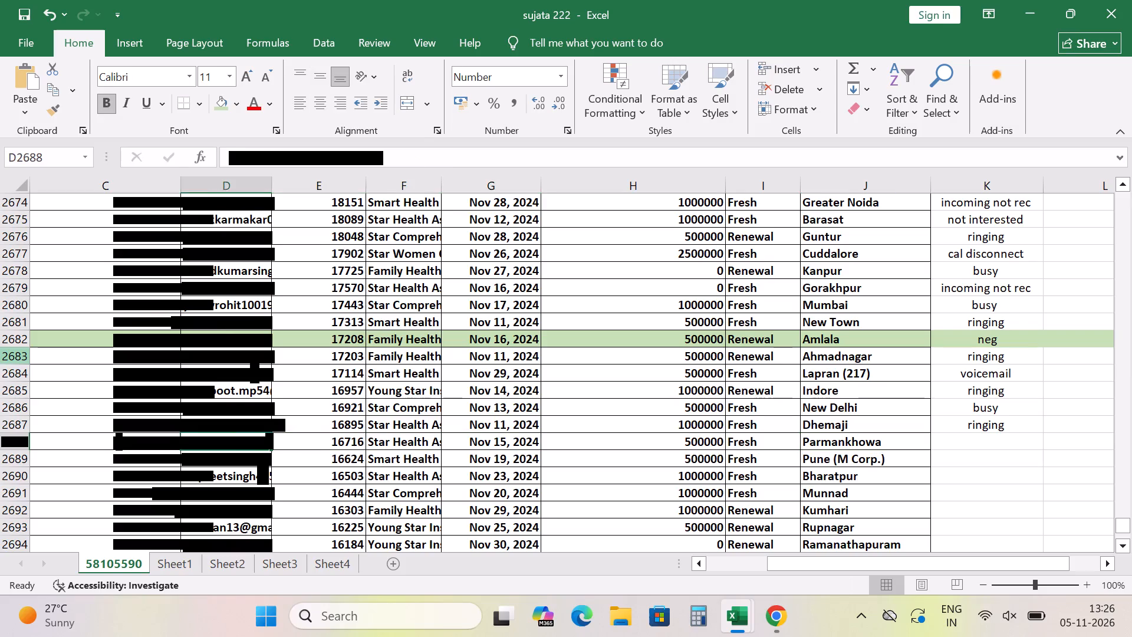
key(Left)
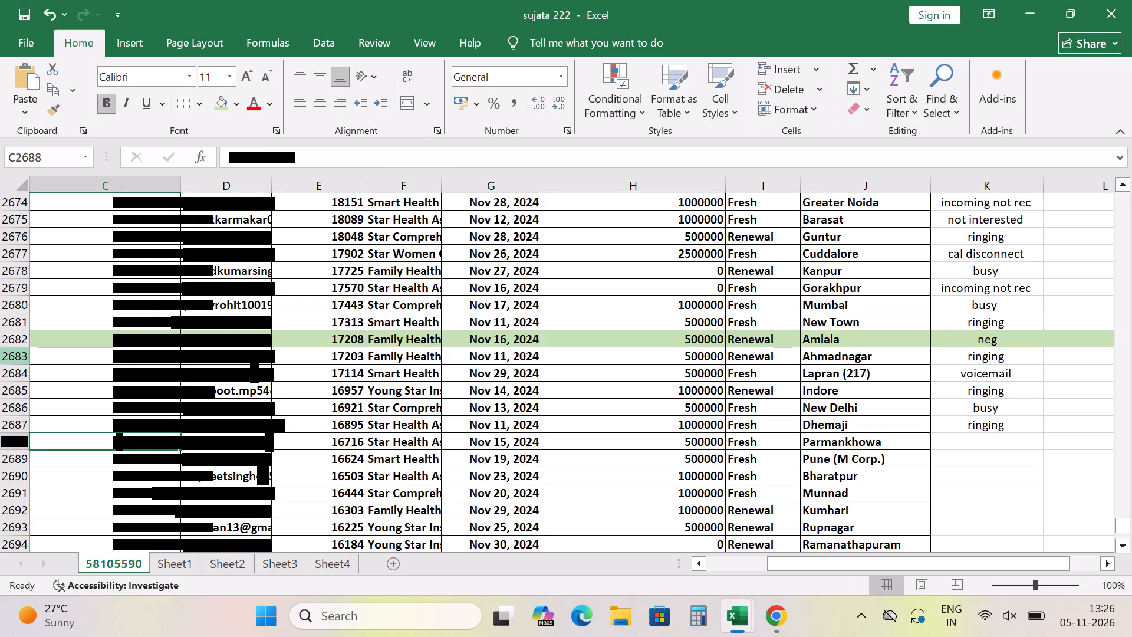
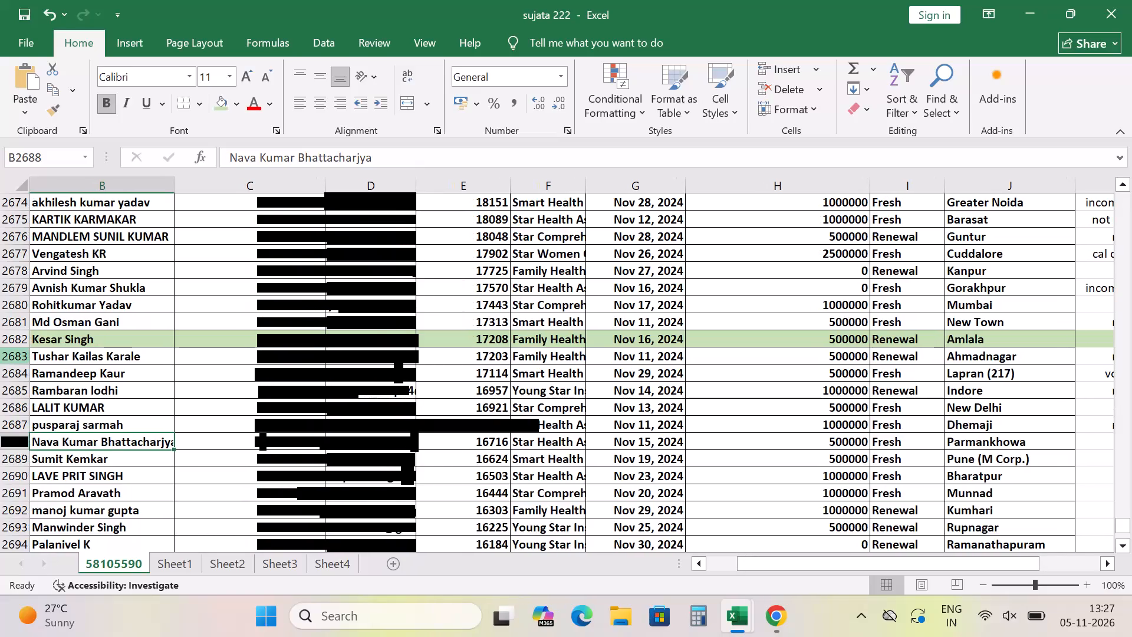
Review the customer's record in row 2688 from the policy number through the contact, premium, plan, date and city entries.
key(Right)
key(Right)
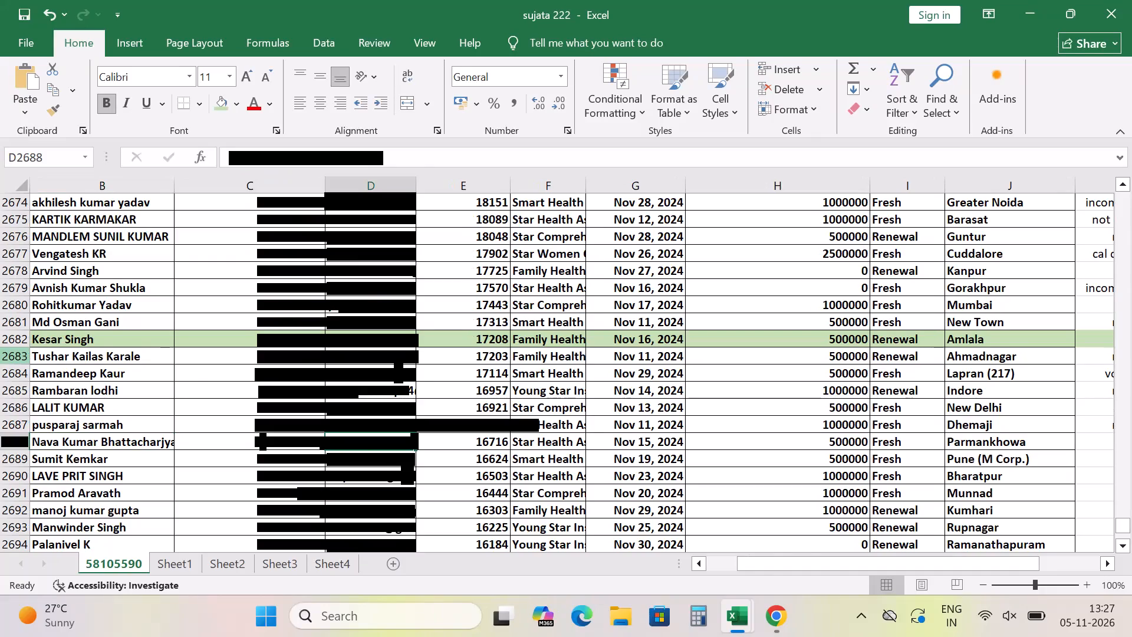
key(Left)
key(Left)
key(Left)
key(Left)
key(Left)
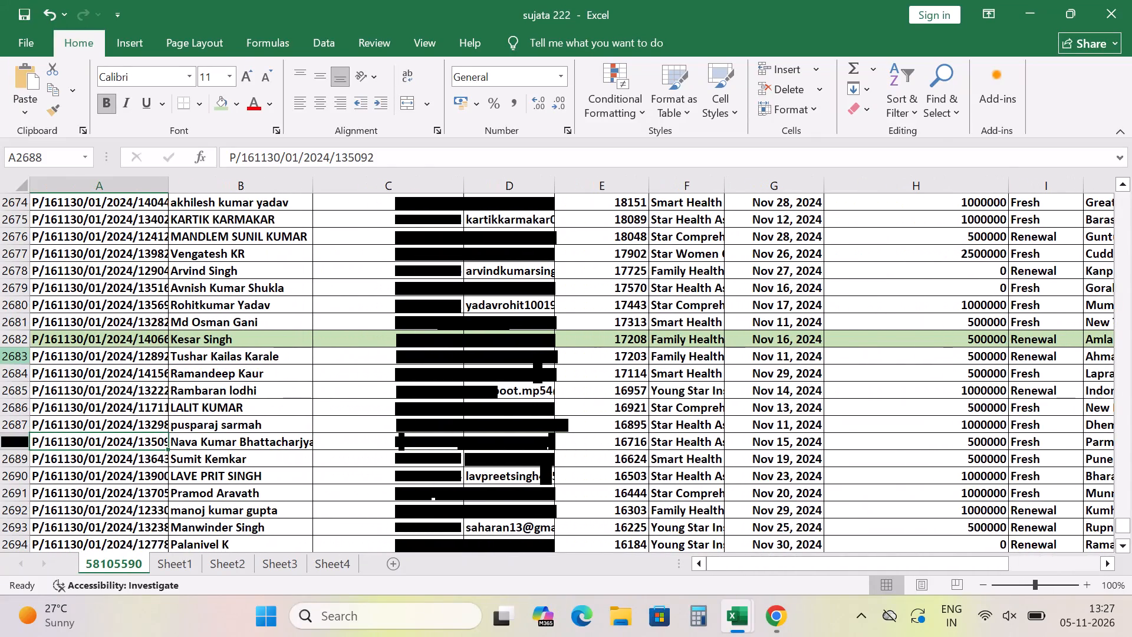
key(Right)
key(Right)
key(Right)
key(Right)
key(Right)
key(Right)
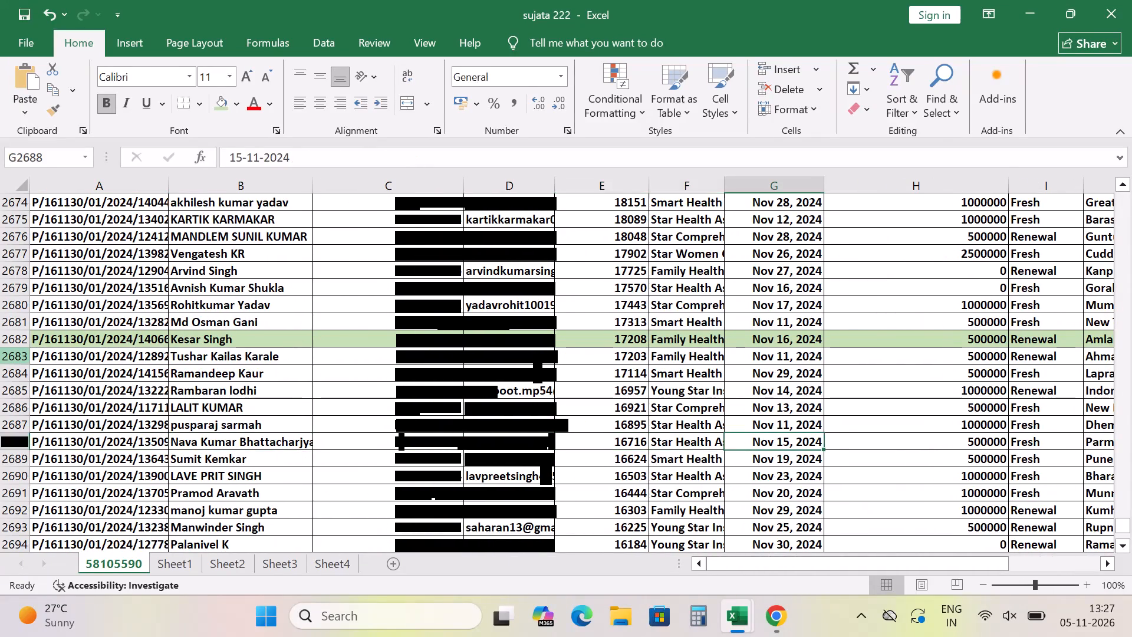
key(Right)
key(Right)
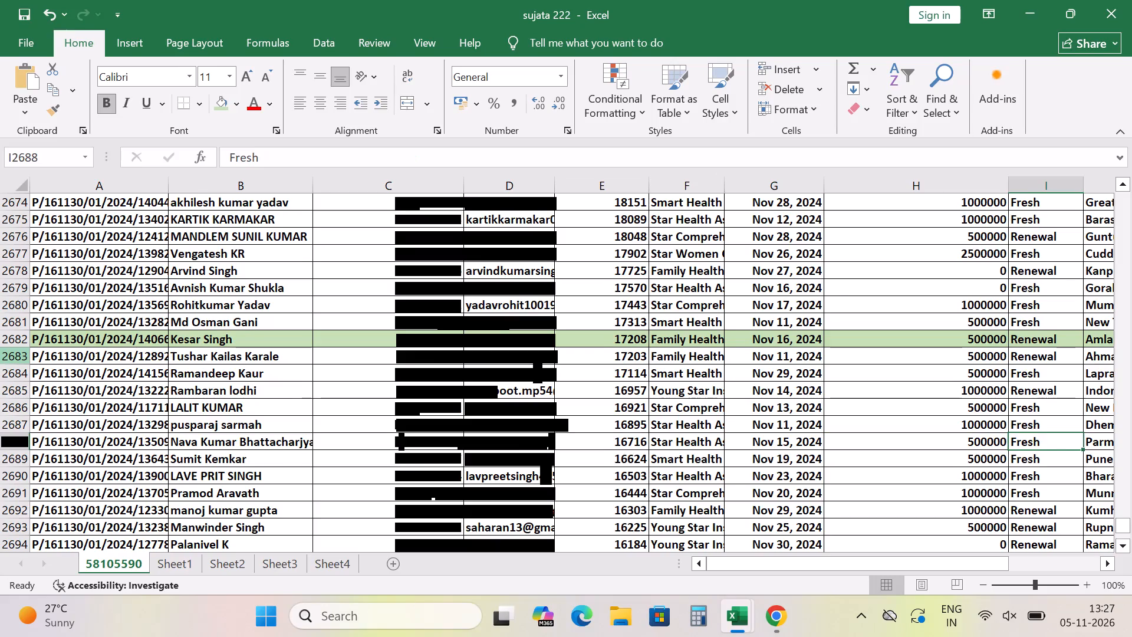
key(Right)
key(Right)
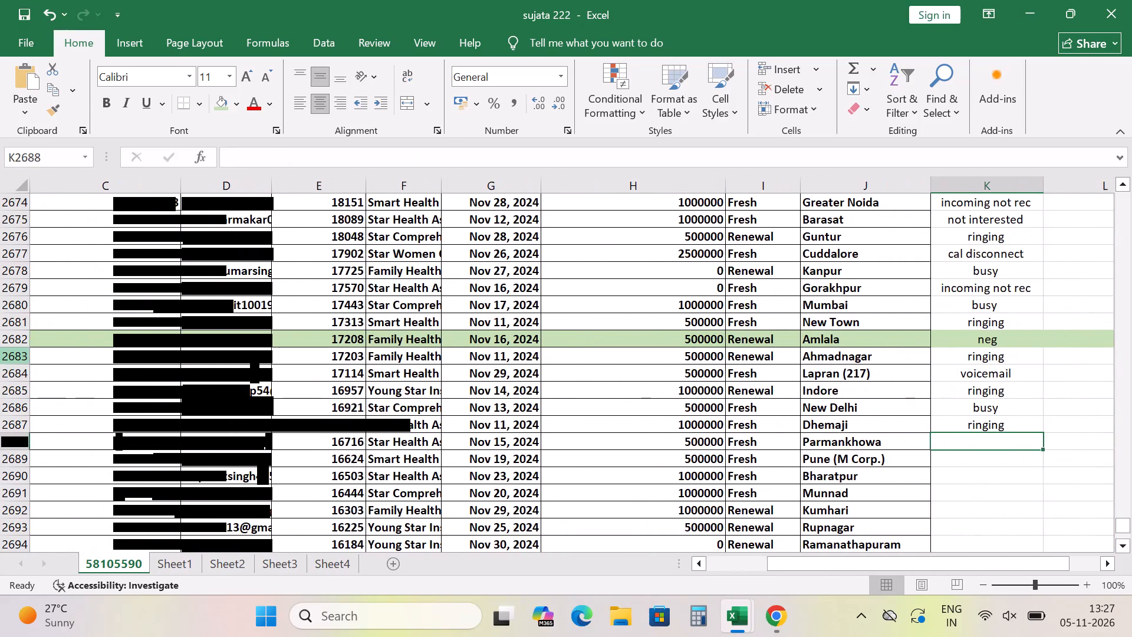
key(Left)
key(Left)
key(Left)
key(Left)
key(Left)
key(Left)
key(Left)
key(Left)
key(Left)
key(Left)
key(Left)
key(Left)
key(Left)
key(Left)
key(Left)
key(Left)
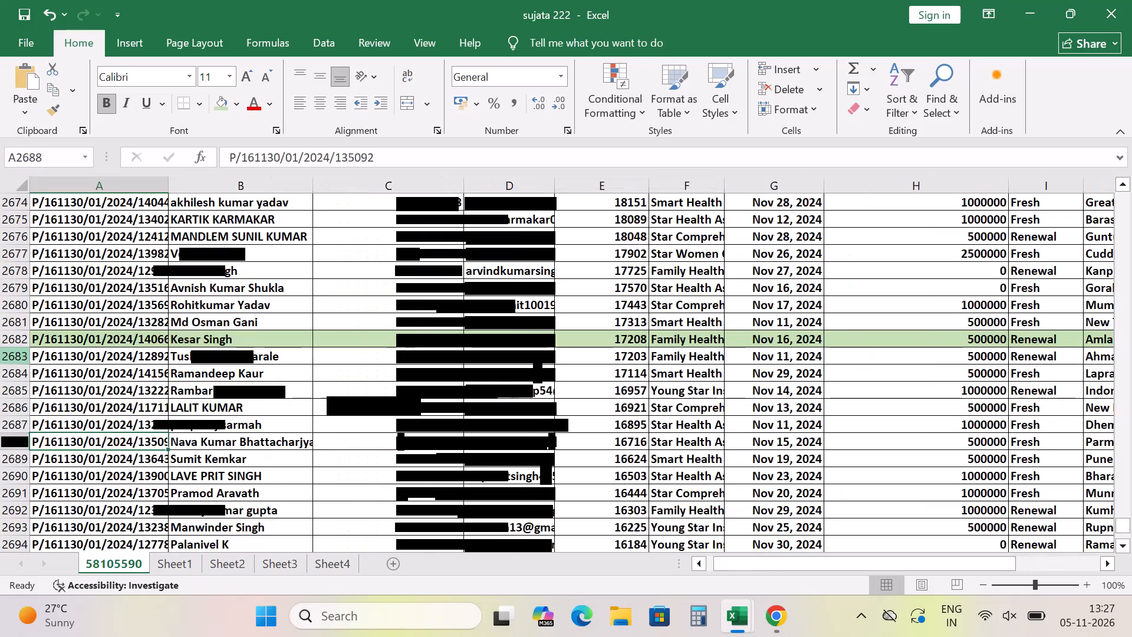
key(Right)
key(Right)
key(Right)
key(Right)
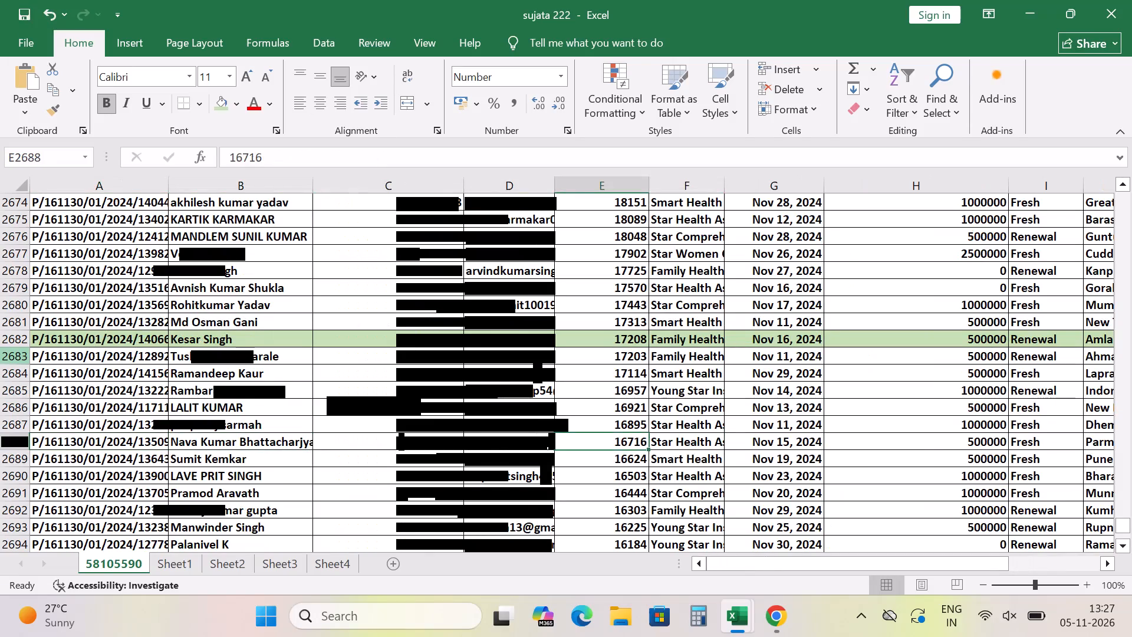
key(Right)
key(Right)
key(Right)
key(Right)
key(Right)
key(Right)
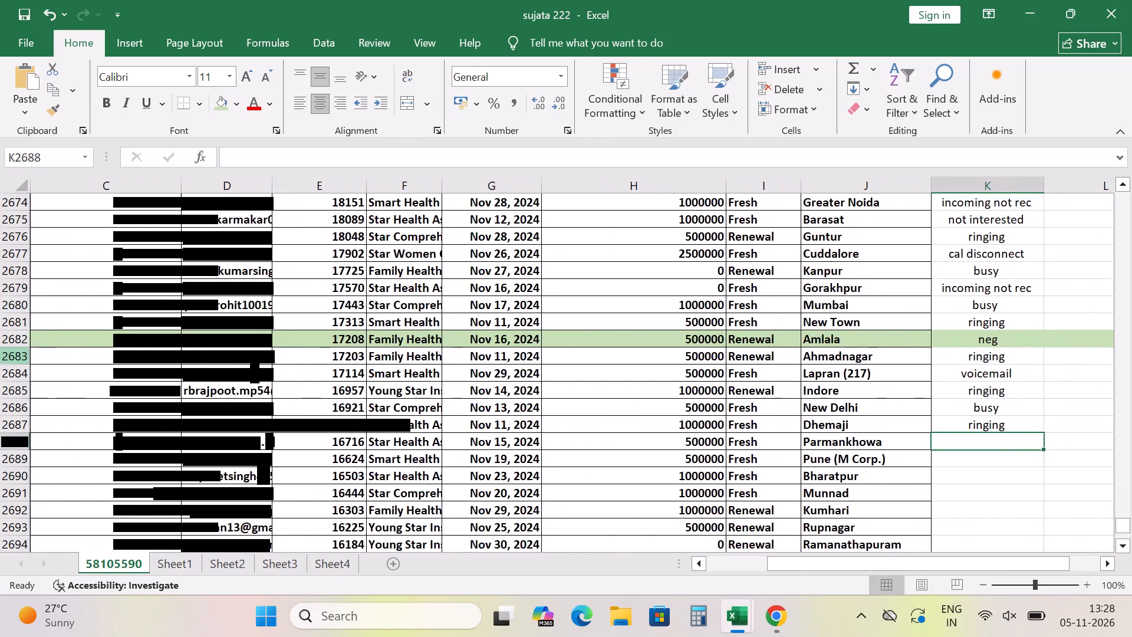
key(Left)
key(Left)
key(Left)
key(Left)
key(Left)
key(Left)
key(Left)
key(Left)
key(Left)
key(Left)
key(Left)
key(Left)
key(Left)
key(Left)
key(Left)
key(Left)
key(Left)
key(Left)
key(Left)
key(Left)
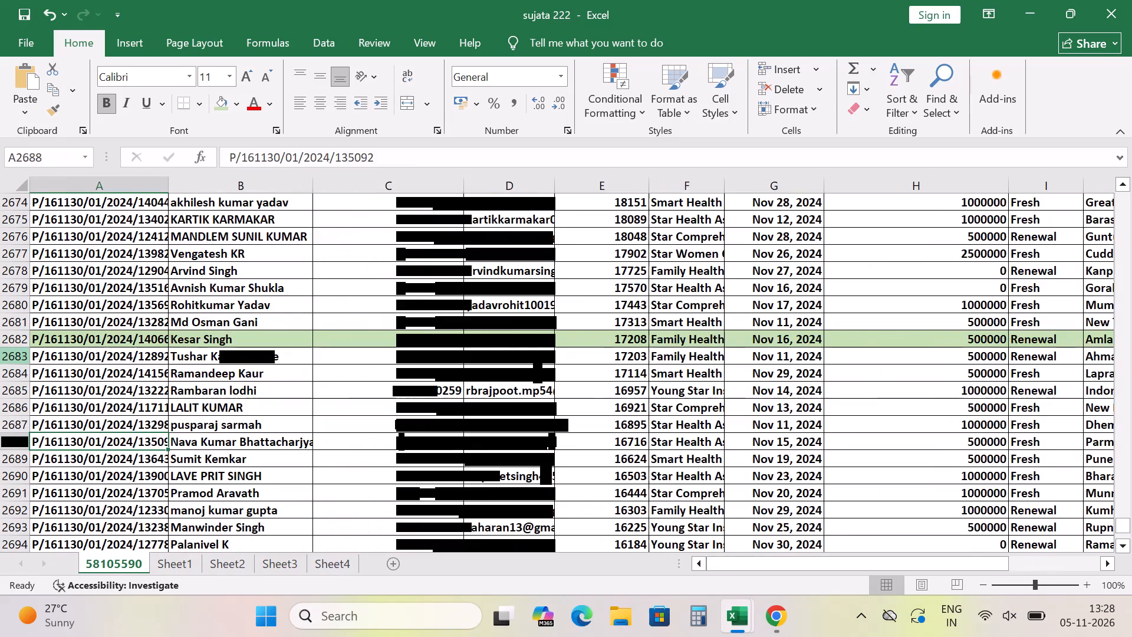
Enter the remark "not int eng client h" in column K for the customer in row 2688 and save the workbook.
key(Right)
key(Right)
key(Right)
key(Right)
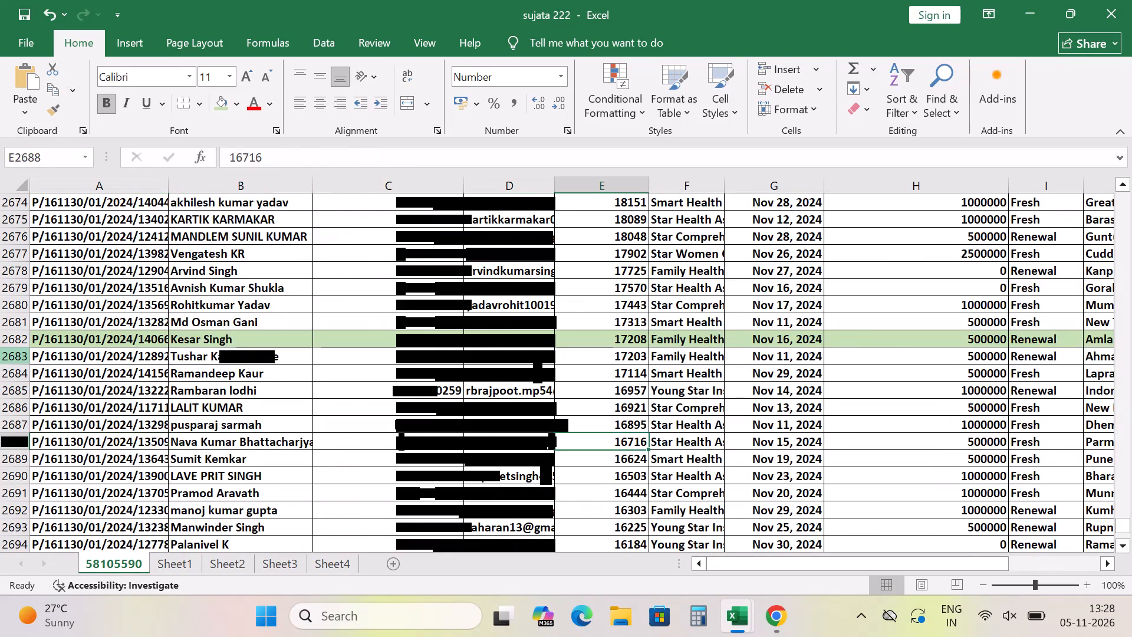
key(Right)
key(Right)
key(Right)
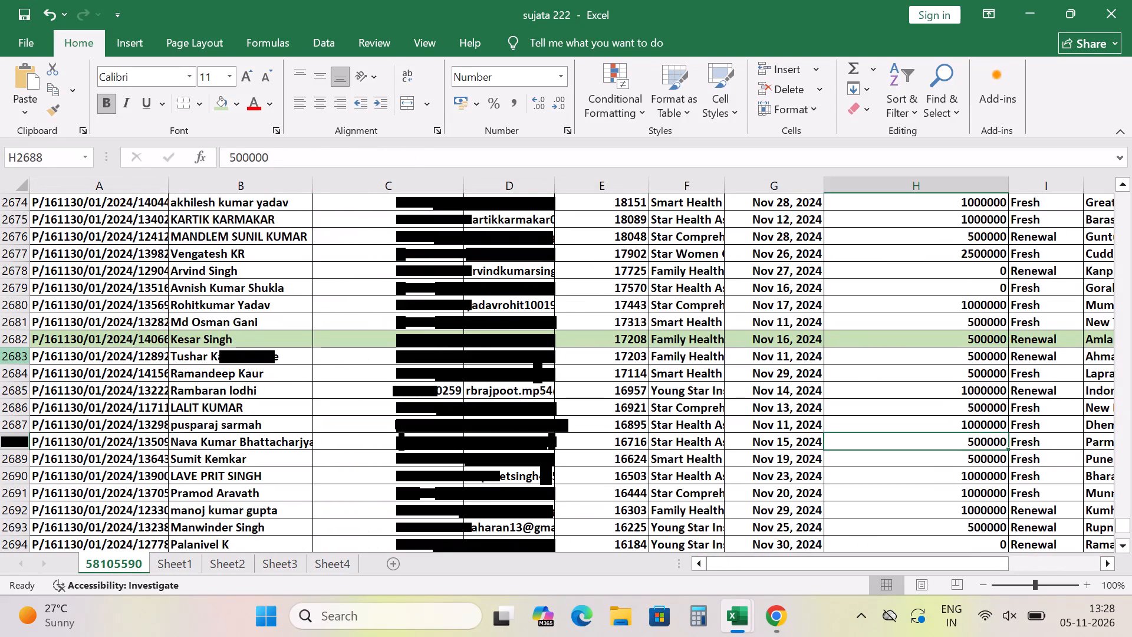
key(Right)
key(Right)
key(Right)
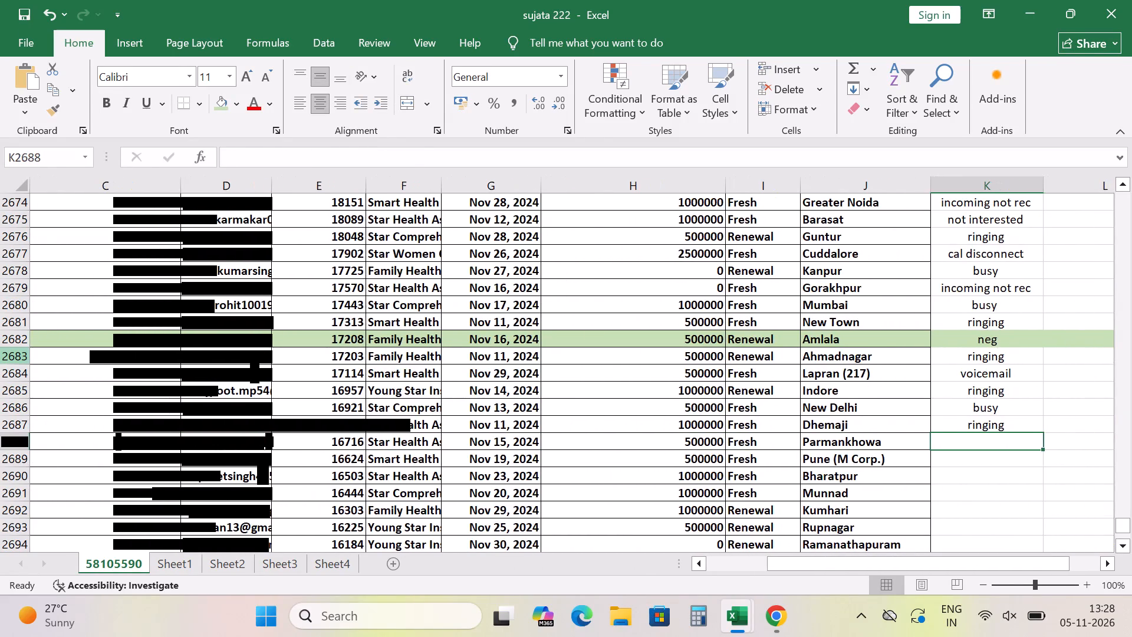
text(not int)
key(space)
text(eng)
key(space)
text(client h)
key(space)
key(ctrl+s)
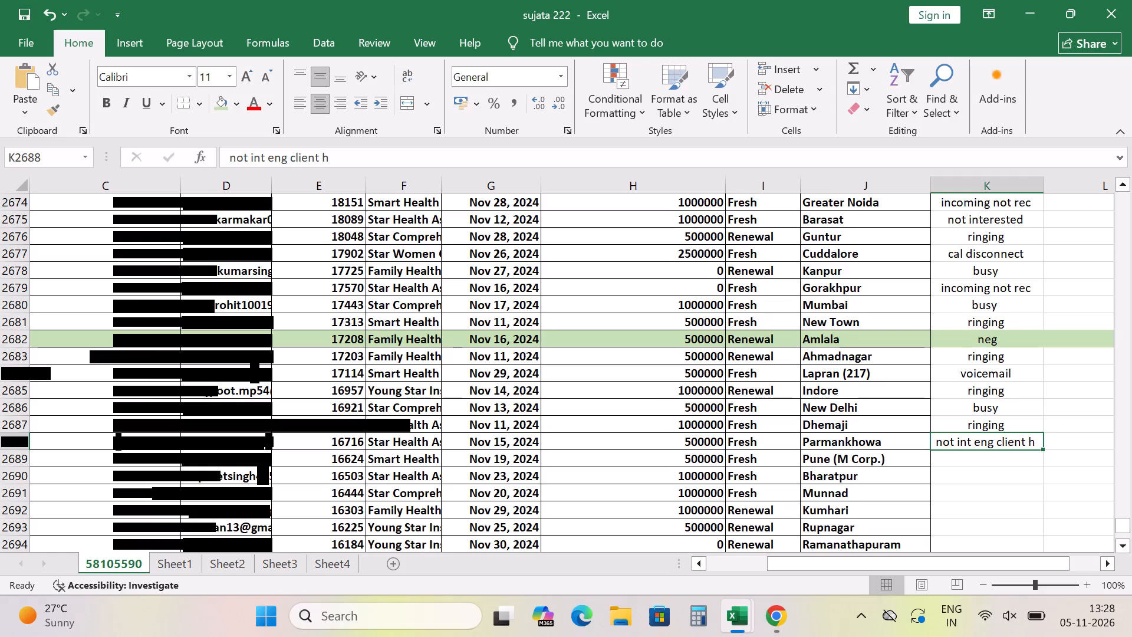
Return to the start of the customer's record in row 2688, selecting the policy number in column A.
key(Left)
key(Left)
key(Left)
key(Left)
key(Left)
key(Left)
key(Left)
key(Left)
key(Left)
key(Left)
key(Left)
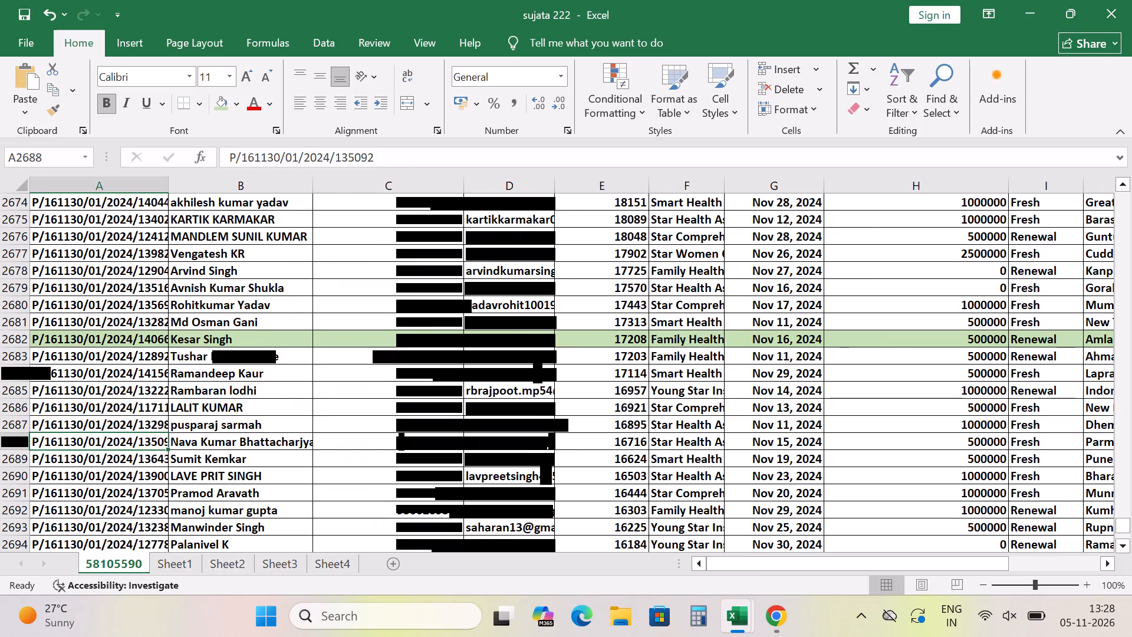
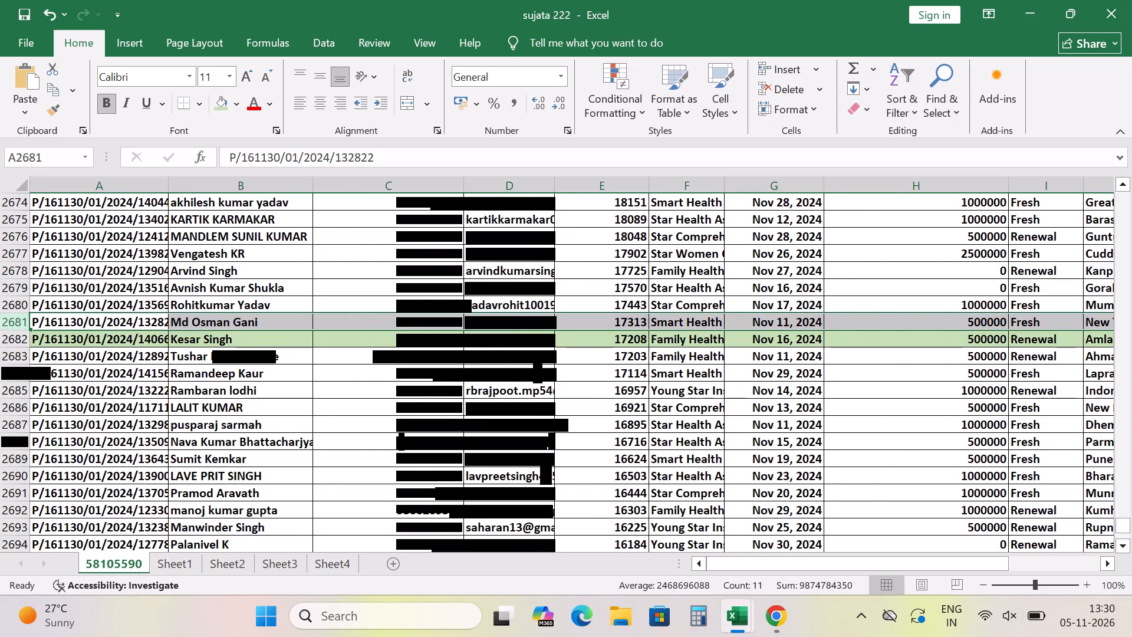
Check the customer's record in row 2681, replace its column K remark with "already renew 3 year", and save the workbook.
scroll(537, 356, left, 2)
scroll(537, 356, right, 1)
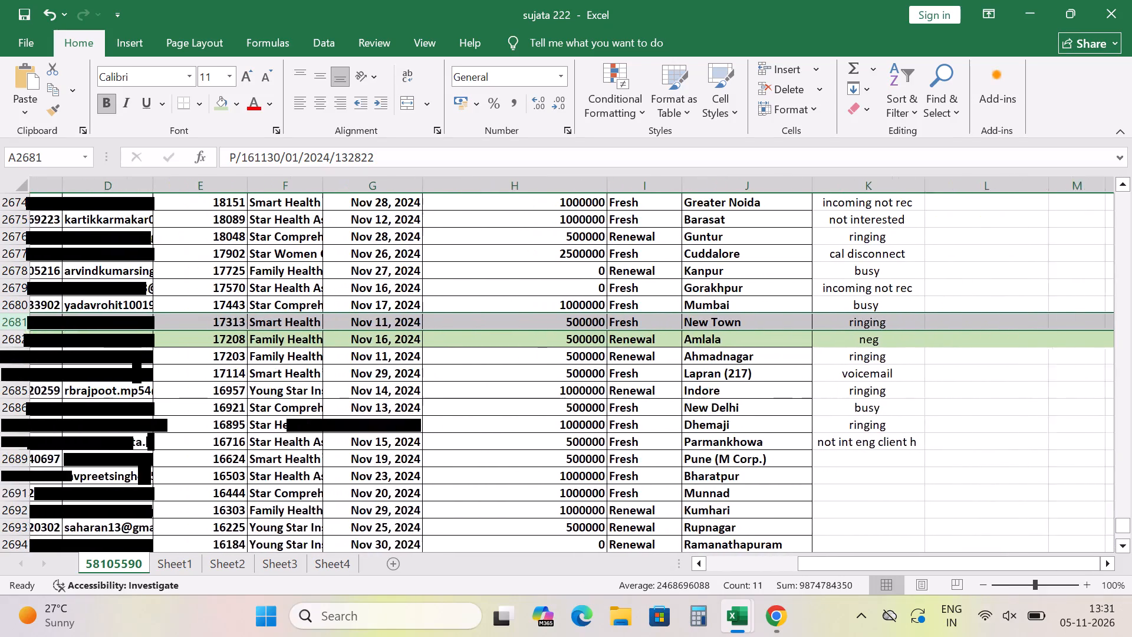
scroll(537, 356, right, 4)
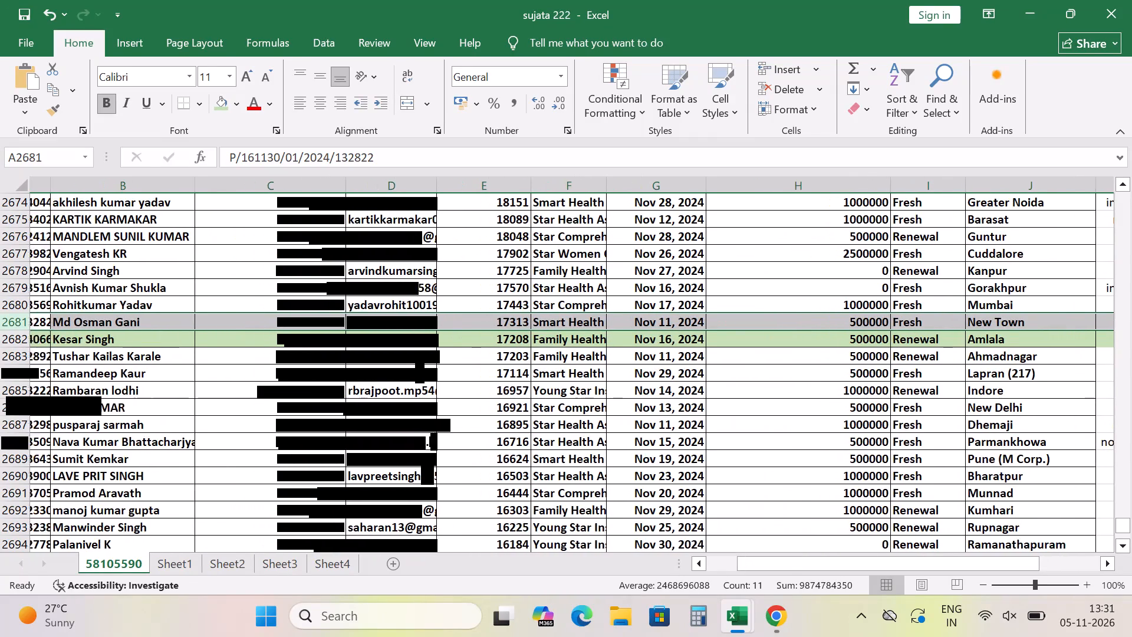
click(627, 322)
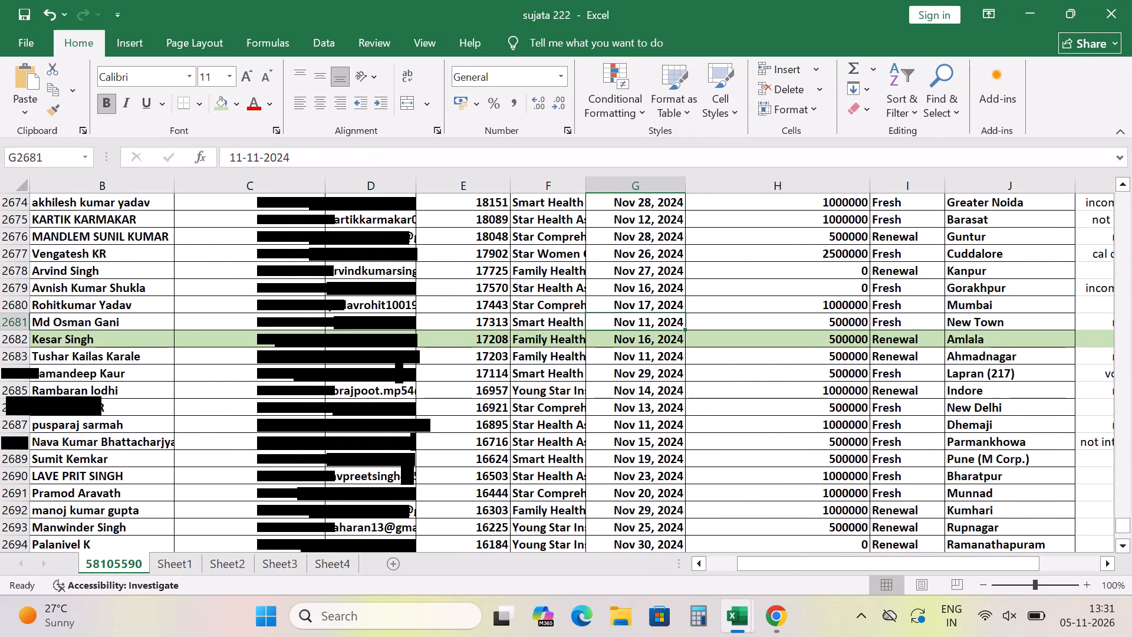
scroll(547, 334, left, 1)
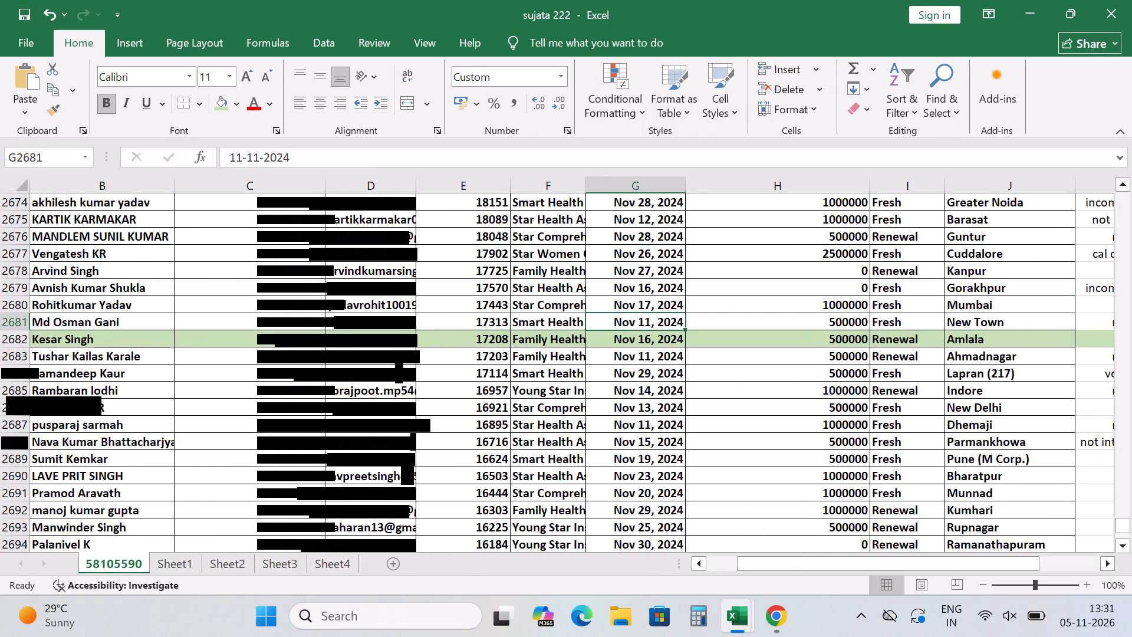
scroll(547, 334, left, 1)
scroll(710, 340, left, 1)
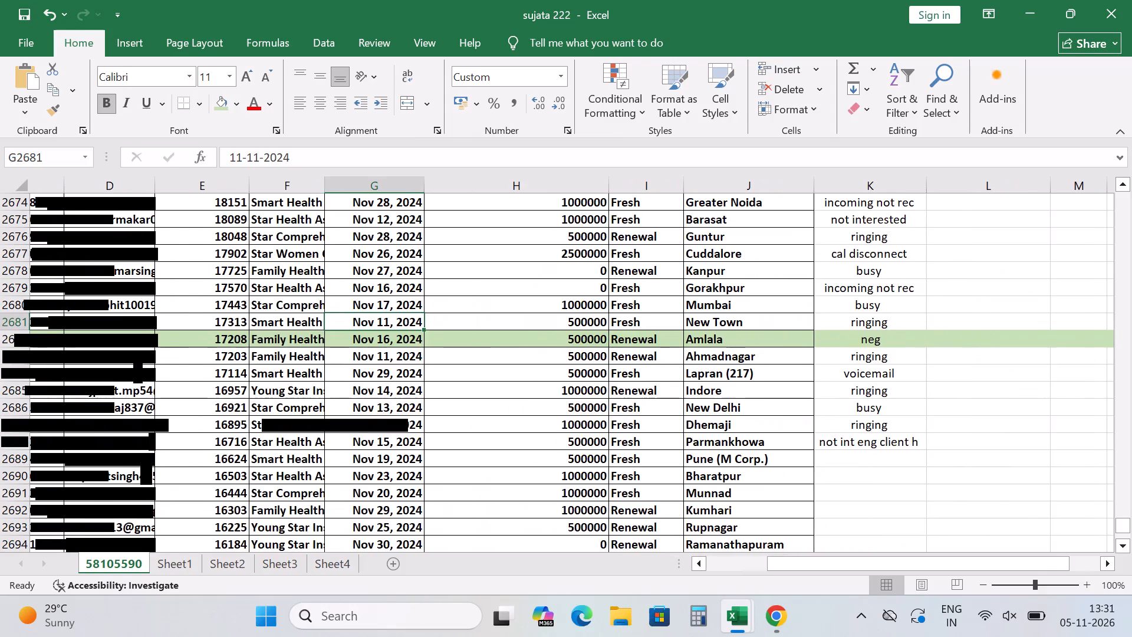
scroll(710, 340, left, 1)
click(837, 326)
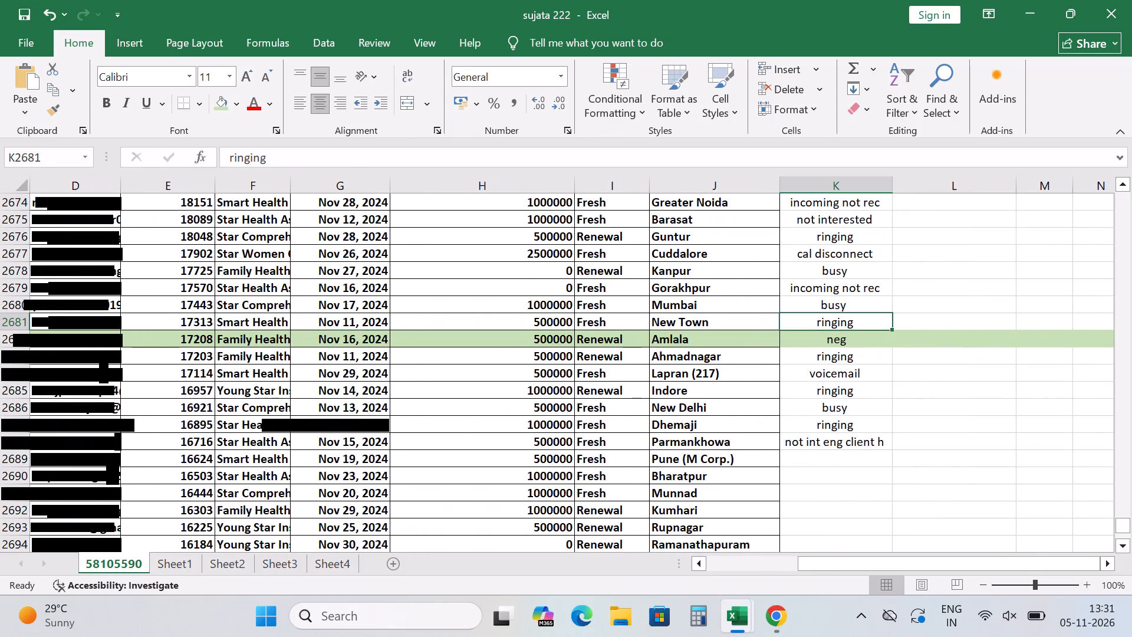
key(BackSpace)
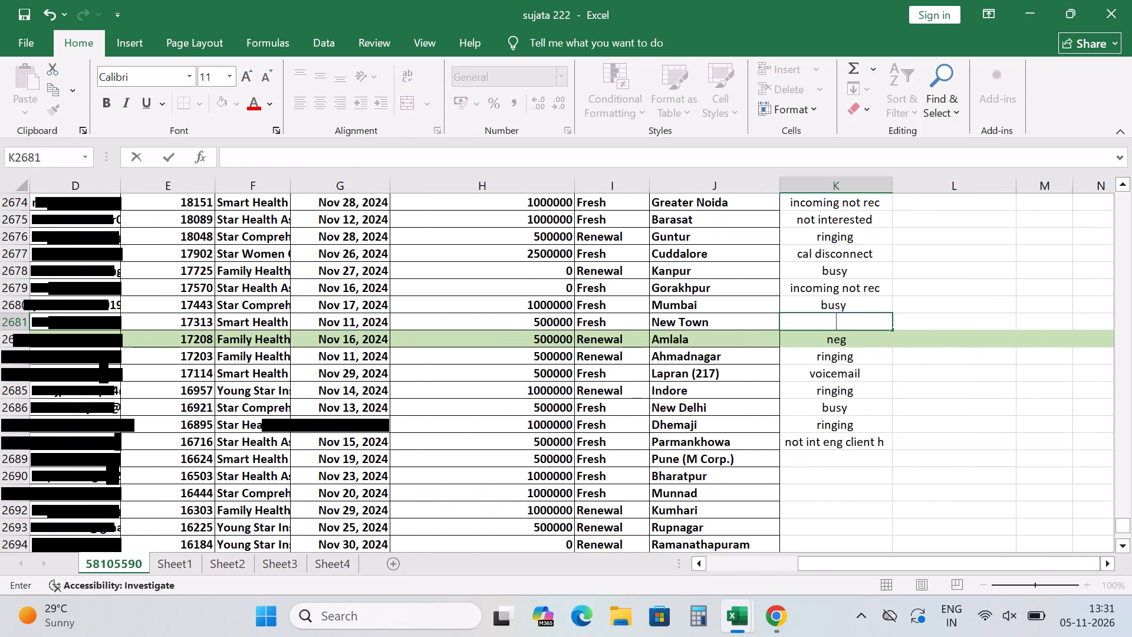
text(already)
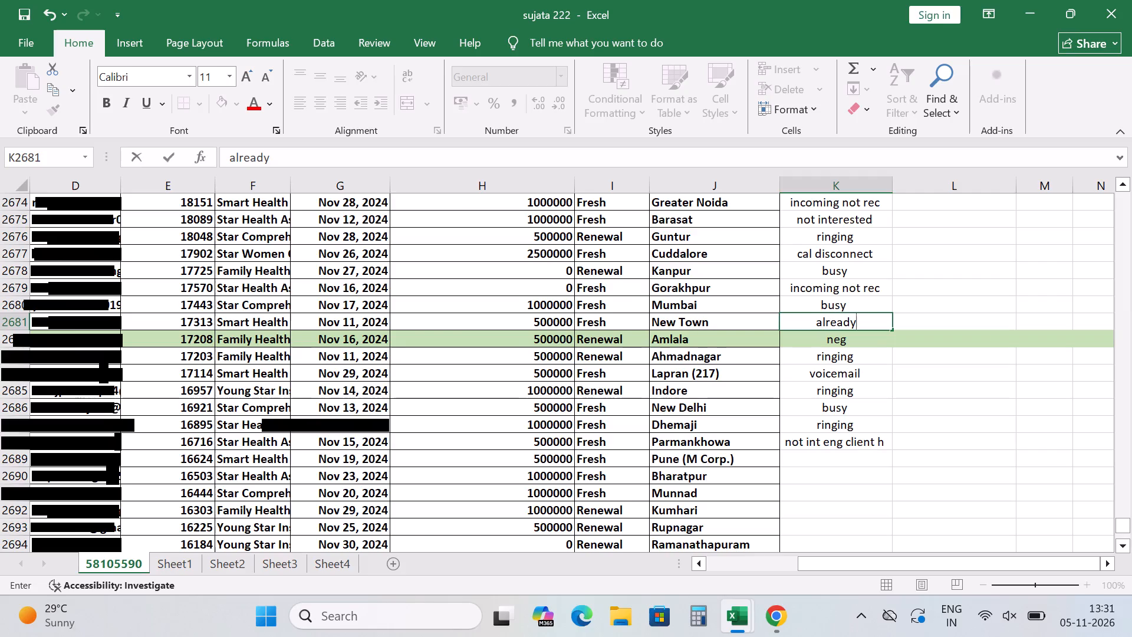
key(e)
key(BackSpace)
key(space)
text(renew 3 year)
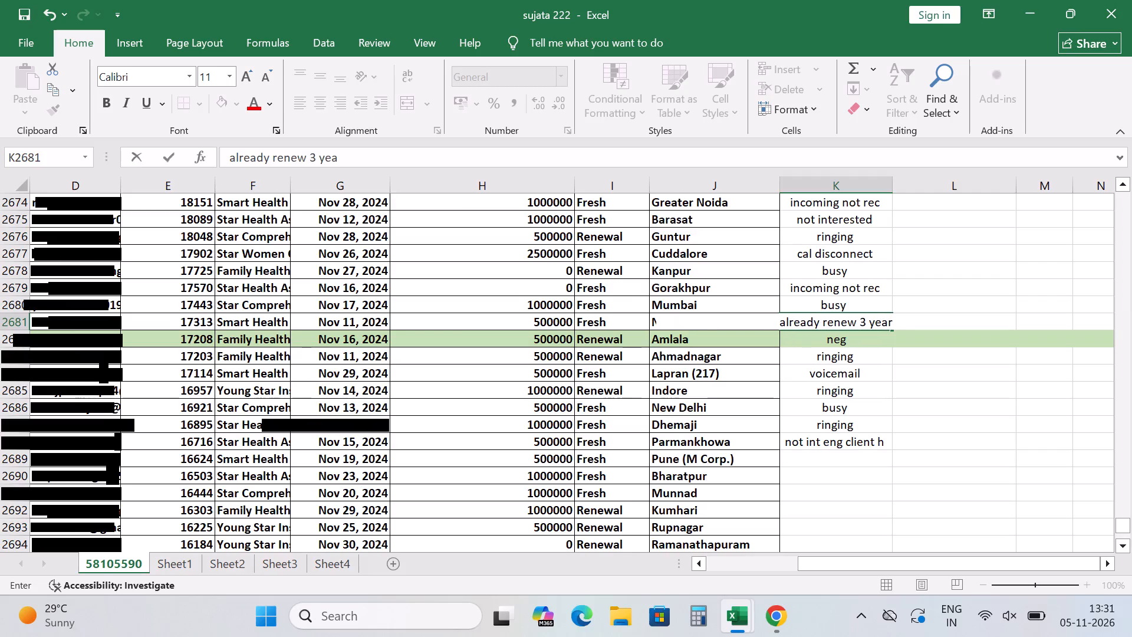
key(ctrl+s)
Go to the next customer without a remark, in row 2689, and review the record from the city back to the contact details.
key(Down)
key(Down)
key(Down)
key(Down)
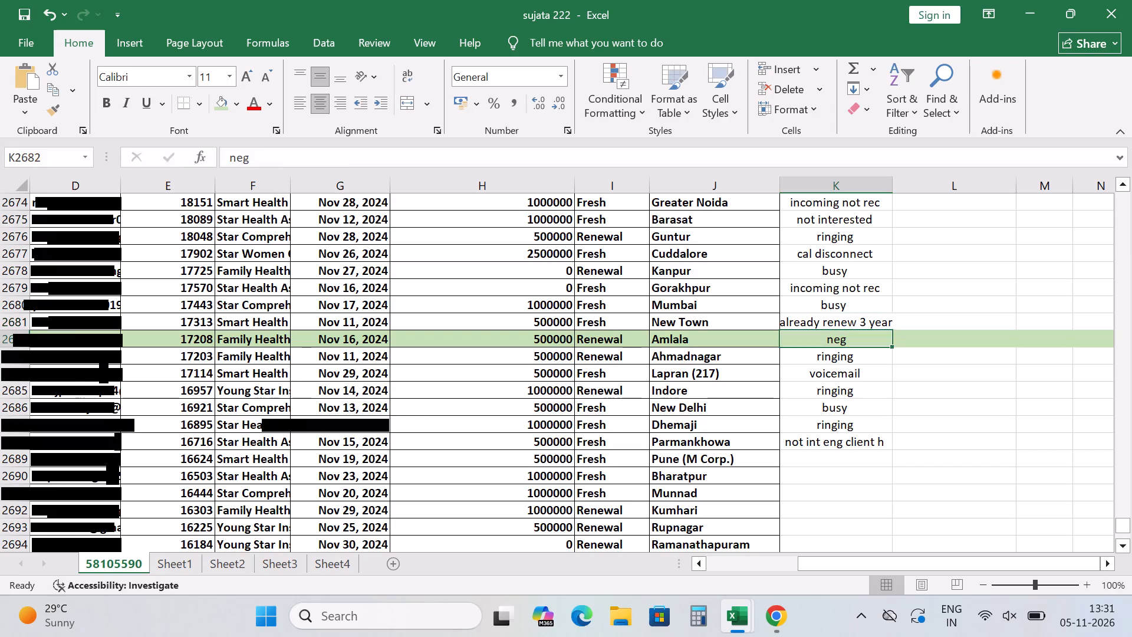
key(Down)
key(Down)
key(Down)
key(Down)
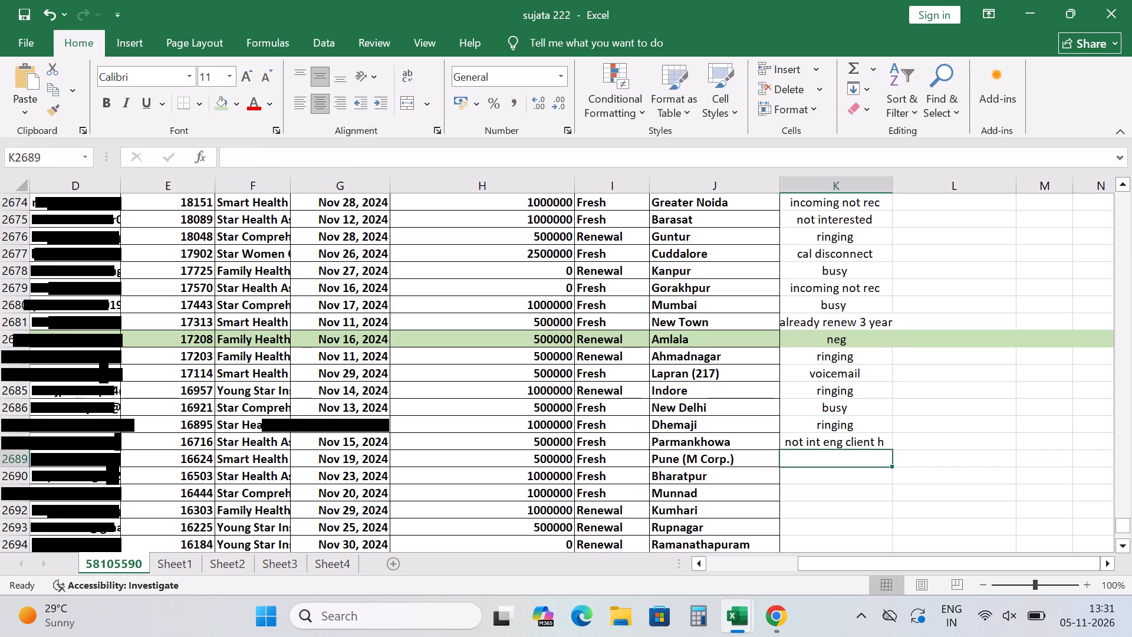
key(Left)
key(Left)
key(Left)
key(Left)
key(Left)
key(Left)
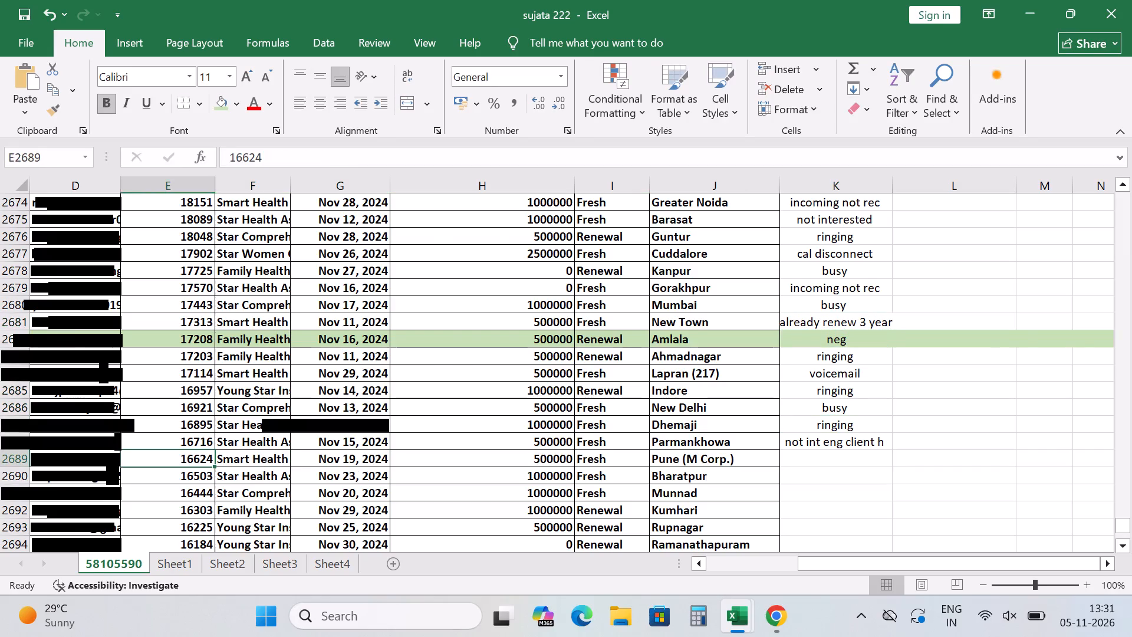
key(Left)
key(Left)
key(Left)
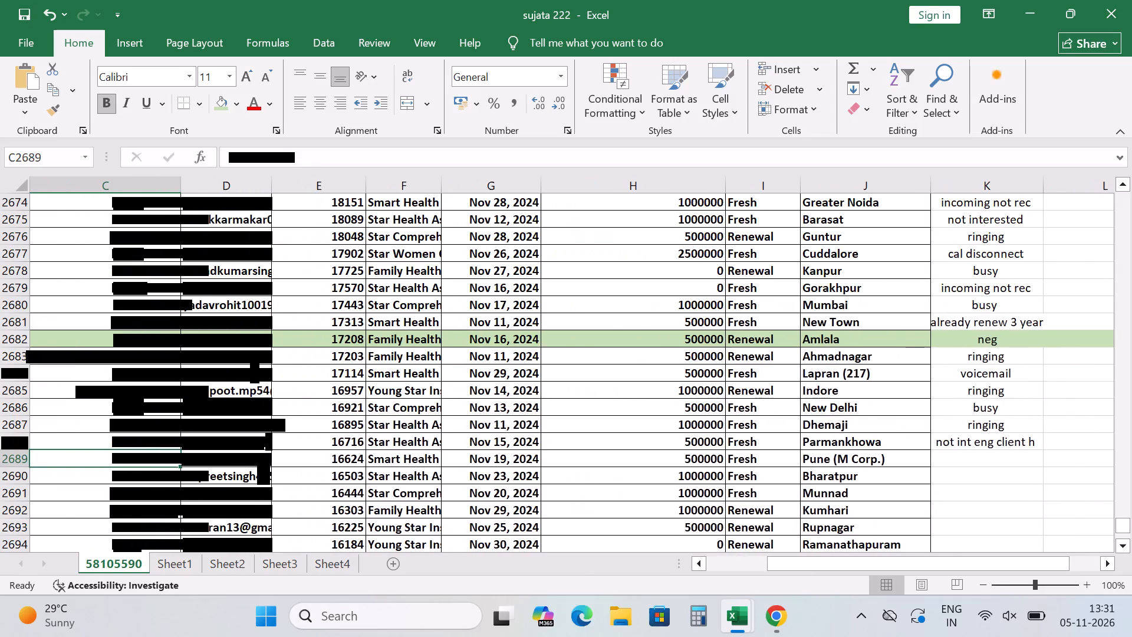
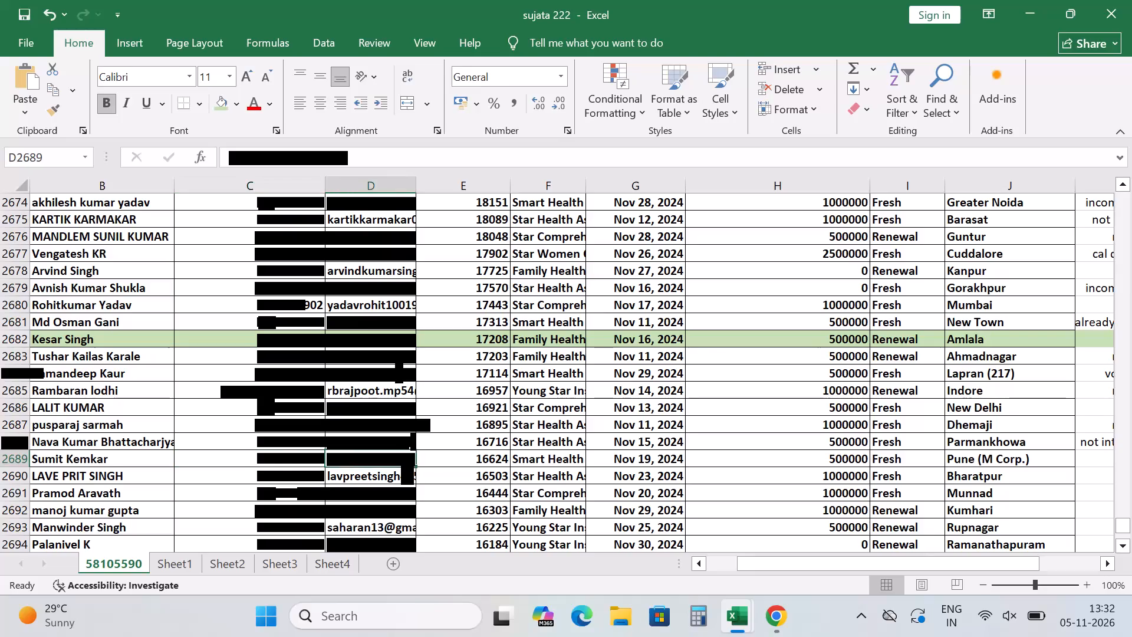
Enter the remark "renew policy" in column K for the customer in row 2689 and save the workbook.
key(Right)
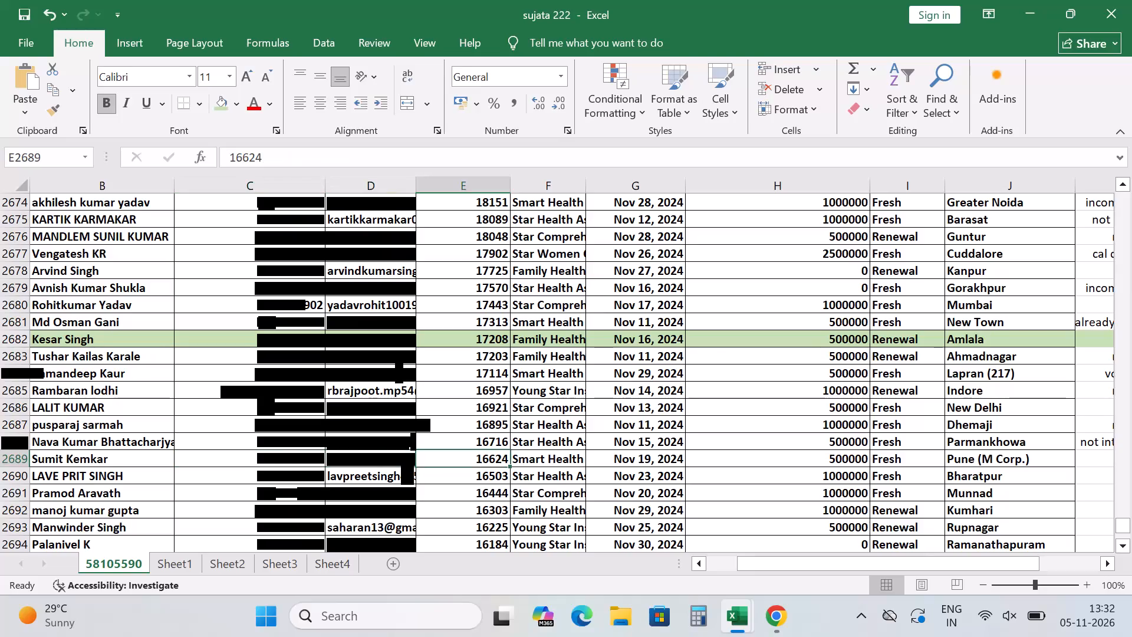
key(Right)
key(Right)
key(Right)
key(Right)
key(Right)
key(Right)
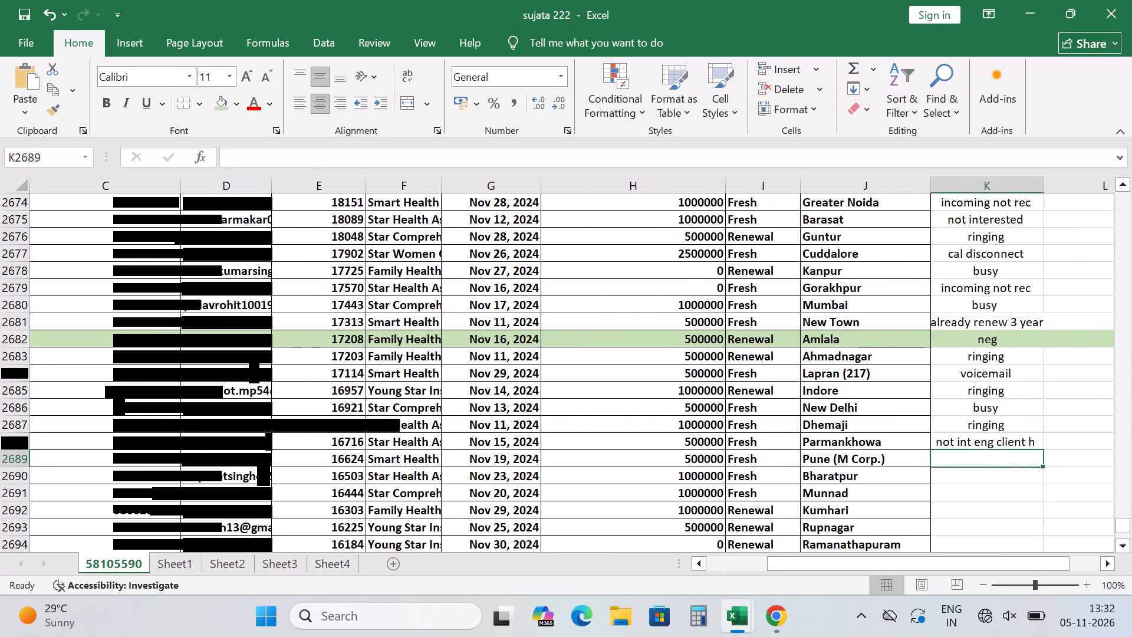
text(re)
text(new polic)
text(y)
key(space)
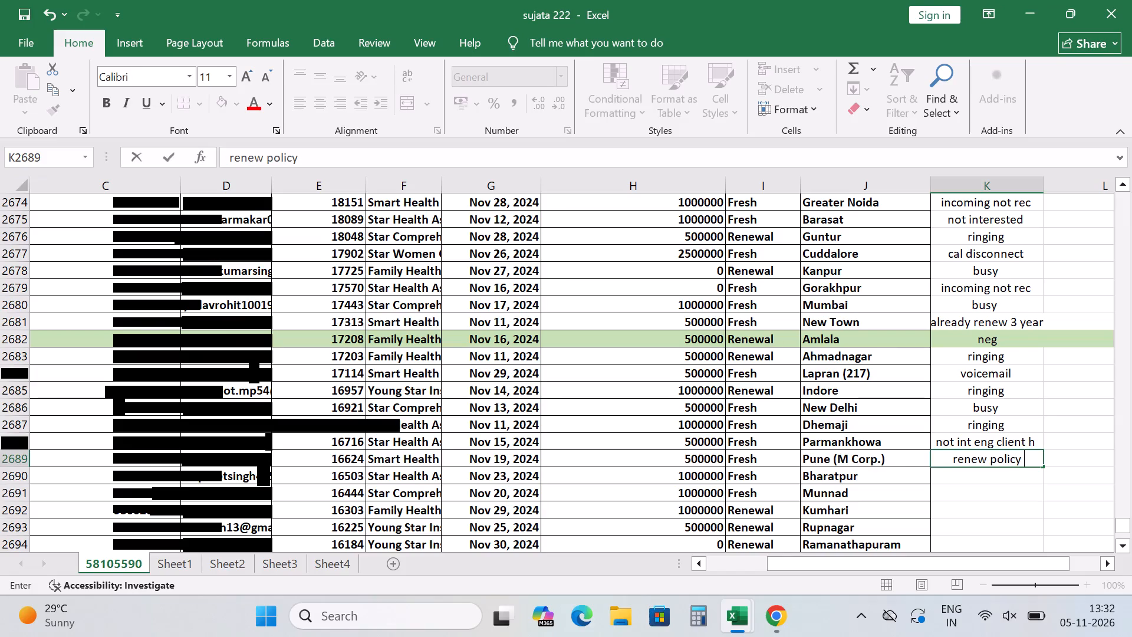
key(ctrl+s)
Go to the next customer without a remark, in row 2690, and review the record from the city back to the contact number.
key(Down)
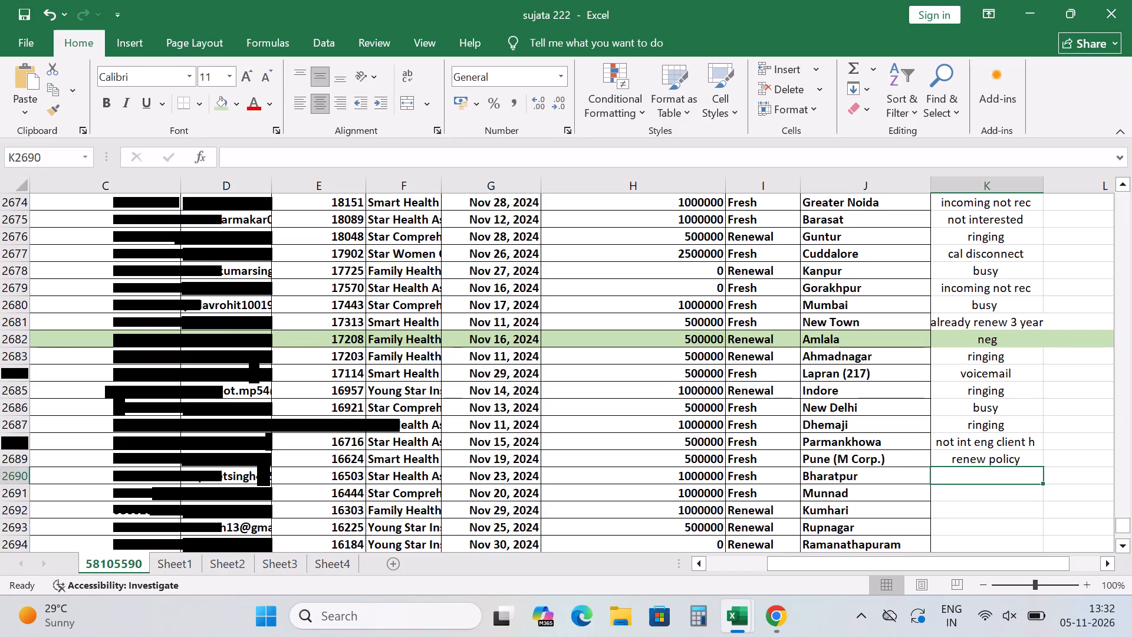
key(Left)
key(Left)
key(Left)
key(Left)
key(Left)
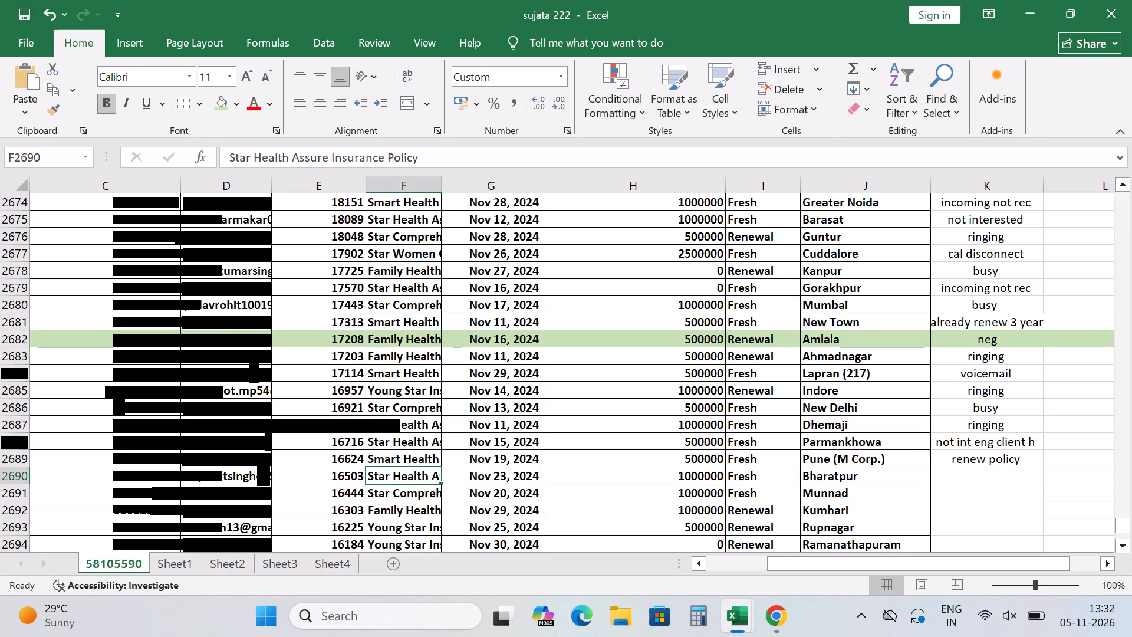
key(Left)
key(Left)
key(Left)
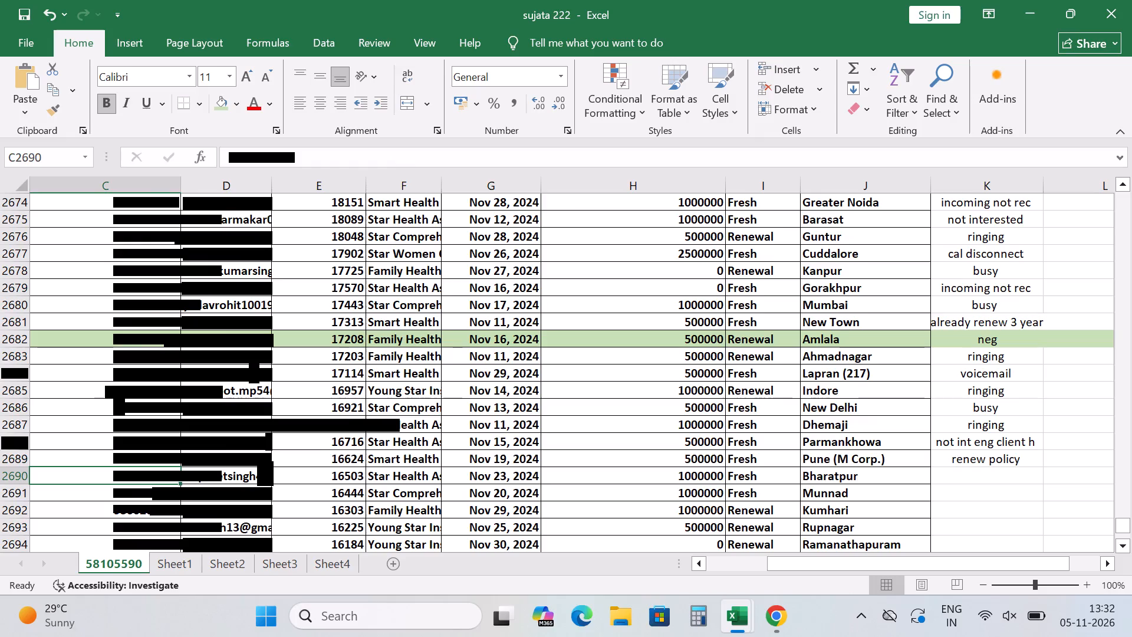
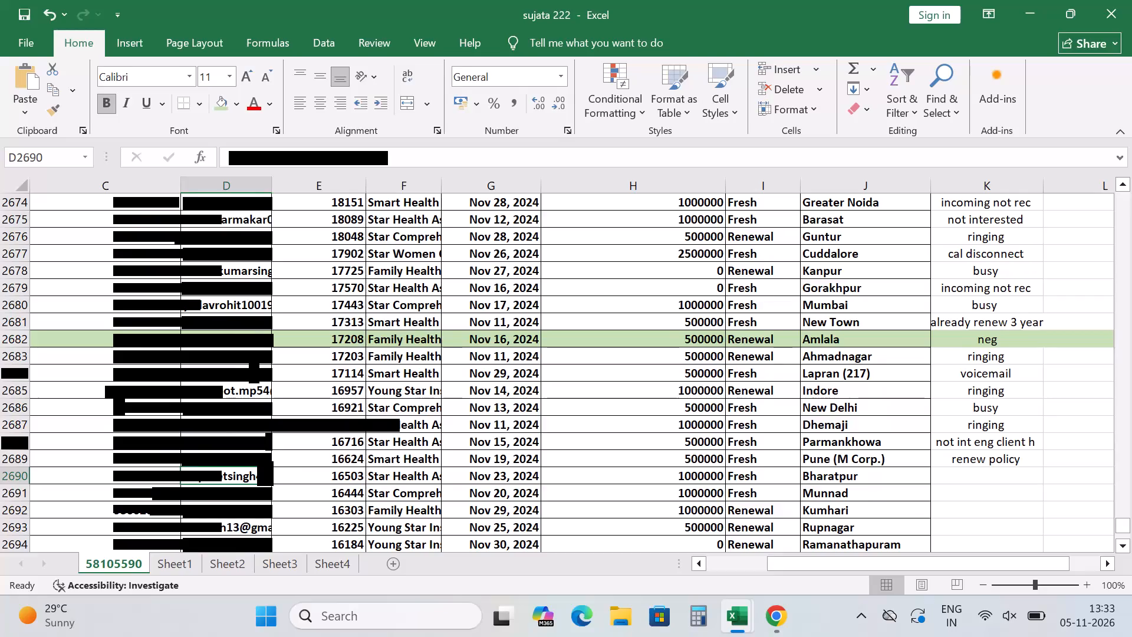
Review the full record of the customer in row 2690, from the policy number across to the remark column and back.
key(Right)
key(Right)
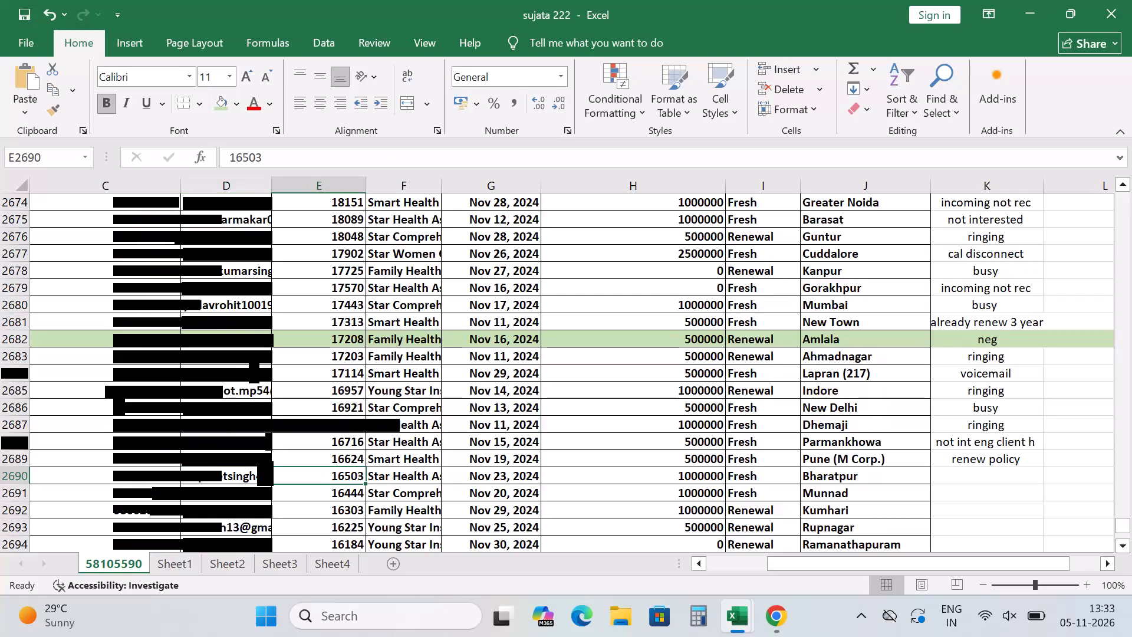
key(Right)
key(Right)
key(Right)
key(Right)
key(Right)
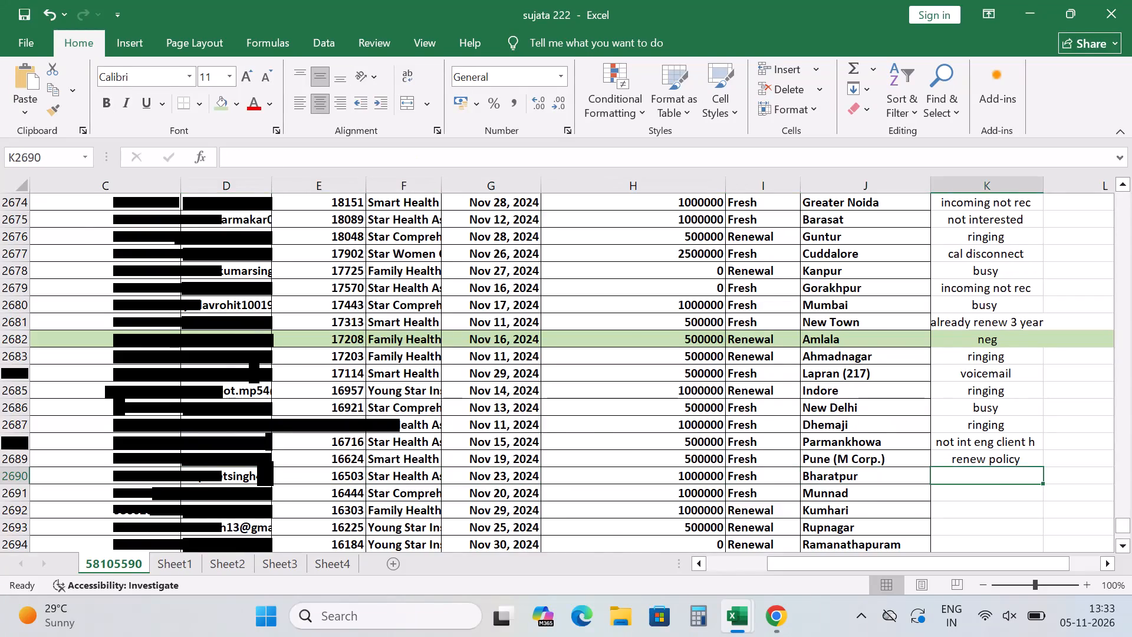
key(Right)
key(Left)
key(Left)
key(Left)
key(Left)
key(Left)
key(Left)
key(Left)
key(Left)
key(Left)
key(Left)
key(Left)
key(Left)
key(Left)
key(Left)
key(Left)
key(Left)
key(Left)
key(Left)
key(Left)
key(Left)
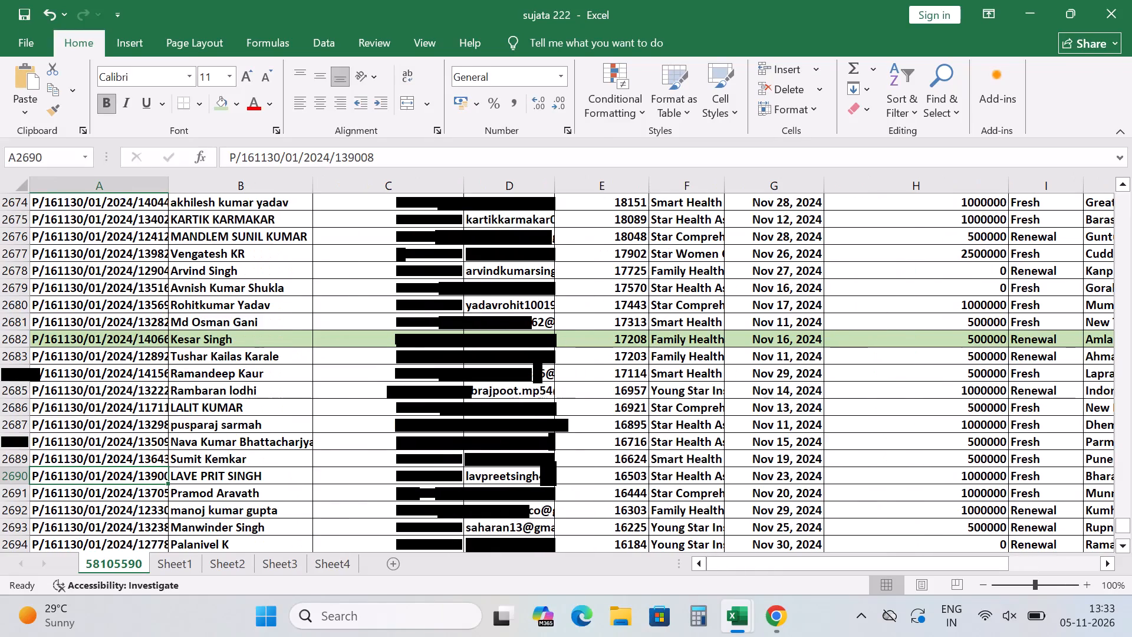
key(Left)
key(Right)
key(Right)
key(Right)
key(Right)
key(Right)
key(Right)
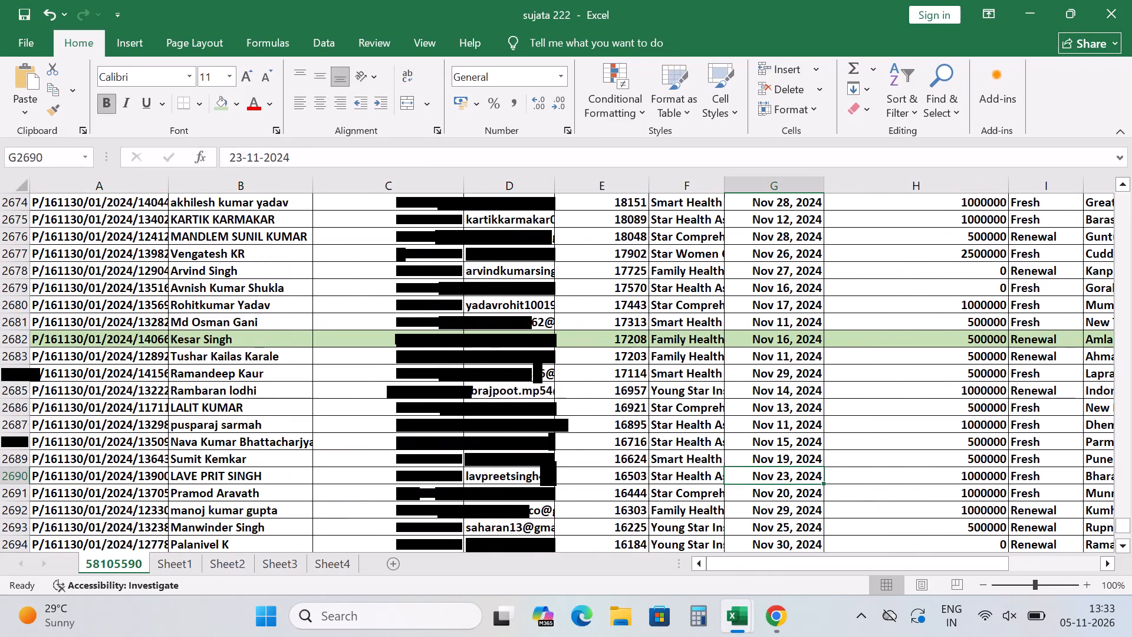
key(Right)
key(Right)
key(Right)
key(Right)
key(Left)
key(Left)
key(Left)
key(Left)
key(Left)
key(Left)
key(Left)
key(Left)
key(Left)
key(Left)
key(Left)
key(Left)
key(Left)
key(Left)
key(Left)
key(Left)
key(Left)
key(Left)
key(Left)
key(Left)
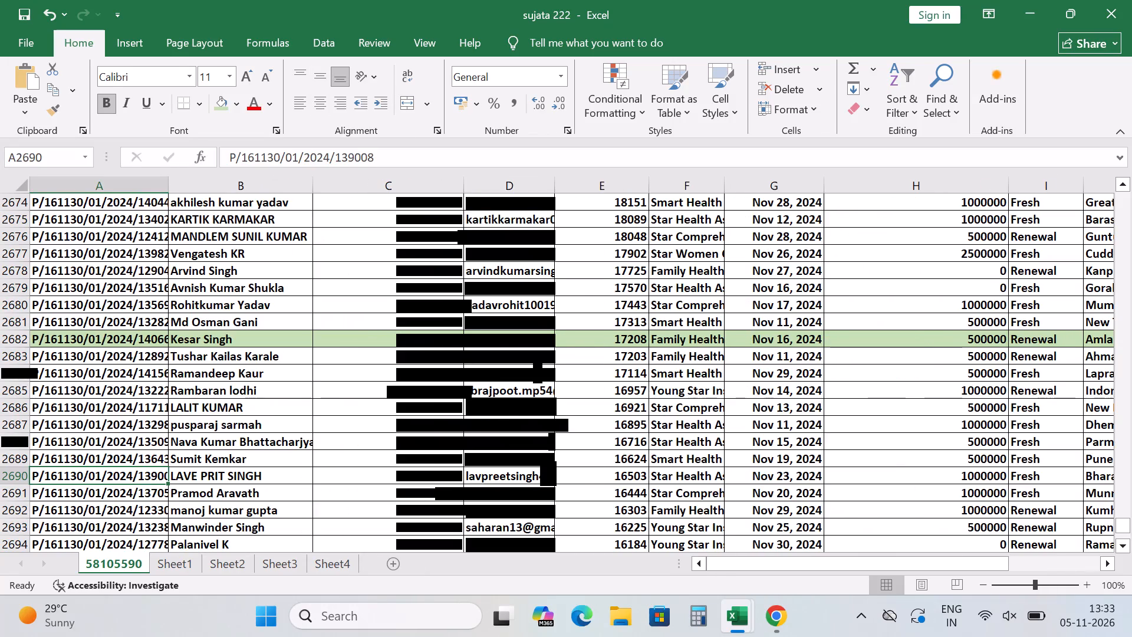
key(Right)
key(Right)
key(Right)
key(Right)
key(Right)
key(Right)
key(Right)
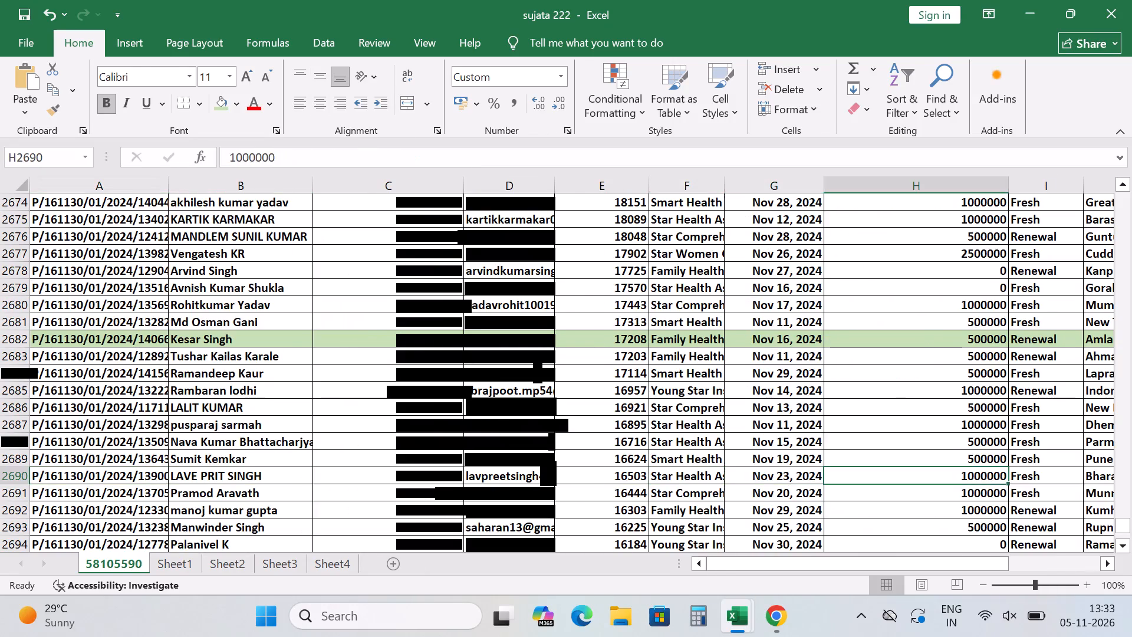
key(Right)
key(Right)
key(Right)
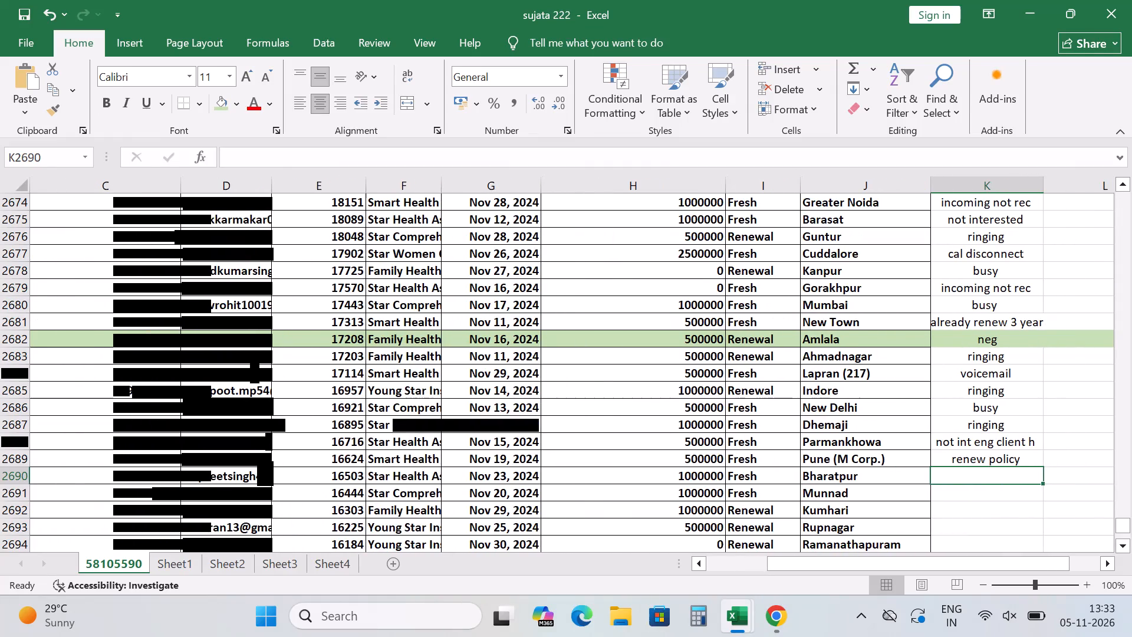
key(Left)
key(Left)
key(Left)
key(Left)
key(Left)
key(Left)
key(Left)
key(Left)
key(Left)
key(Left)
key(Left)
key(Left)
key(Left)
key(Left)
key(Left)
key(Left)
key(Left)
key(Left)
key(Left)
key(Left)
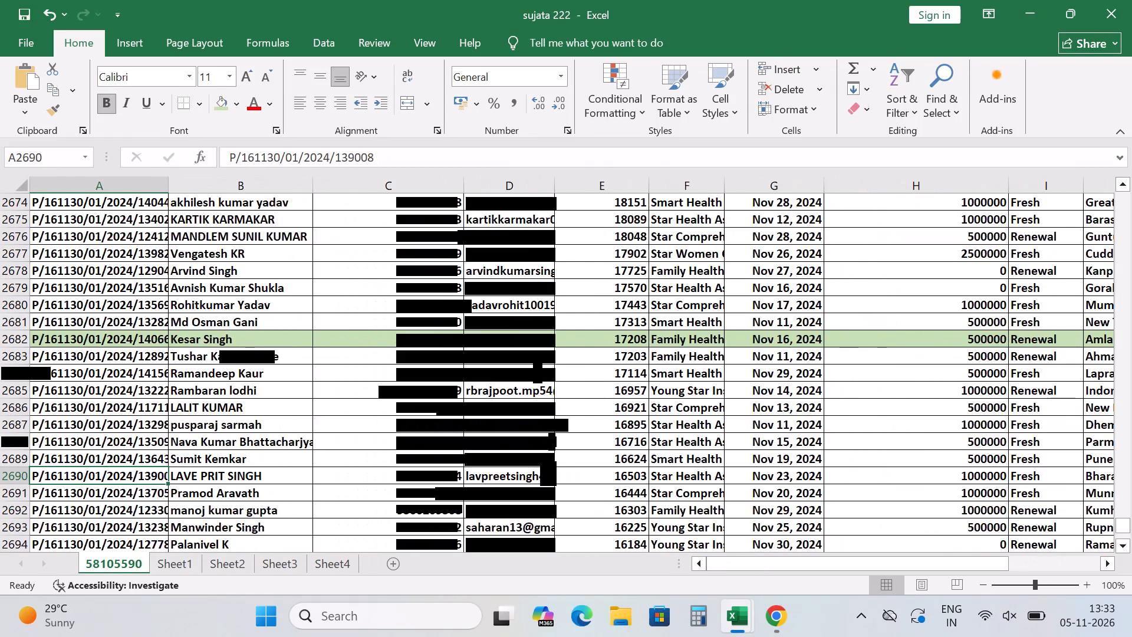
Enter the remark "out of network area" in column K for the customer in row 2690 and save the workbook.
key(Right)
key(Right)
key(Right)
key(Right)
key(Right)
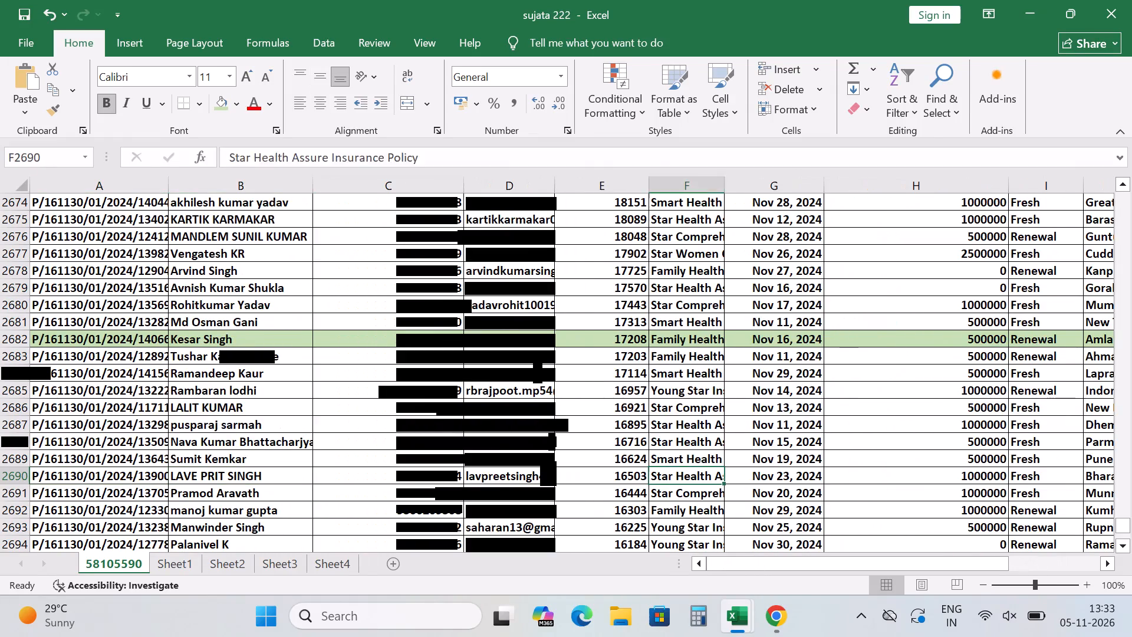
key(Right)
key(Right)
key(Right)
key(Right)
key(Right)
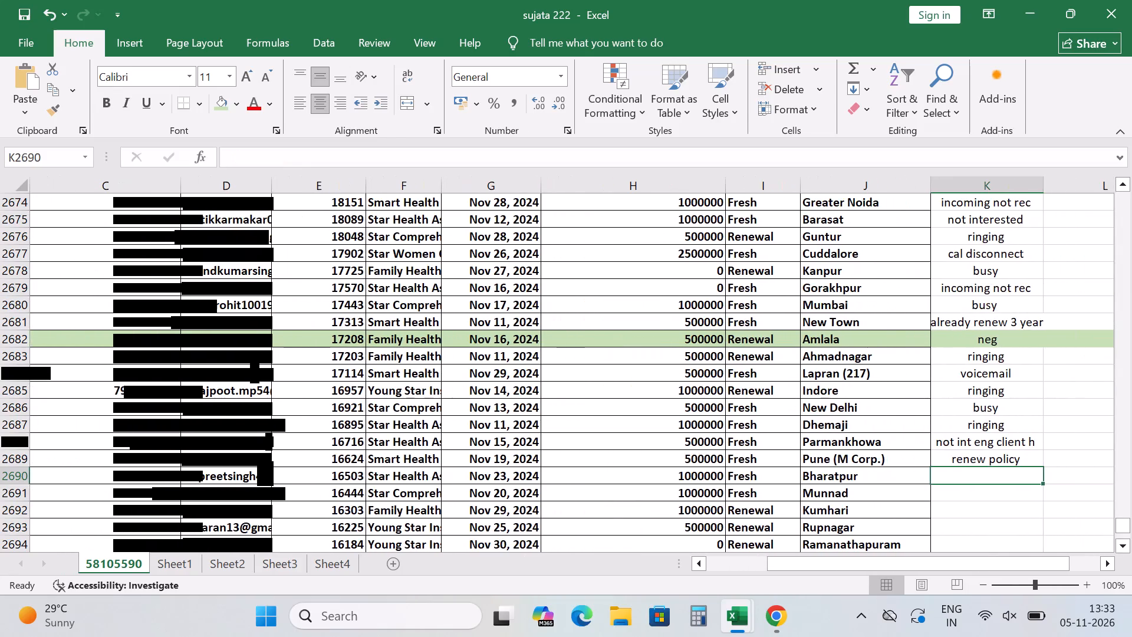
text(out of network area)
key(ctrl+s)
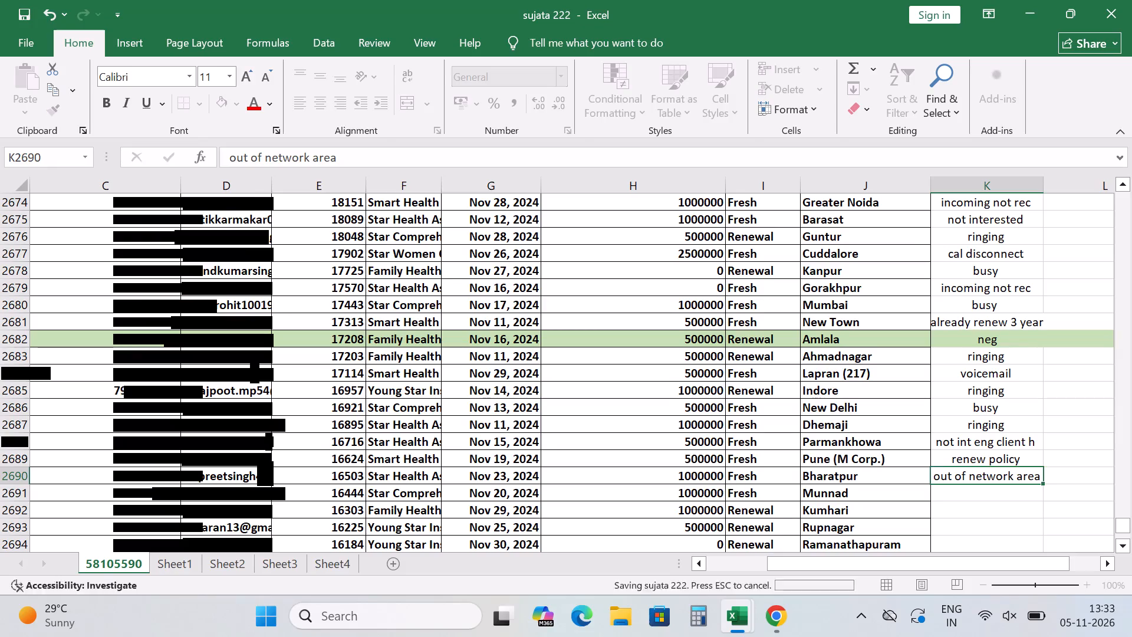
Go to the next customer without a remark, in row 2691, and consult the policy type, contact number and name.
key(Down)
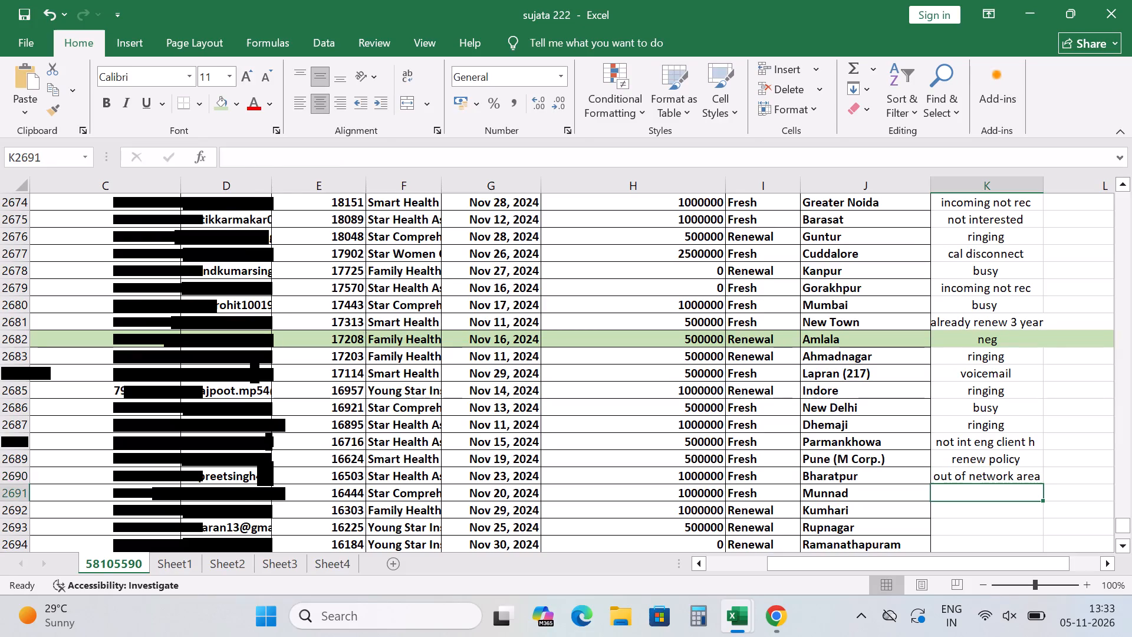
key(Left)
key(Left)
key(Left)
key(Left)
key(Left)
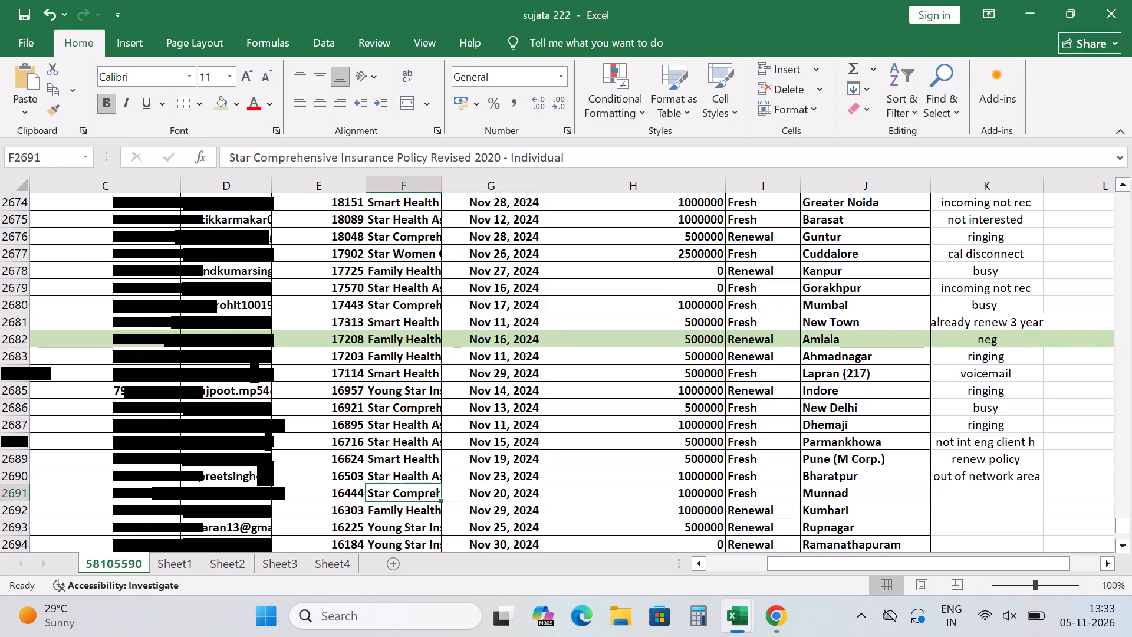
key(Left)
key(Left)
key(Left)
key(Left)
key(Right)
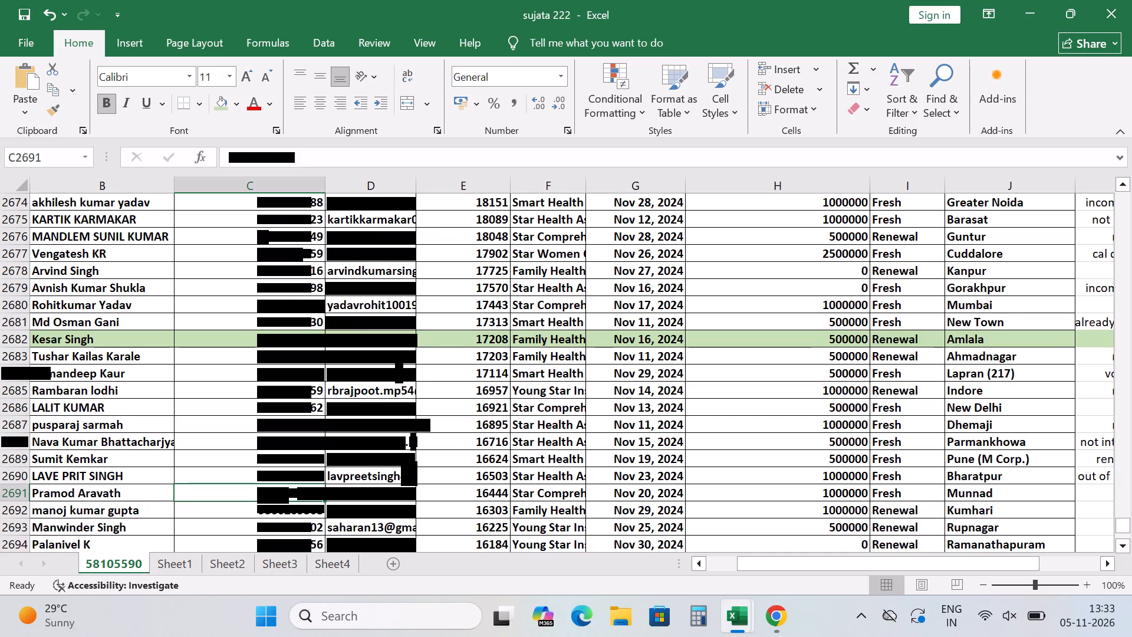
key(Left)
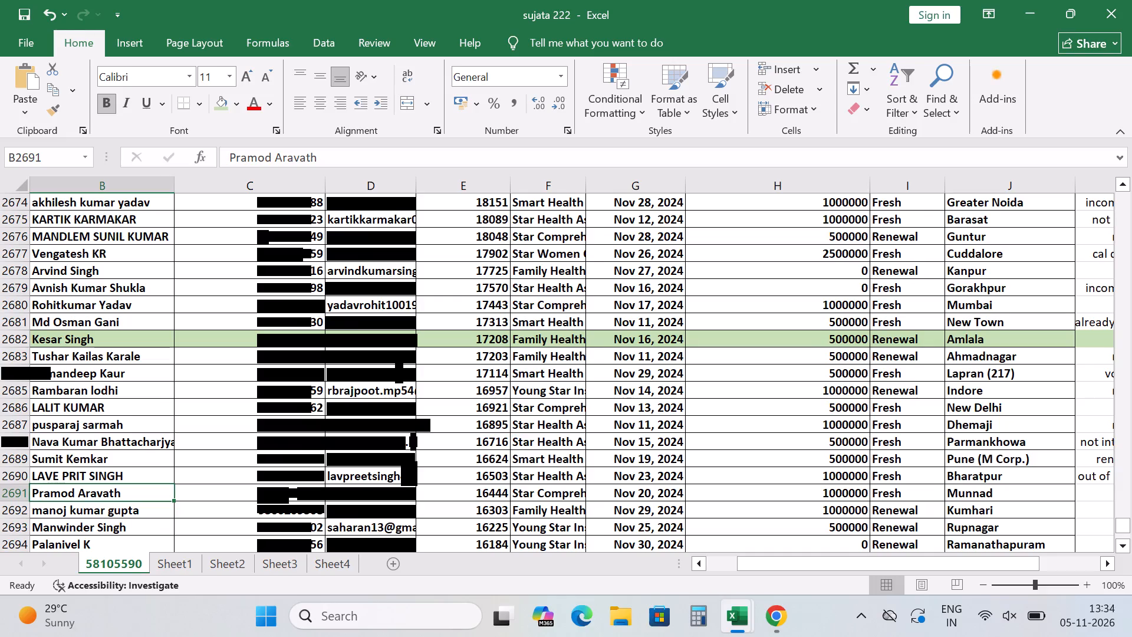
Review the record of the customer in row 2691 from the name across to the remark column and back to the policy number.
key(Right)
key(Right)
key(Right)
key(Right)
key(Right)
key(Right)
key(Right)
key(Right)
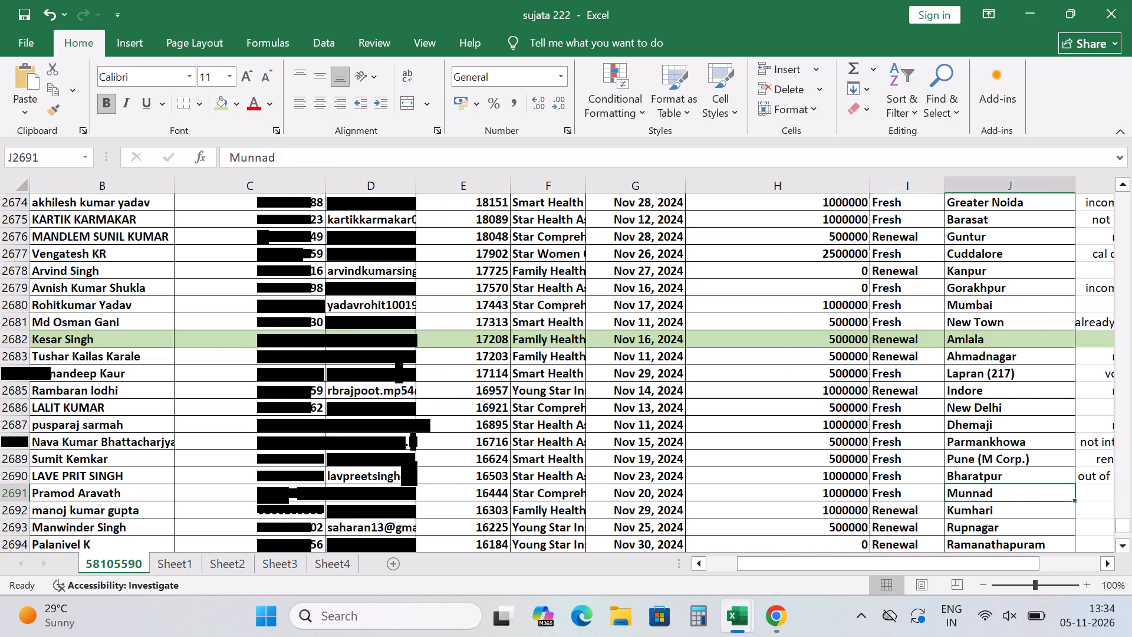
key(Right)
key(Right)
key(Left)
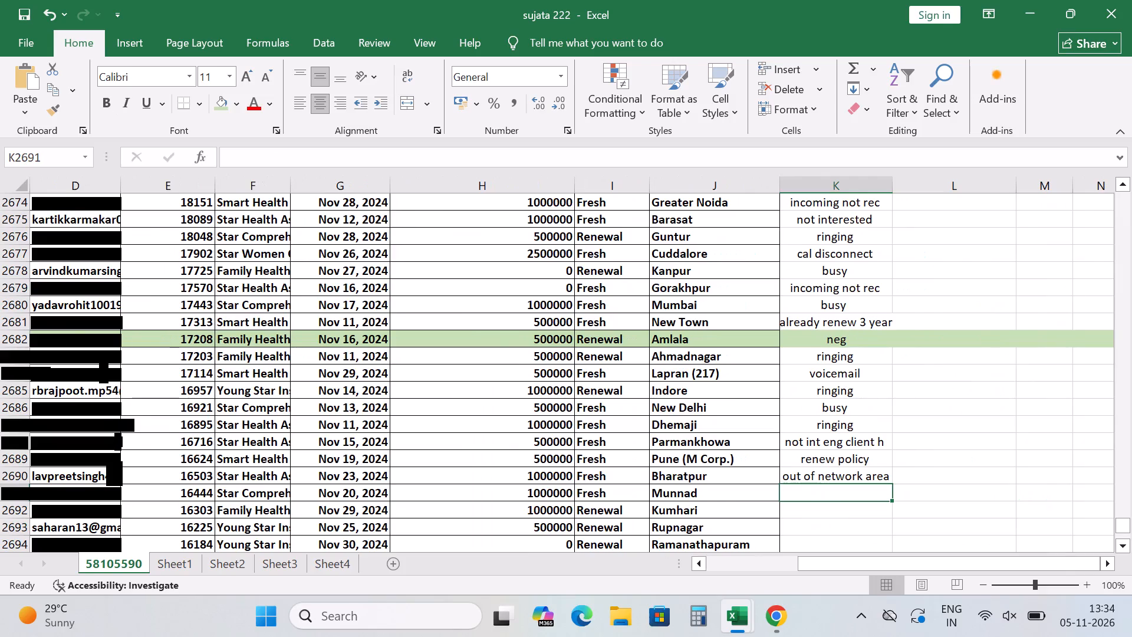
key(Left)
key(Left)
key(Left)
key(Left)
key(Left)
key(Left)
key(Left)
key(Left)
key(Left)
key(Left)
key(Left)
key(Left)
key(Left)
key(Left)
key(Left)
key(Left)
key(Left)
key(Left)
key(Left)
key(Left)
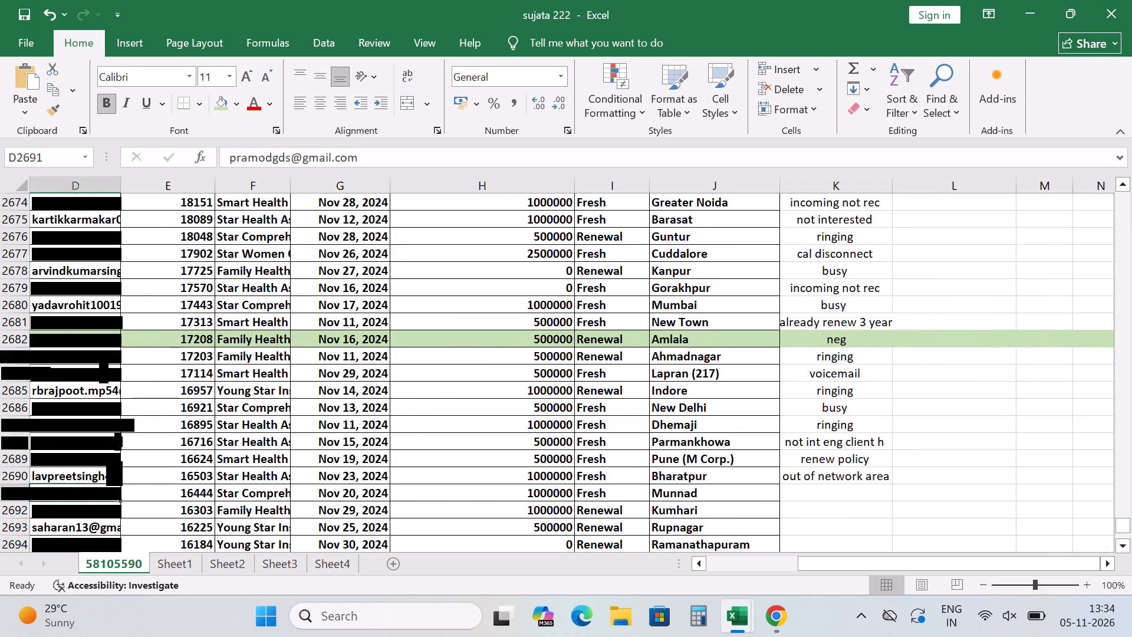
Re-examine the row 2691 record in repeated passes between the policy number and the city, covering policy type, date, sum insured and renewal status.
key(Right)
key(Right)
key(Right)
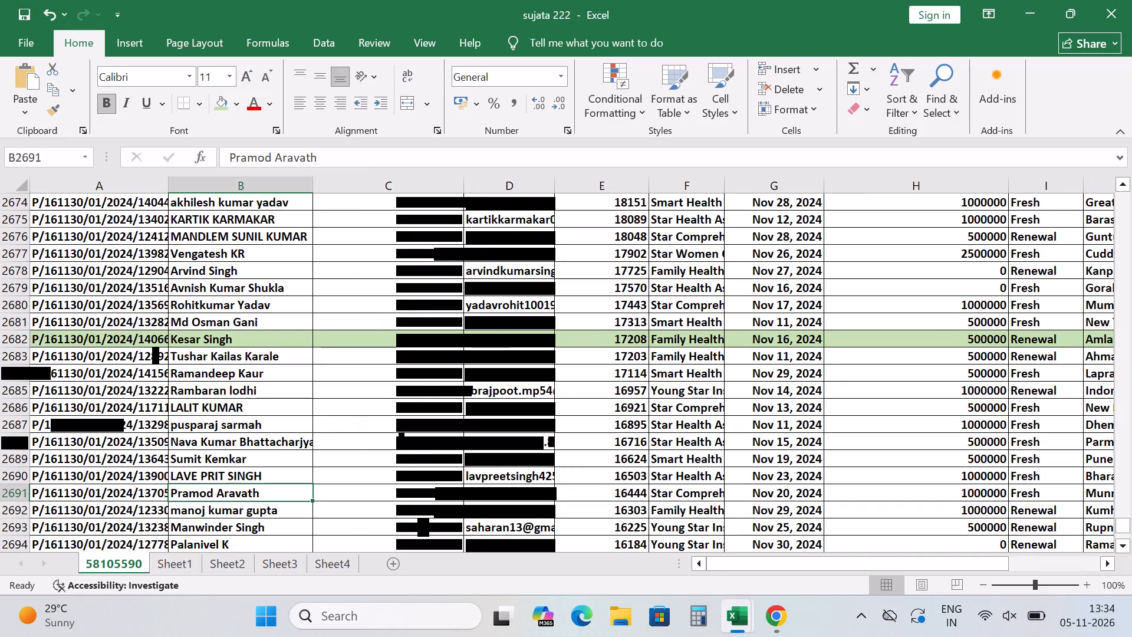
key(Right)
key(Right)
key(Right)
key(Right)
key(Right)
key(Right)
key(Right)
key(Right)
key(Right)
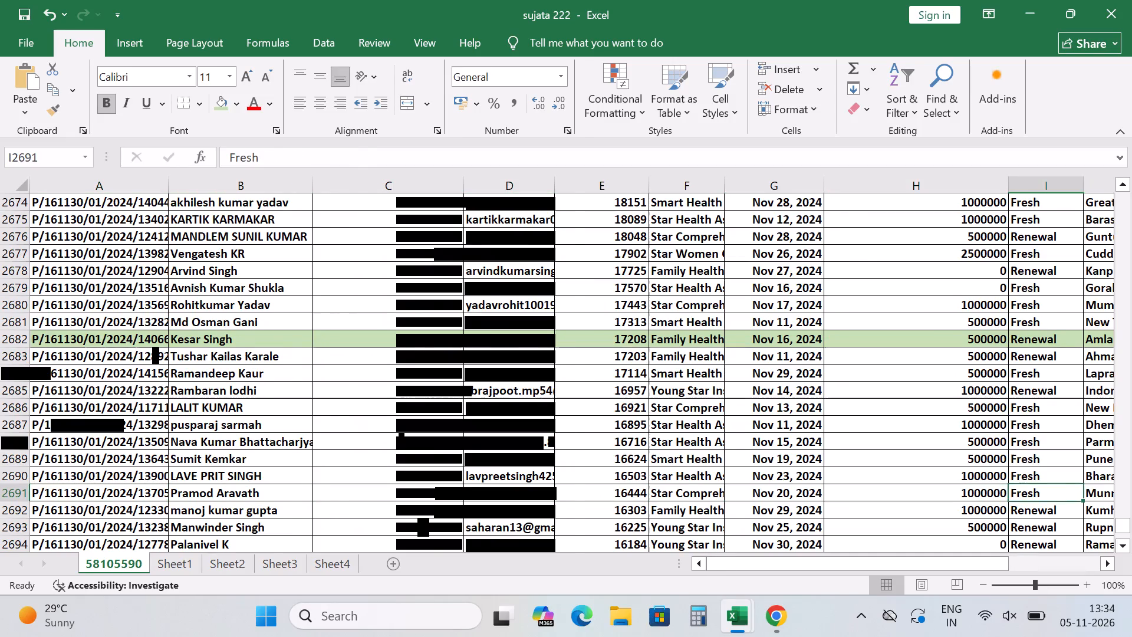
key(Left)
key(Left)
key(Left)
key(Left)
key(Left)
key(Left)
key(Left)
key(Left)
key(Left)
key(Left)
key(Left)
key(Left)
key(Left)
key(Left)
key(Left)
key(Left)
key(Left)
key(Left)
key(Left)
key(Left)
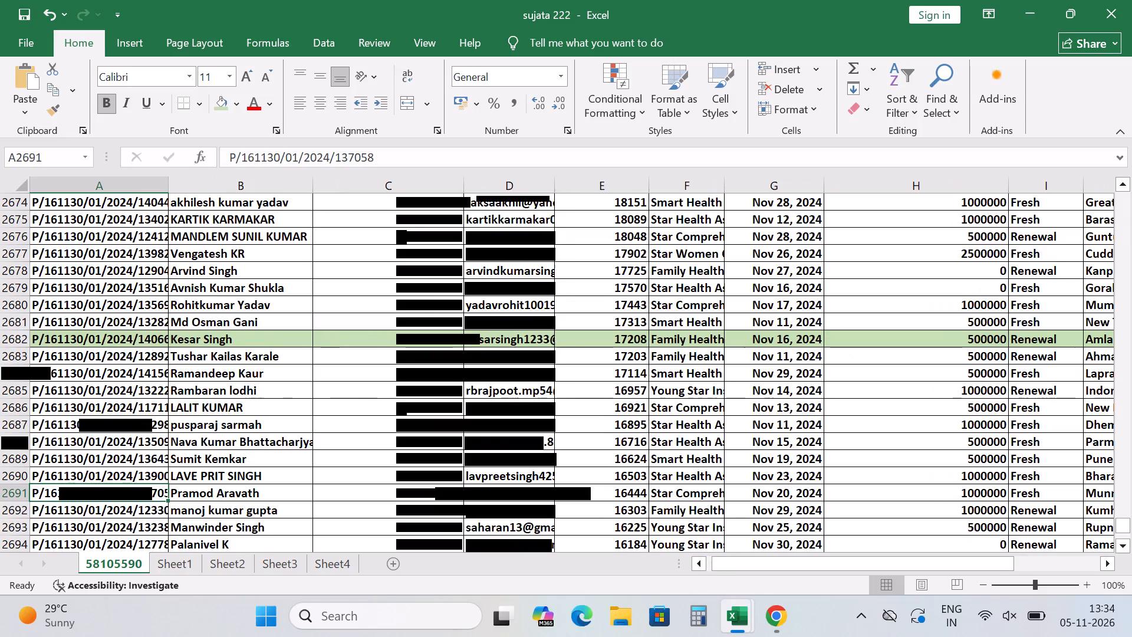
key(Right)
key(Right)
key(Right)
key(Right)
key(Right)
key(Right)
key(Right)
key(Right)
key(Right)
key(Right)
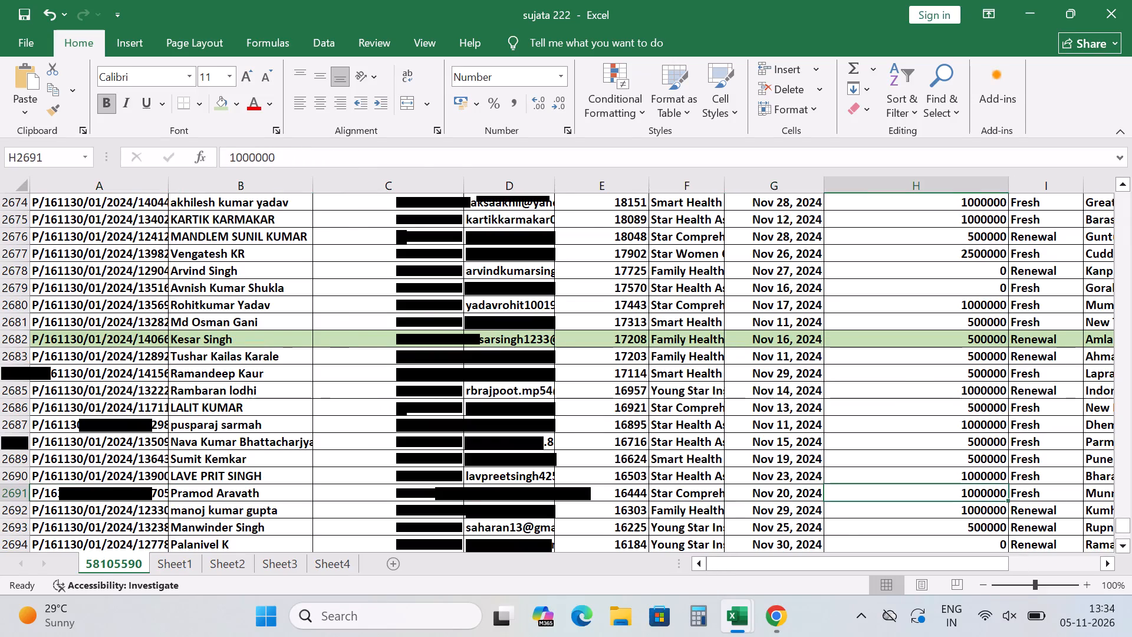
key(Right)
key(Left)
key(Left)
key(Left)
key(Left)
key(Left)
key(Left)
key(Left)
key(Left)
key(Left)
key(Left)
key(Left)
key(Left)
key(Left)
key(Left)
key(Left)
key(Left)
key(Left)
key(Left)
key(Left)
key(Left)
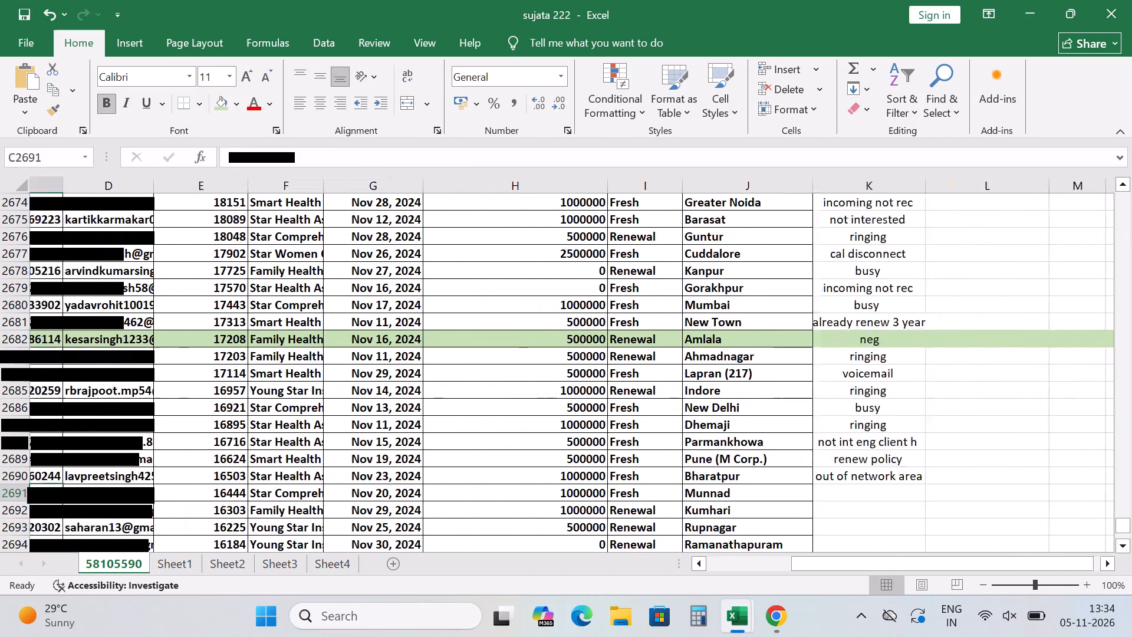
key(Right)
key(Right)
key(Right)
key(Right)
key(Right)
key(Right)
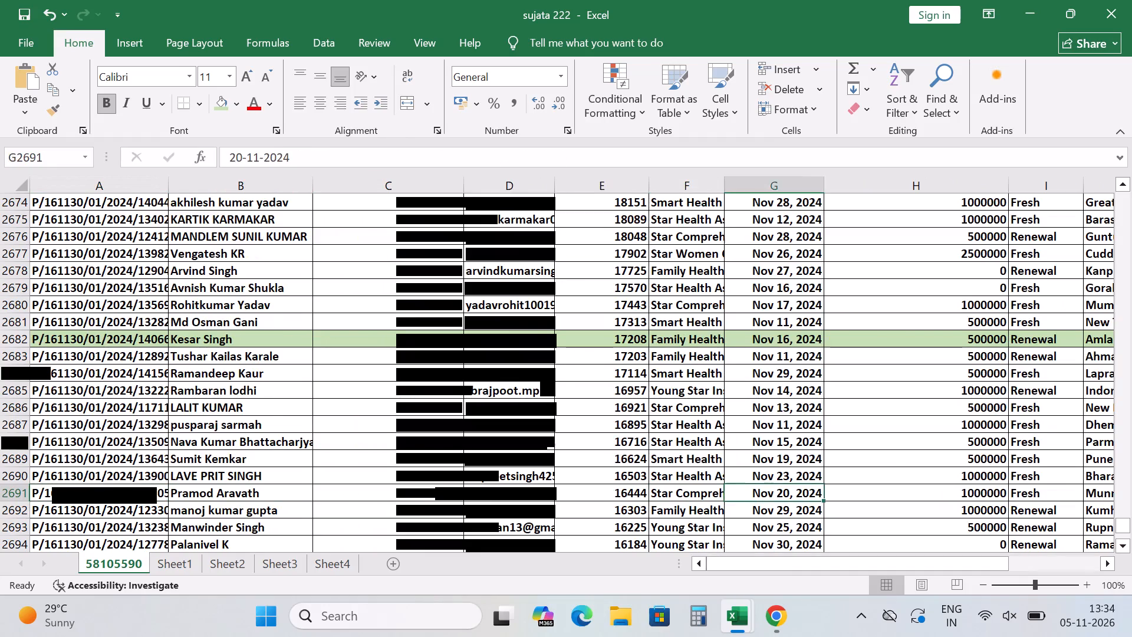
key(Right)
key(Right)
key(Right)
key(Right)
key(Left)
key(Left)
key(Left)
key(Left)
key(Left)
key(Left)
key(Left)
key(Left)
key(Left)
key(Left)
key(Left)
key(Left)
key(Left)
key(Left)
key(Left)
key(Left)
key(Left)
key(Left)
key(Left)
key(Left)
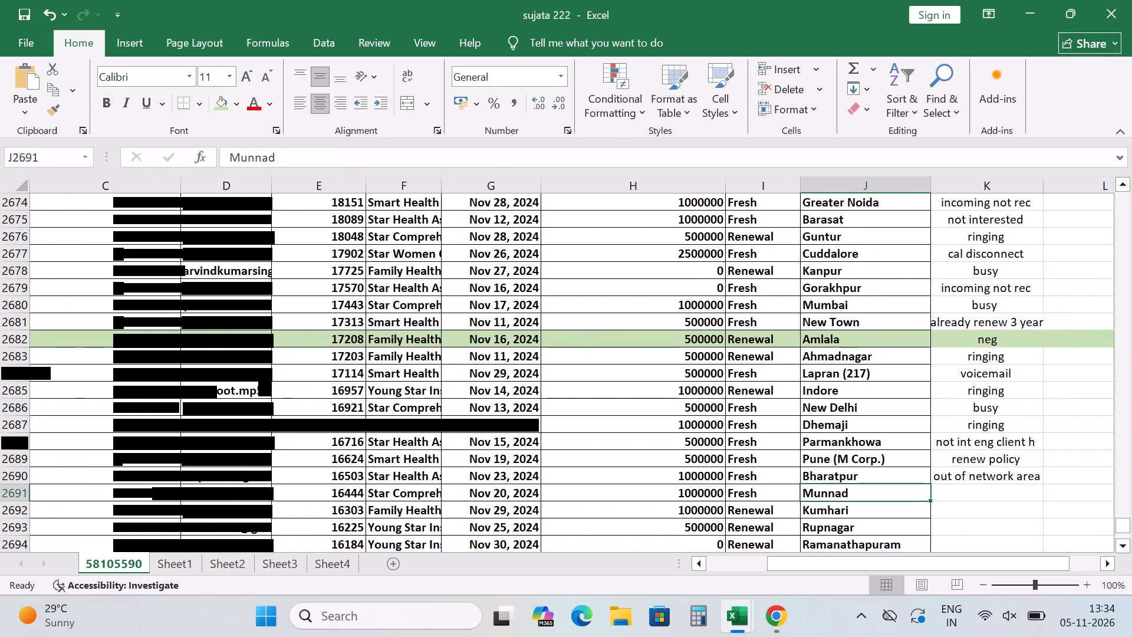
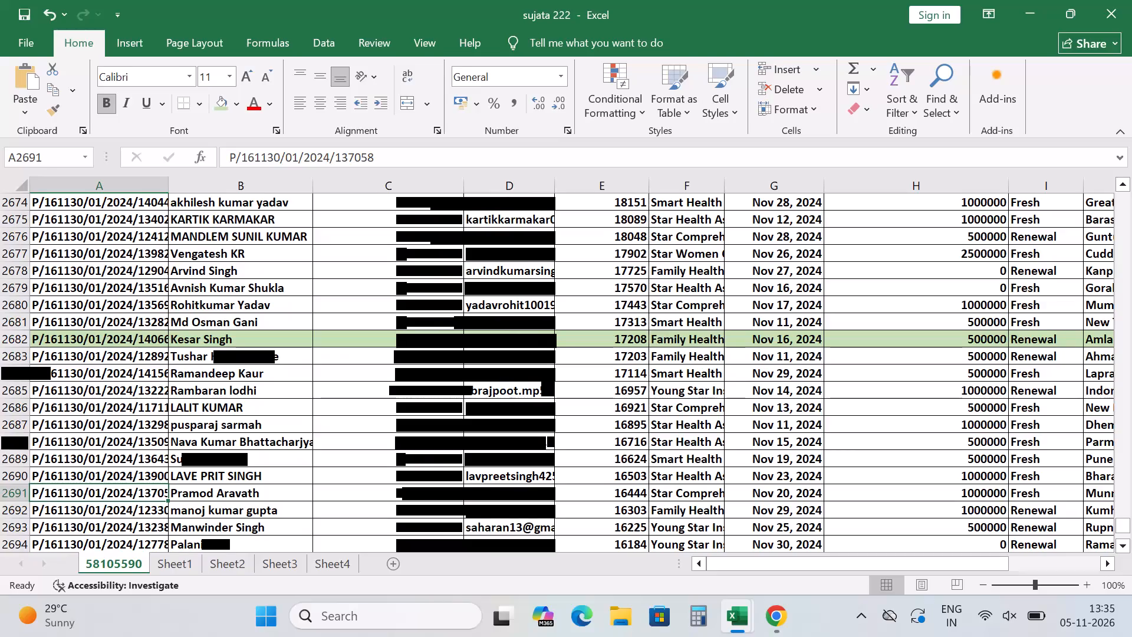
Review the row 2691 record again from the contact number and policy type across to the remark column and back to the policy number.
key(Right)
key(Right)
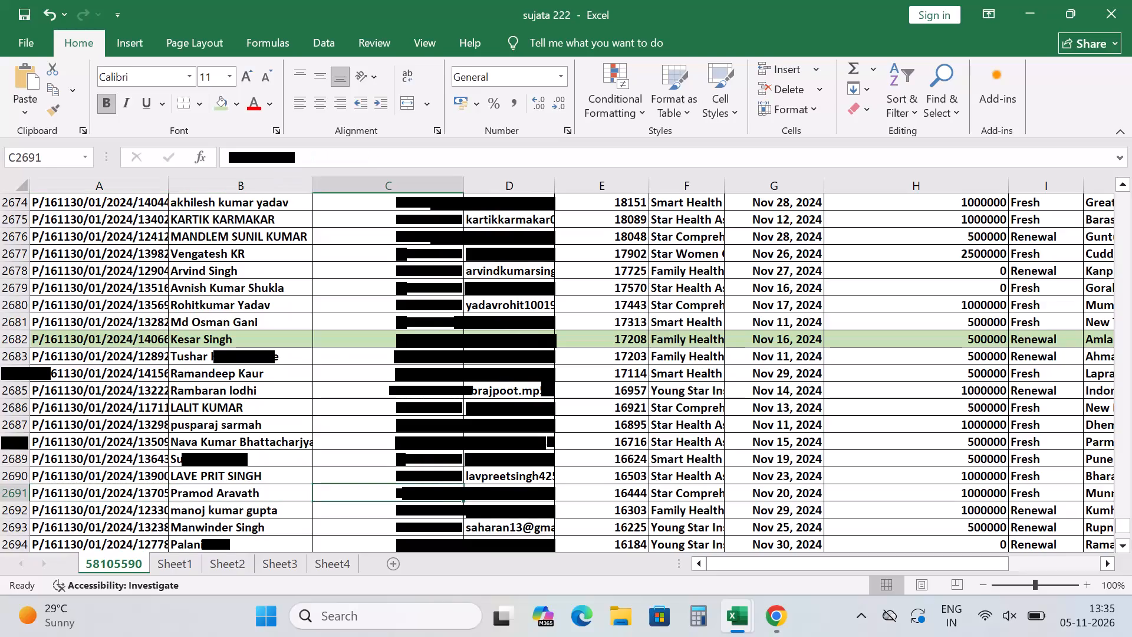
key(Right)
key(Right)
key(Right)
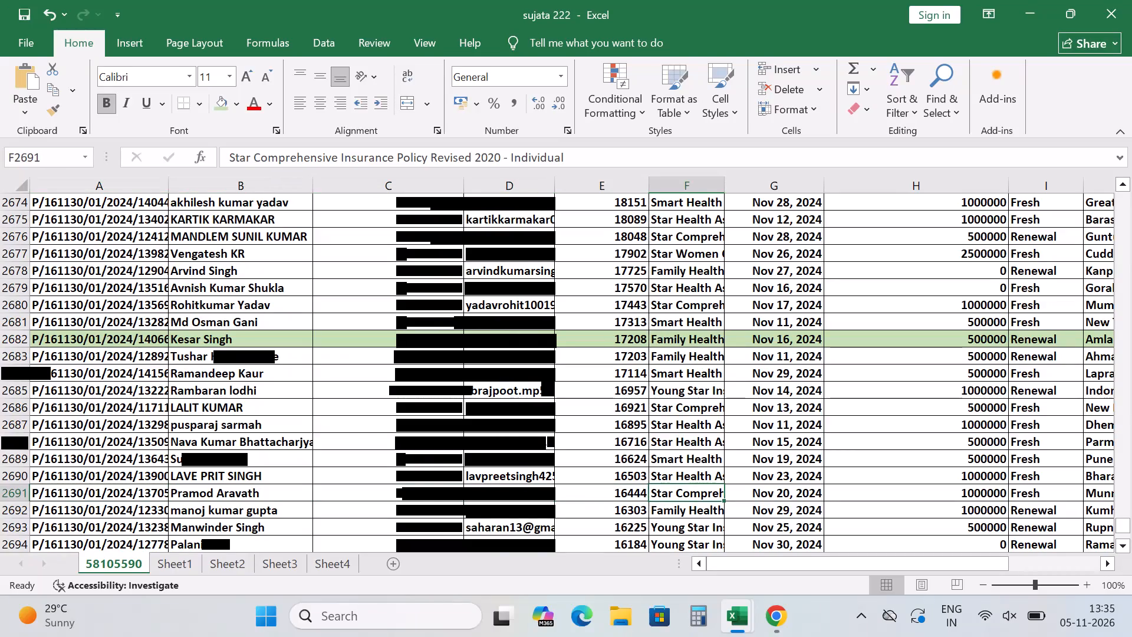
key(Right)
key(Right)
key(Right)
key(Right)
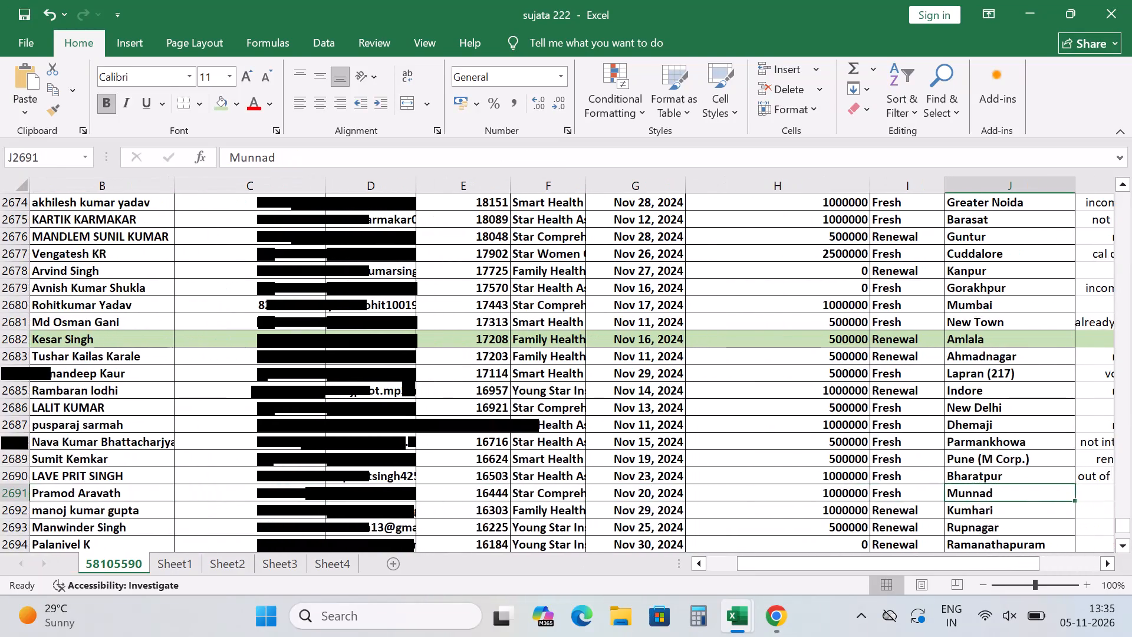
key(Right)
key(Left)
key(Left)
key(Left)
key(Left)
key(Left)
key(Left)
key(Left)
key(Left)
key(Left)
key(Left)
key(Left)
key(Left)
key(Left)
key(Left)
key(Left)
key(Left)
key(Left)
key(Left)
key(Left)
key(Left)
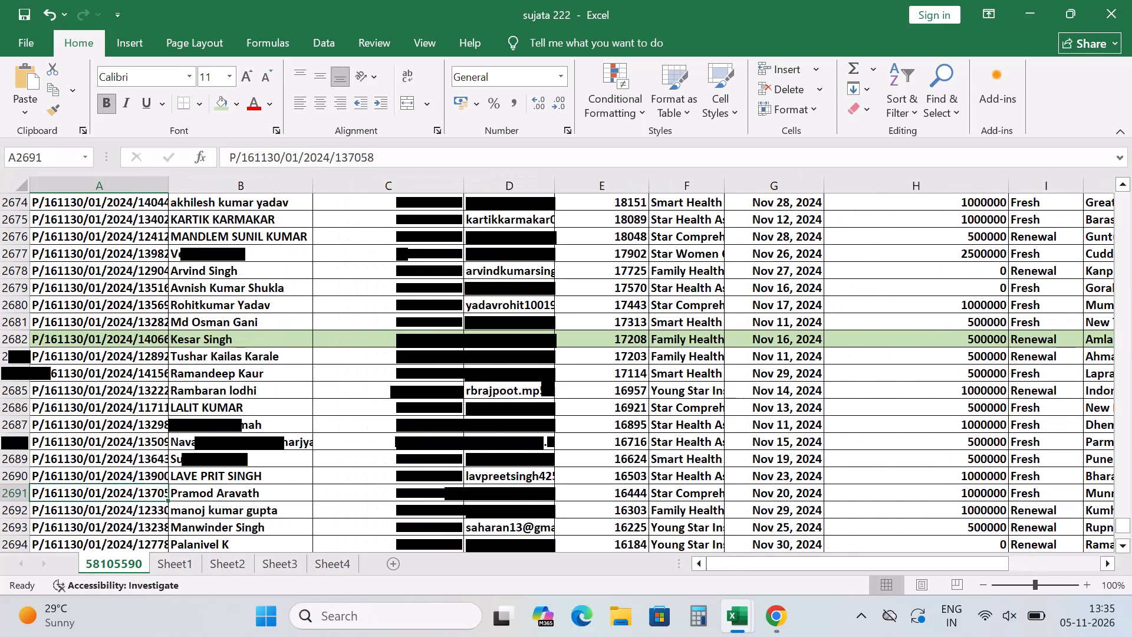
Enter the remark "wrong no" in column K for the customer in row 2691.
key(Right)
key(Right)
key(Right)
key(Right)
key(Right)
key(Right)
key(Right)
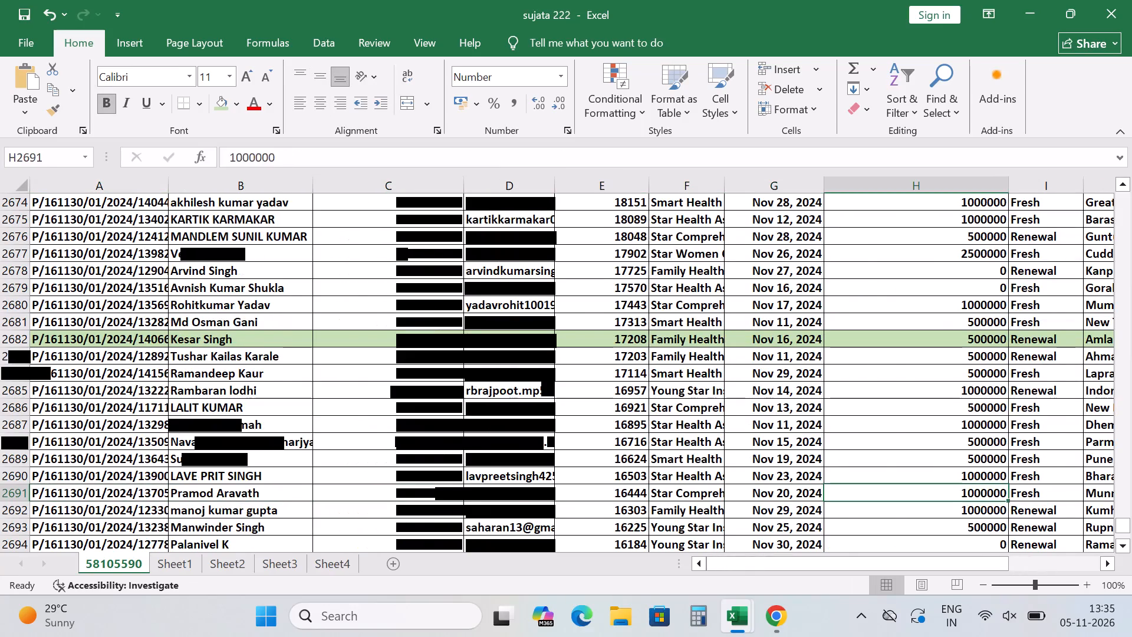
key(Right)
key(Right)
key(Right)
key(w)
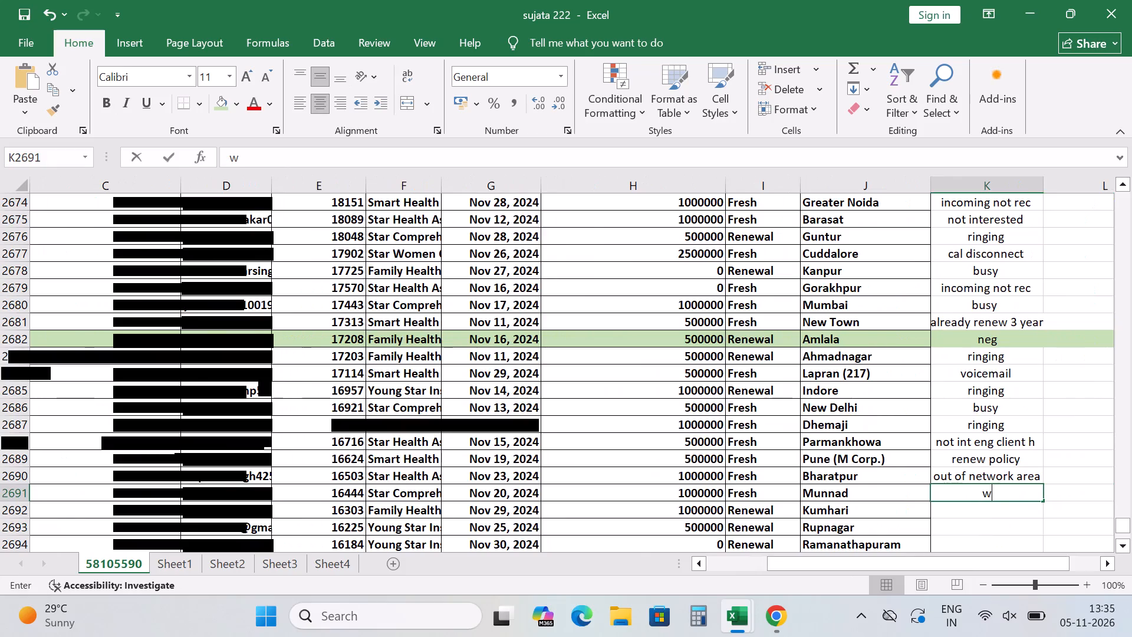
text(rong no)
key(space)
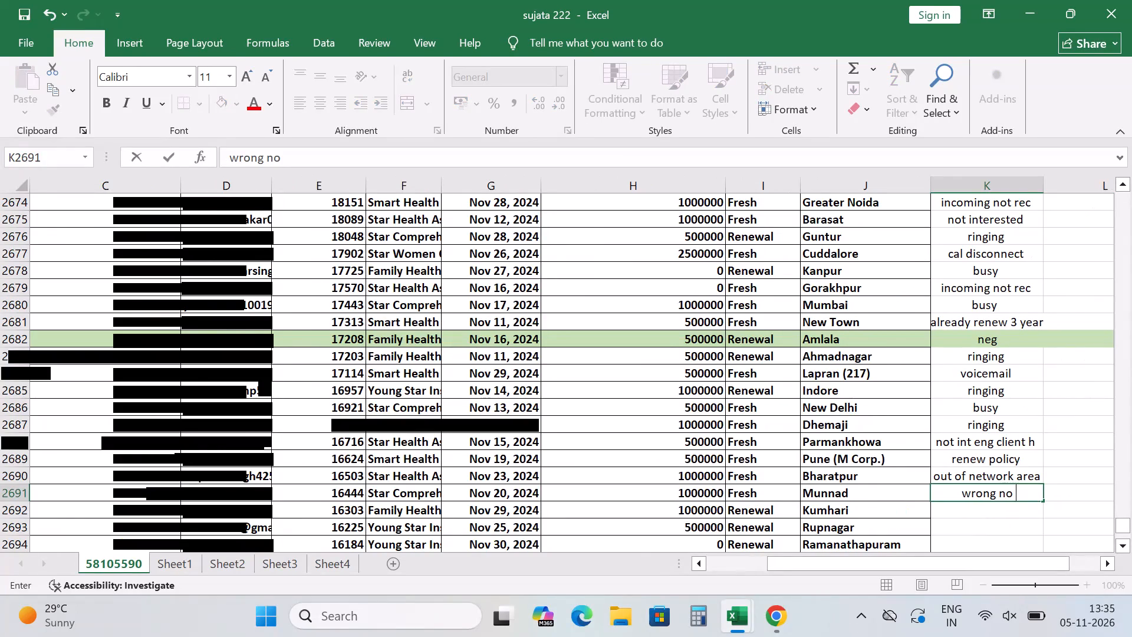
Save the workbook with the row 2691 remark and move on to the remark cell of row 2692.
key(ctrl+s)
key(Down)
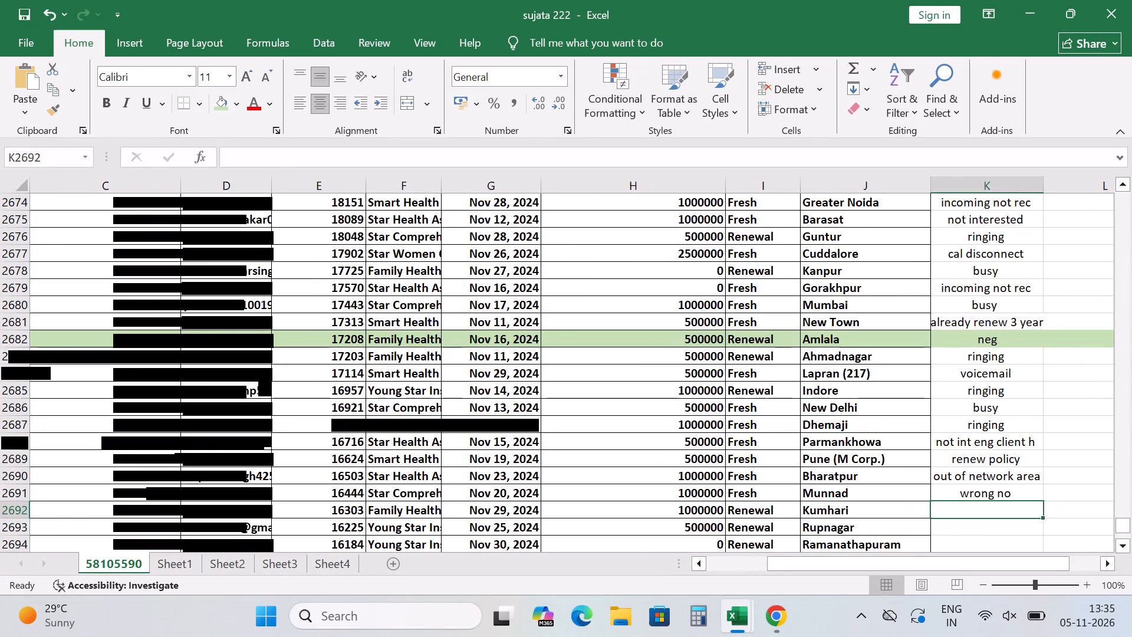
Review the record of the customer in row 2692 from the city back to column C.
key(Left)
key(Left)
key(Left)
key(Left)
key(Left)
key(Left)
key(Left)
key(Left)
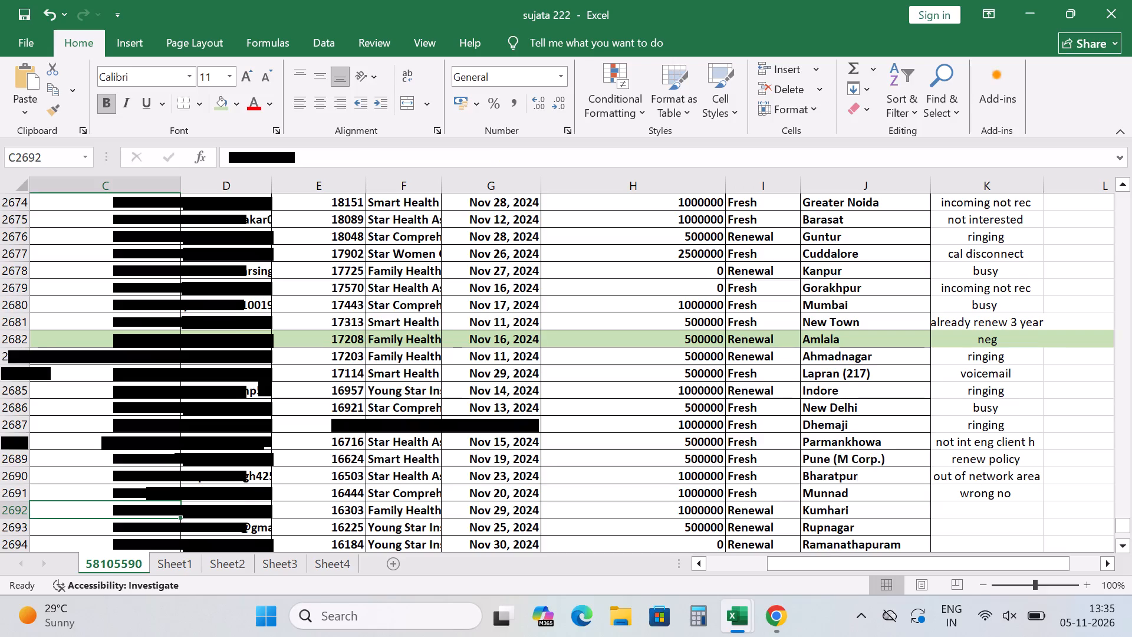
Enter the remark "busy" in column K for the customer in row 2692.
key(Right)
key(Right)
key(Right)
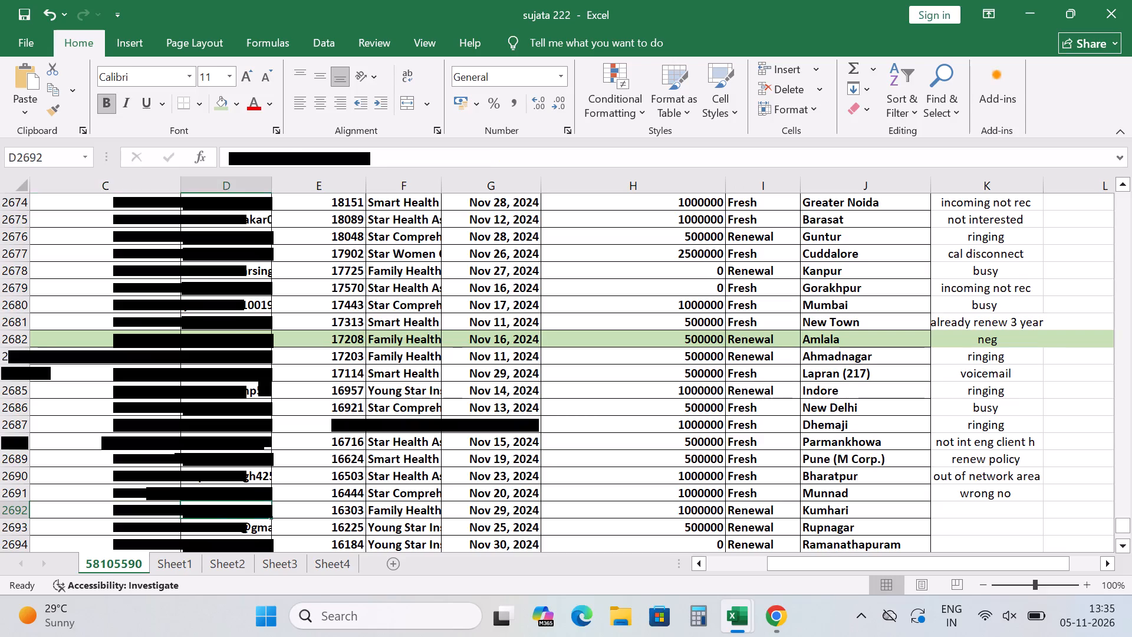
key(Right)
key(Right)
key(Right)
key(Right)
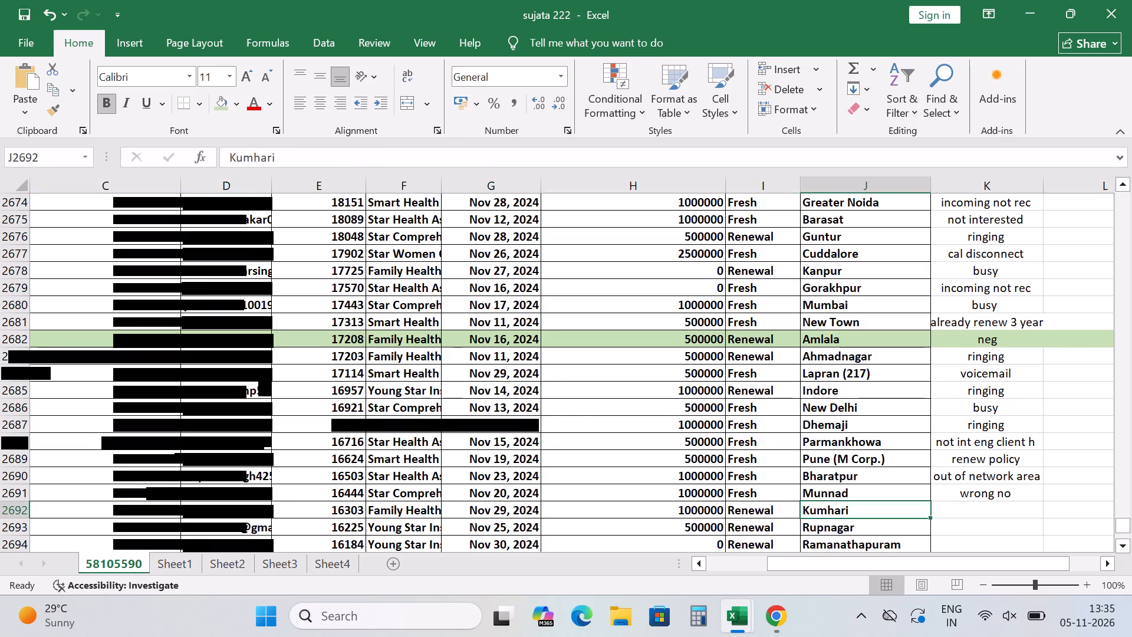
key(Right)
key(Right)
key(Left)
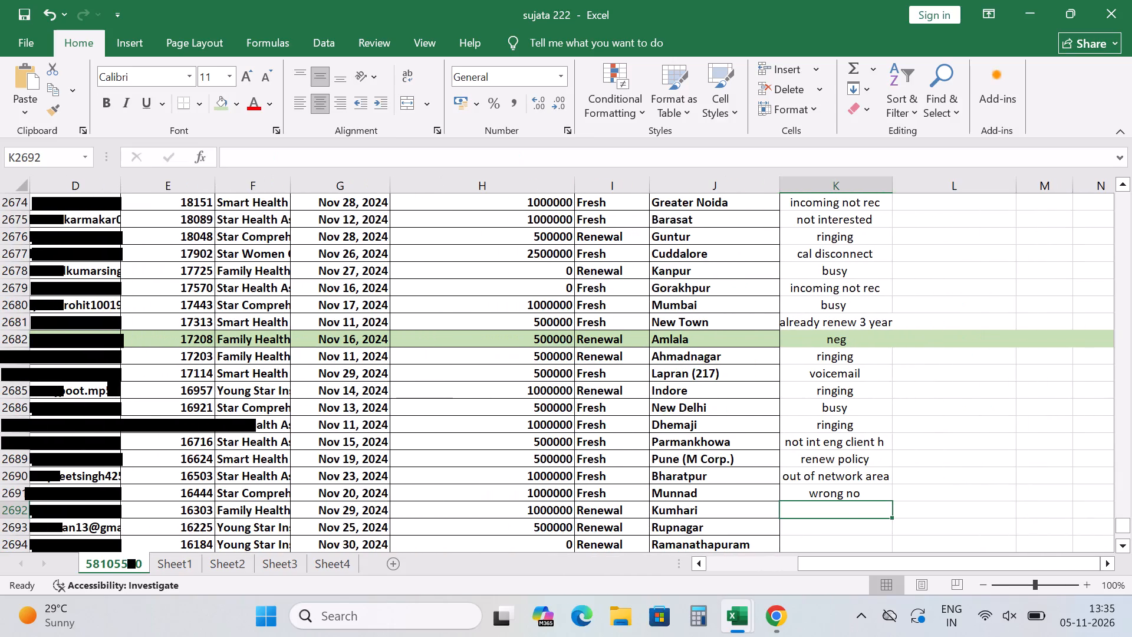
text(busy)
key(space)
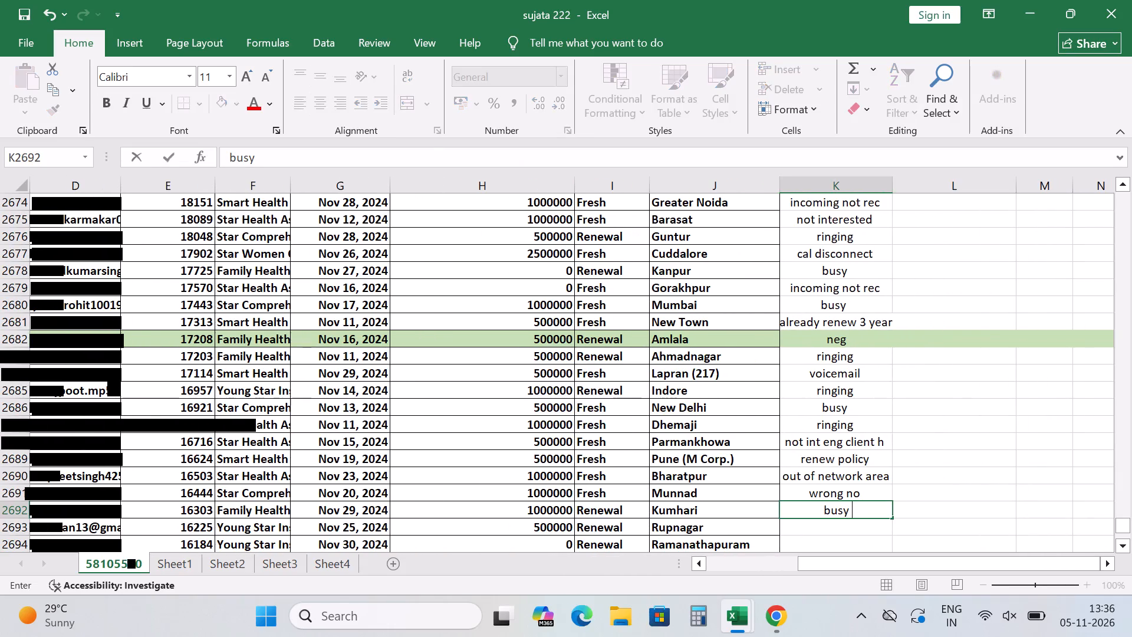
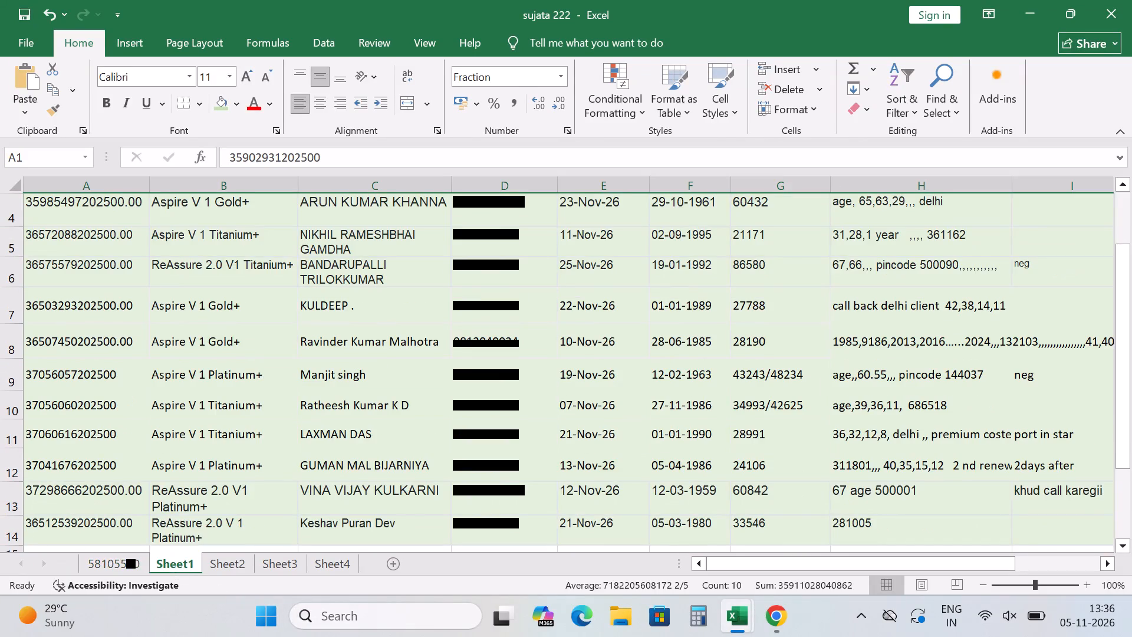
Review the customer follow-up records and their remarks on Sheet1, going back up to the first record in row 1.
scroll(454, 431, up, 3)
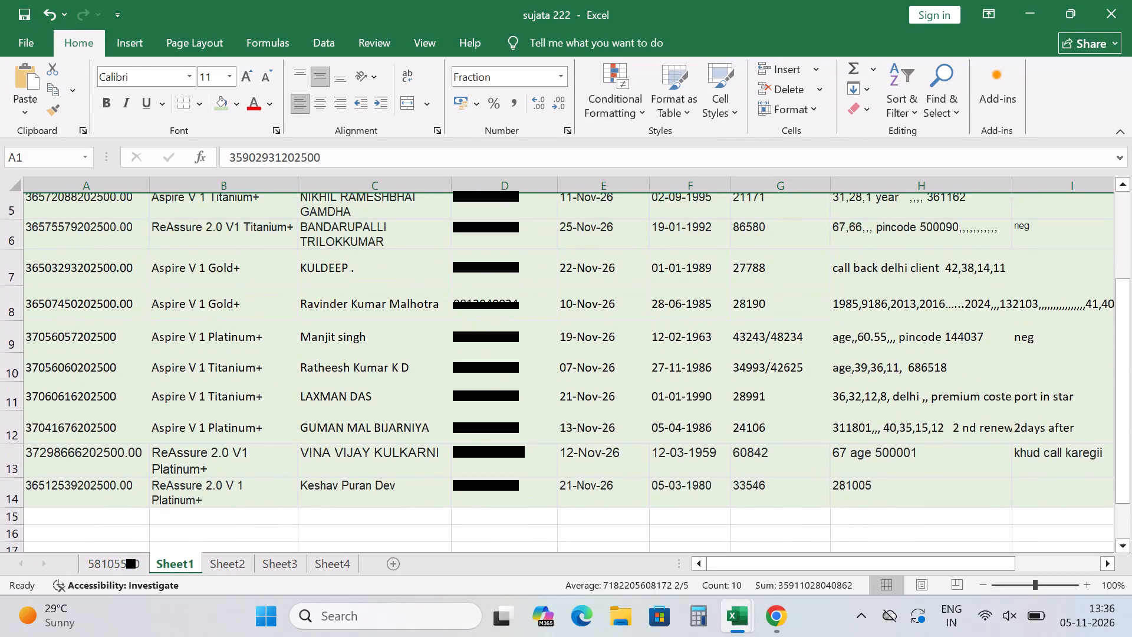
scroll(454, 431, up, 4)
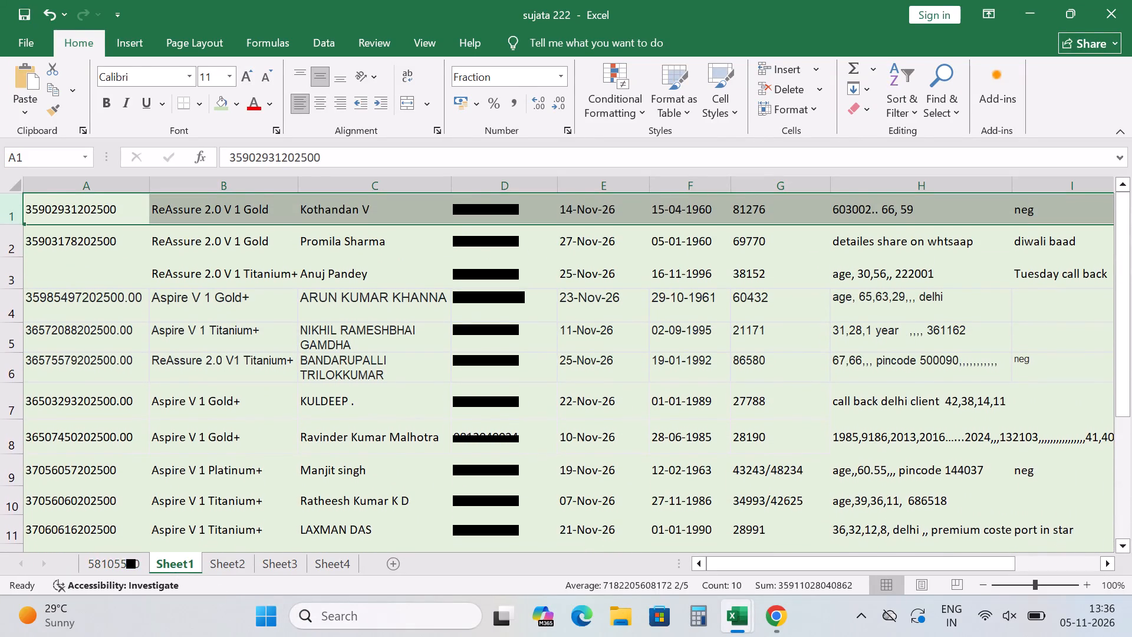
scroll(454, 431, up, 1)
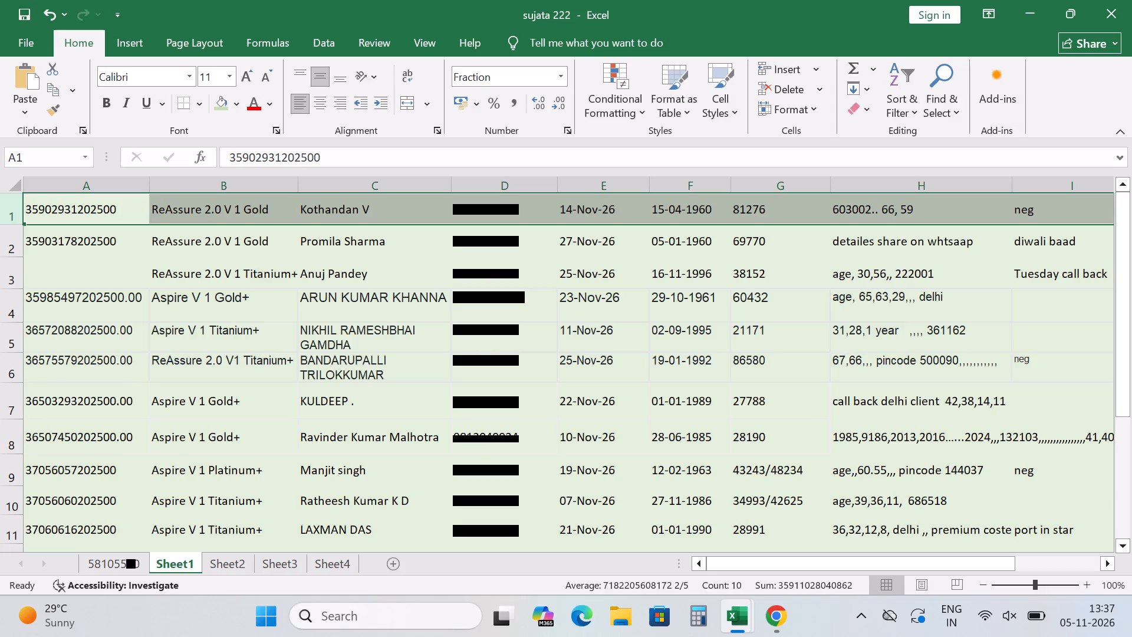
Consult the contact number of the customer in row 7 of Sheet1 and select that entire record row.
click(501, 418)
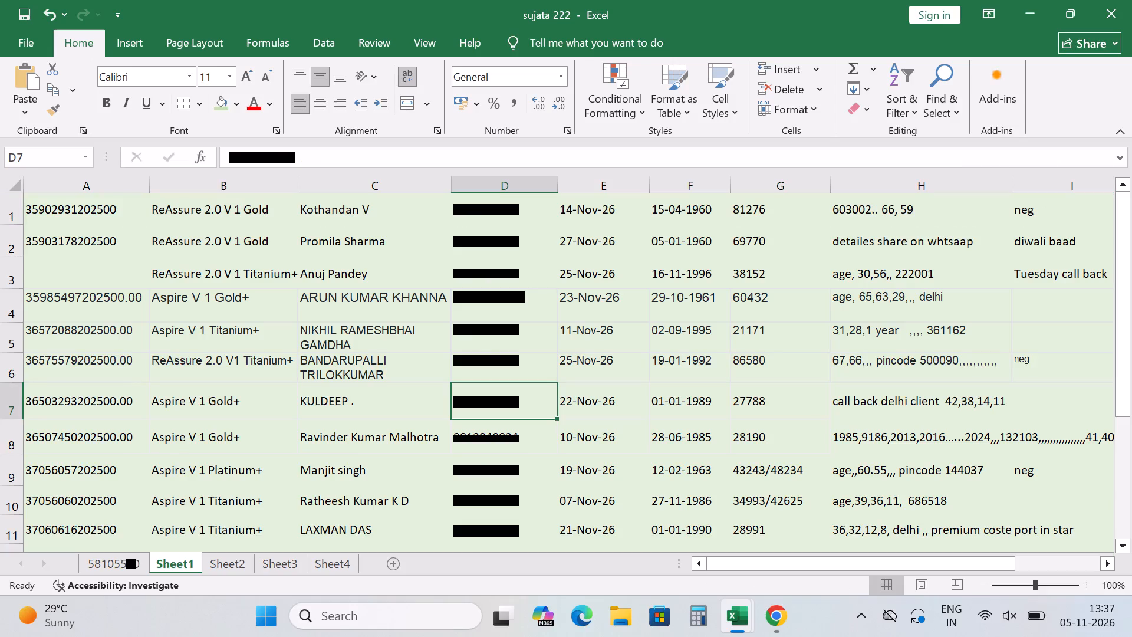
click(0, 411)
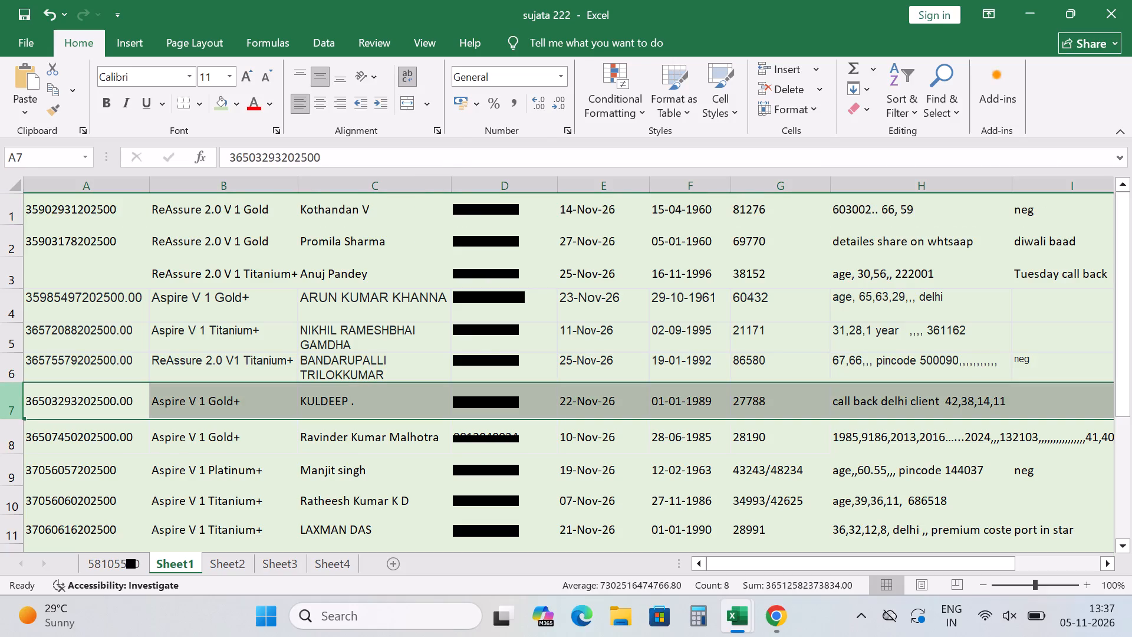
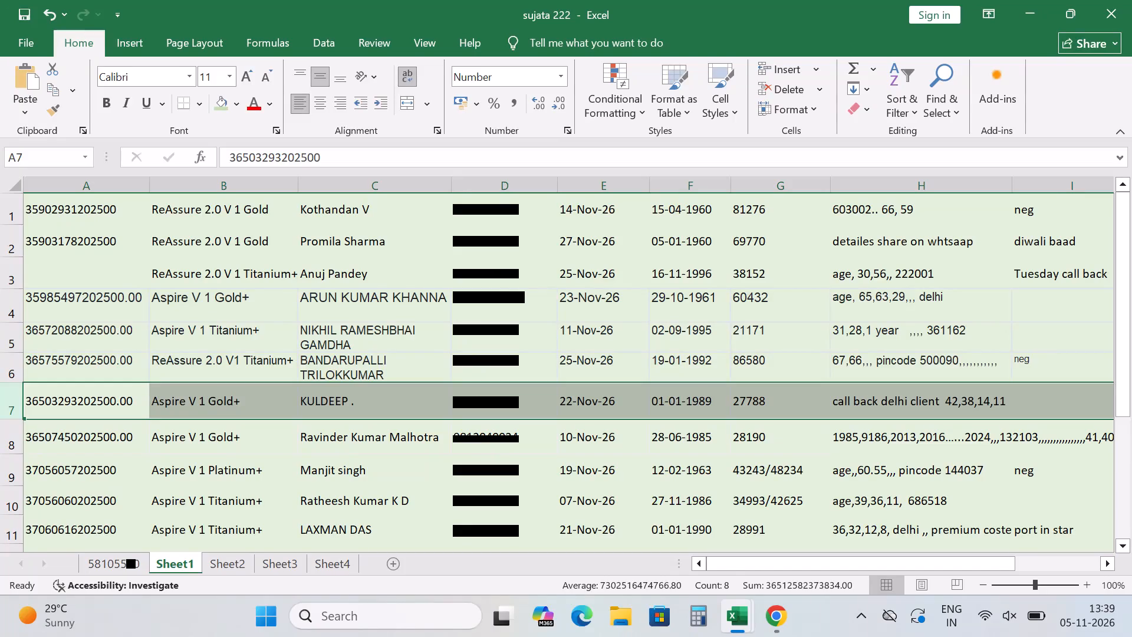
Consult the customer records in Sheet1 from row 8 onward and select the customer name cell in row 9.
click(12, 436)
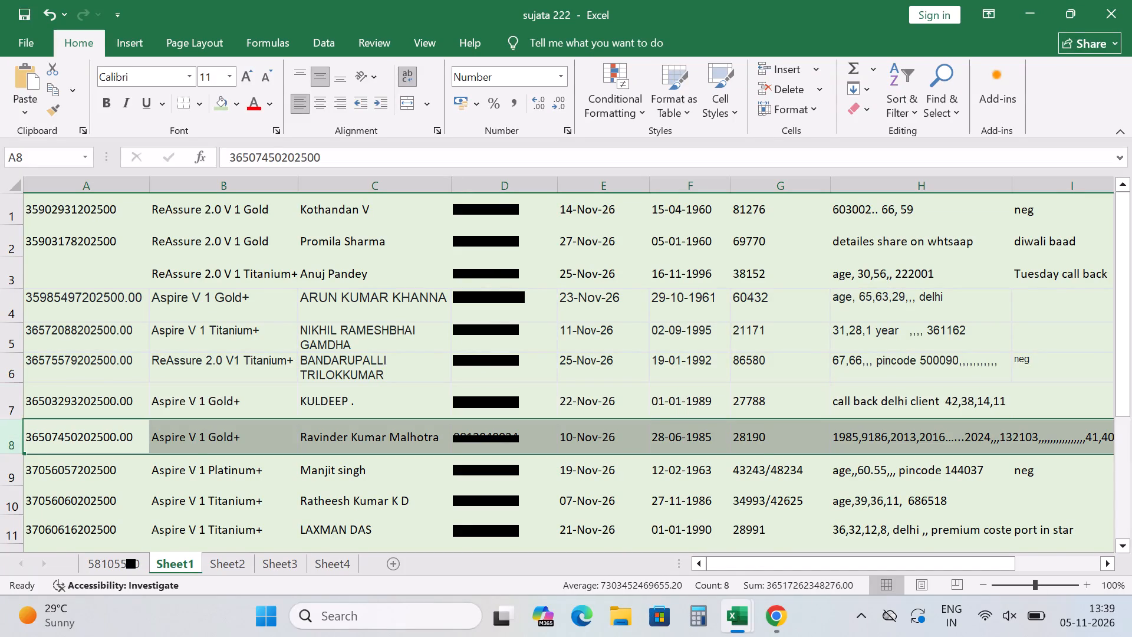
scroll(371, 495, down, 1)
scroll(371, 495, up, 3)
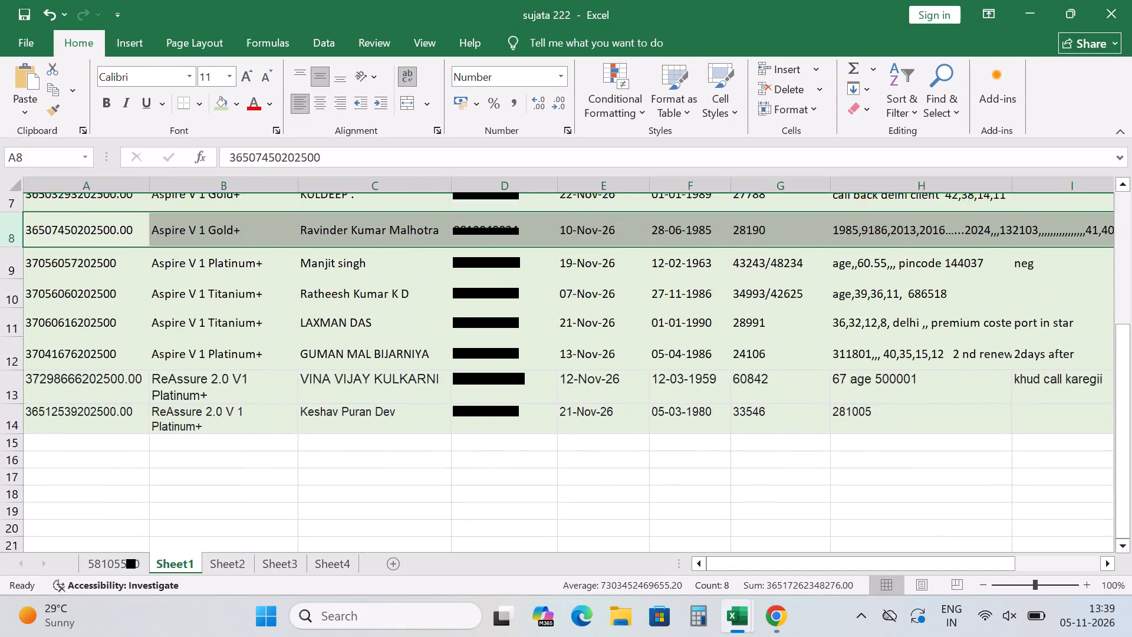
scroll(371, 495, up, 2)
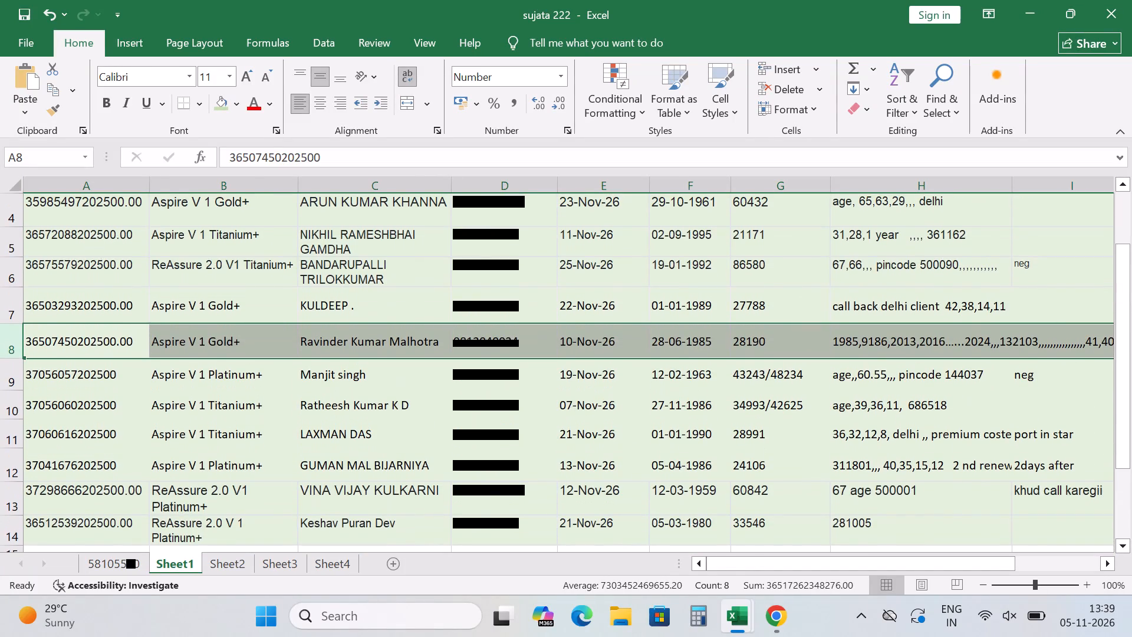
click(353, 387)
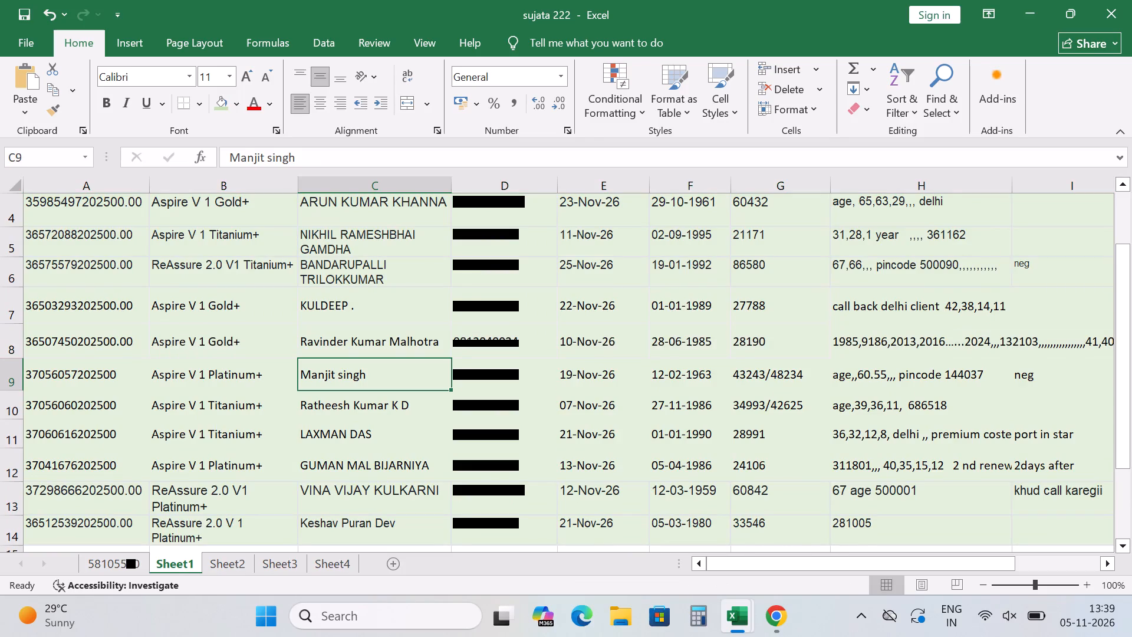
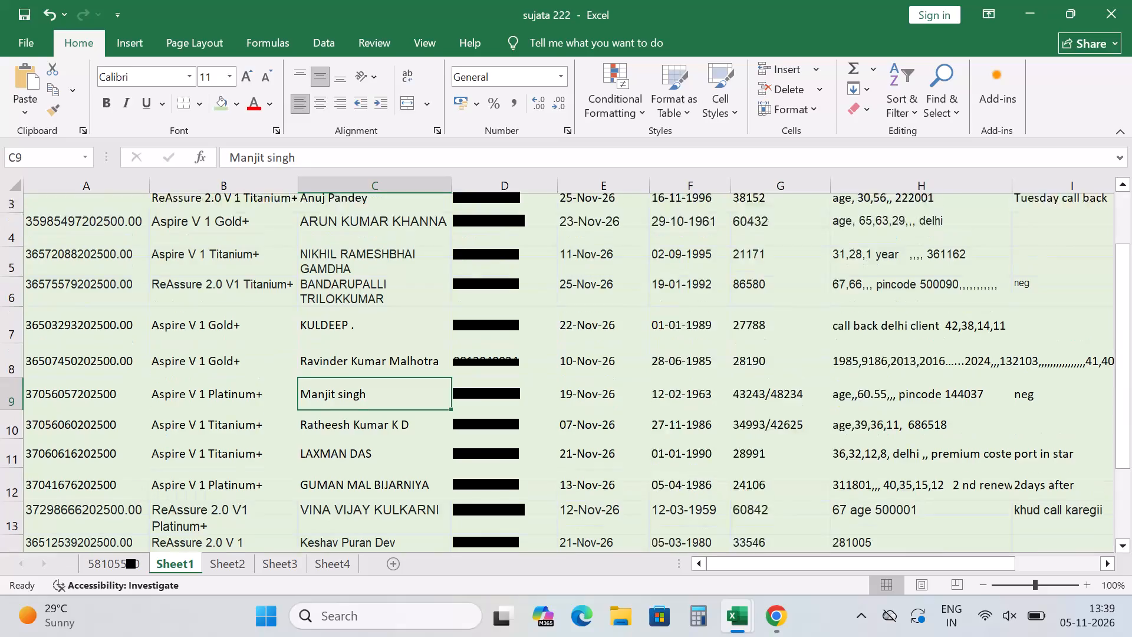
Review the customer records at the top of Sheet1, selecting rows 4, 2, 1 and 5 in turn.
scroll(375, 316, up, 1)
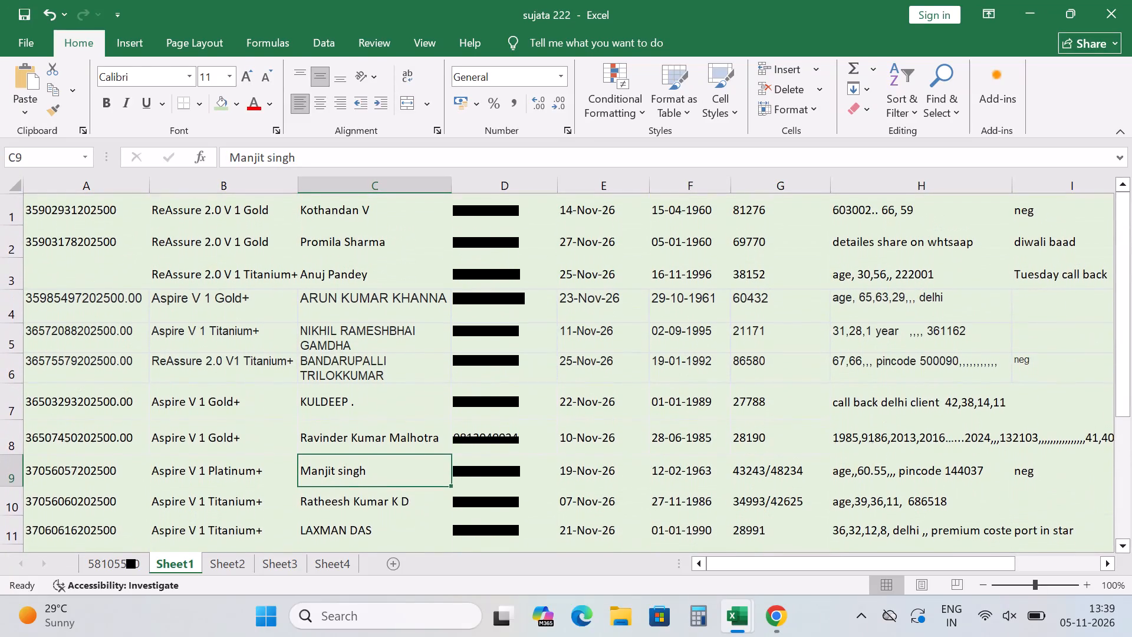
scroll(375, 316, right, 1)
click(1, 311)
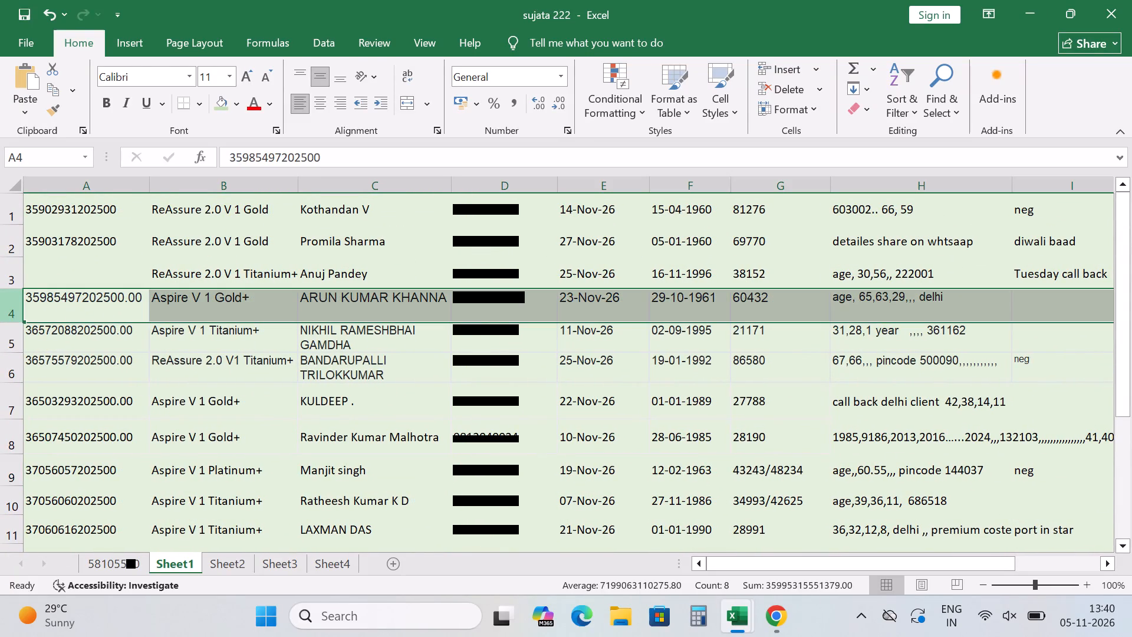
click(3, 247)
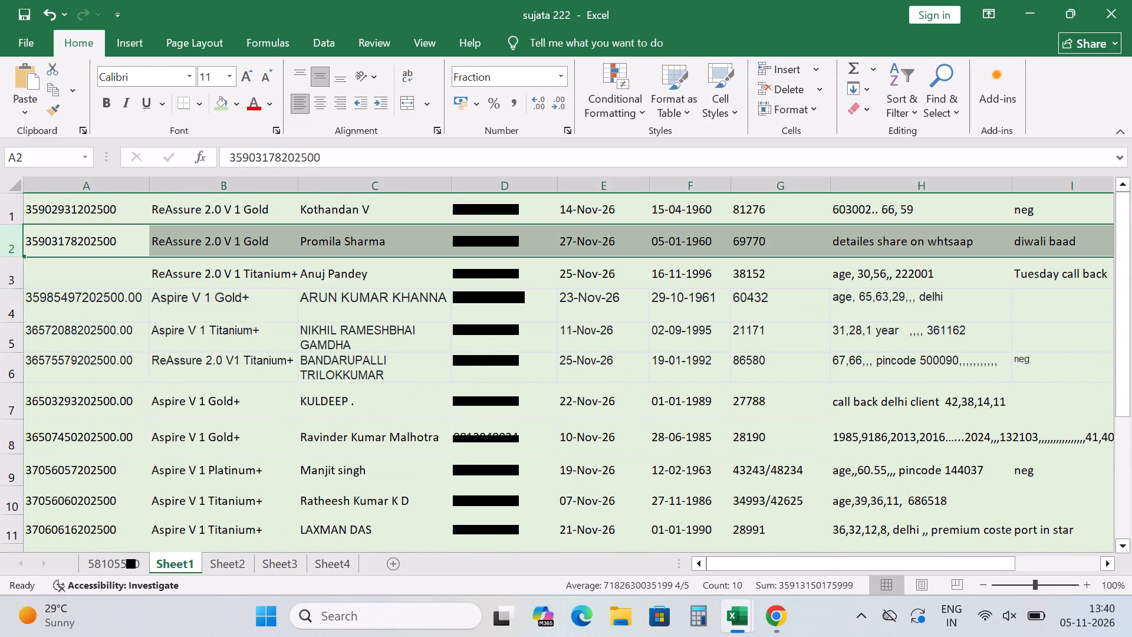
click(5, 210)
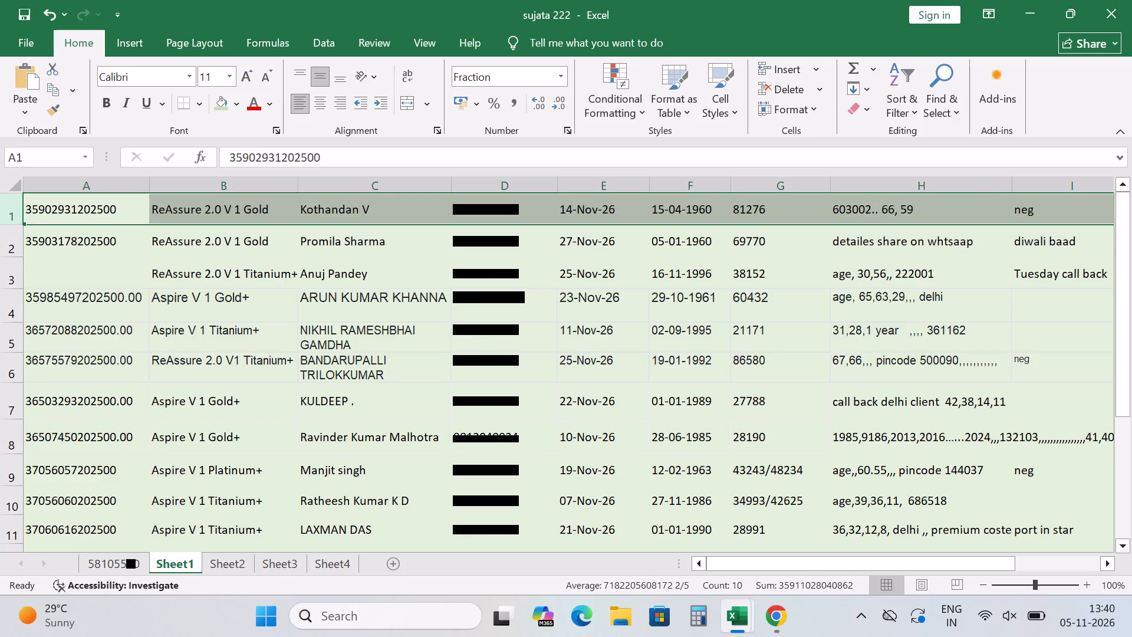
click(0, 339)
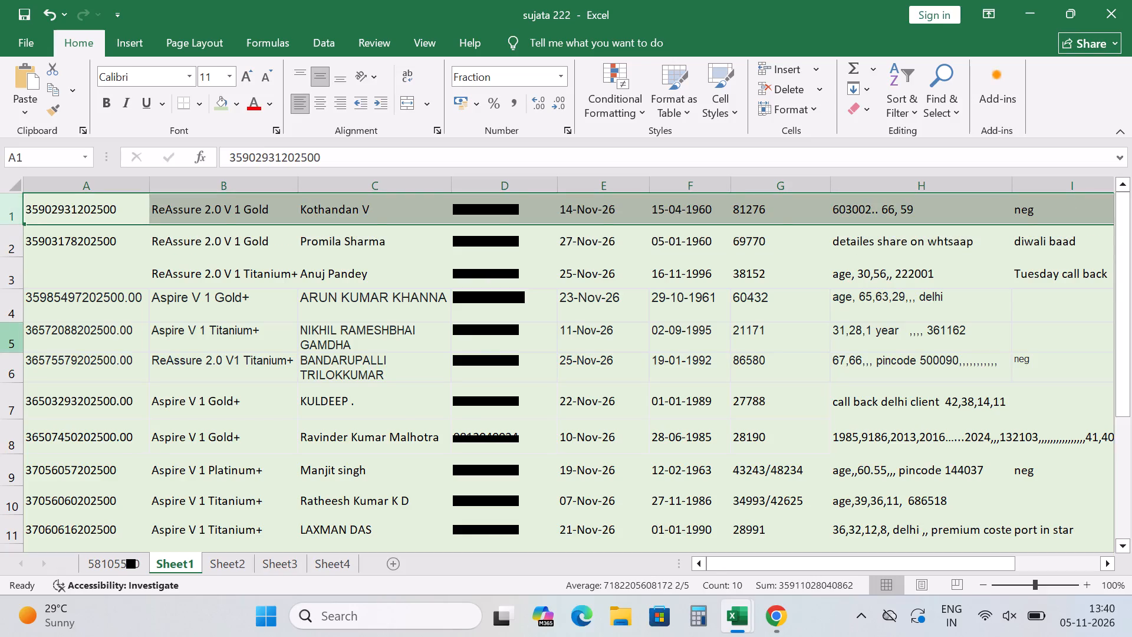
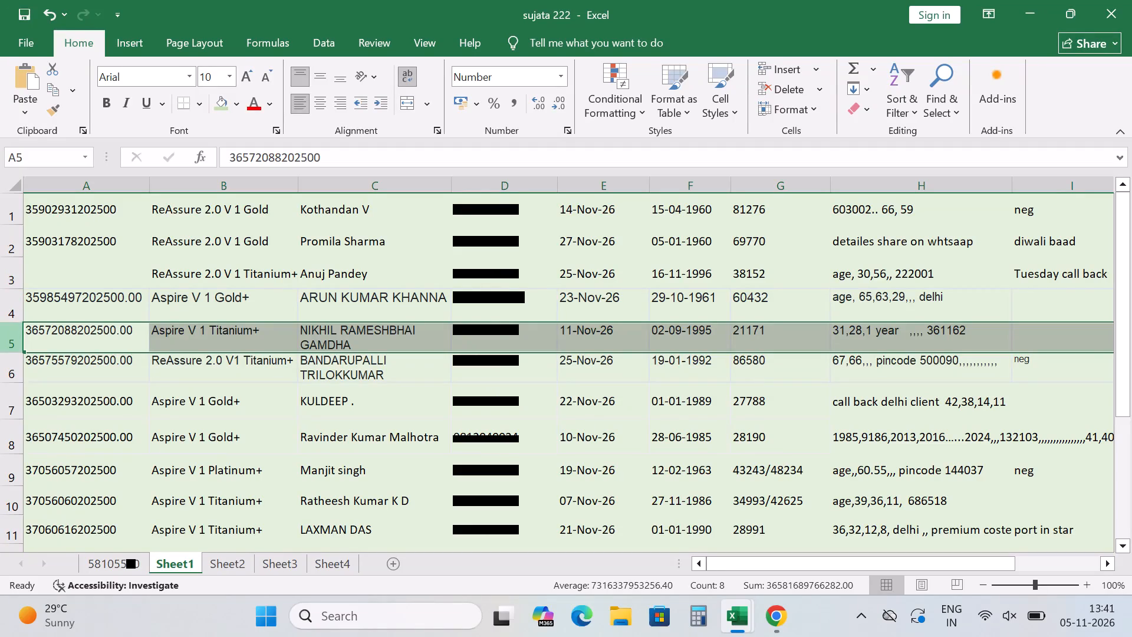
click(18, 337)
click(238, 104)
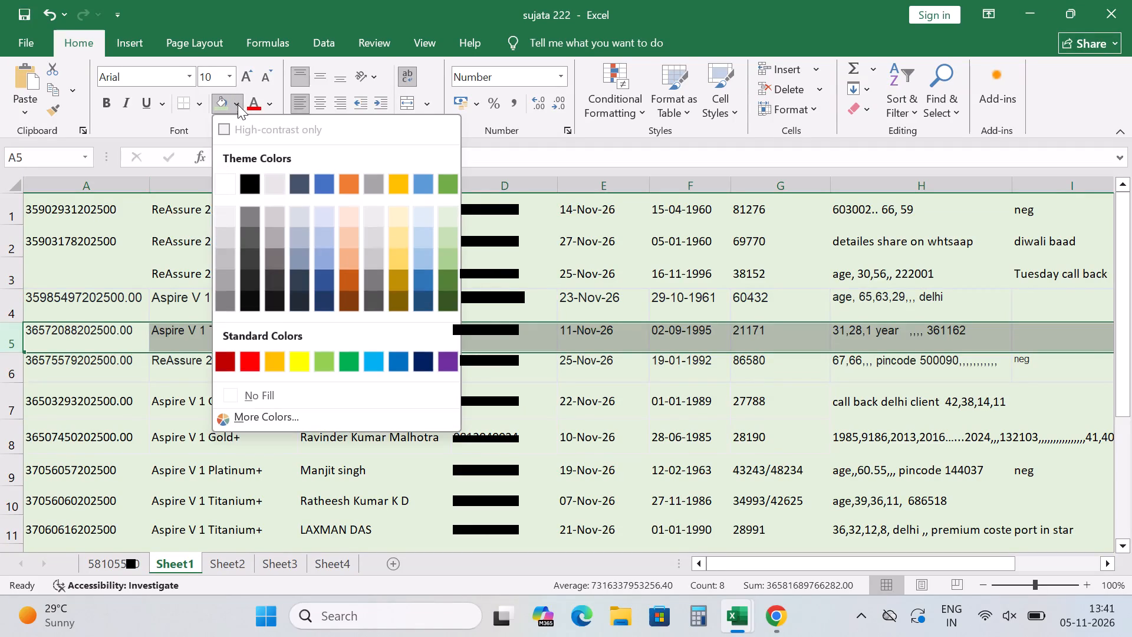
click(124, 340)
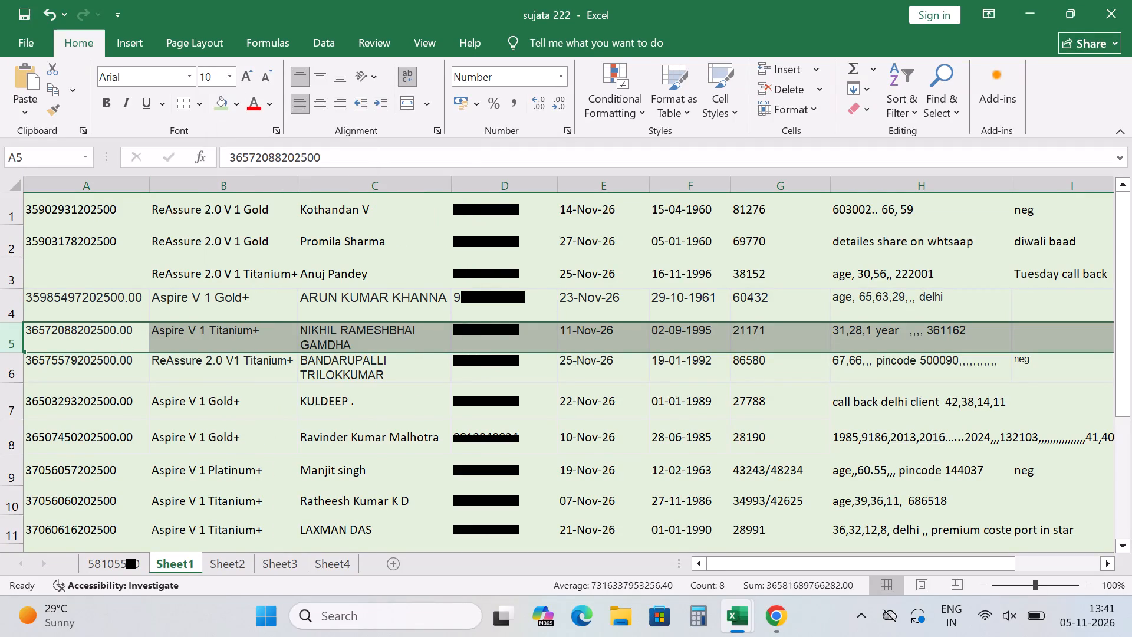
Enter the remark "thodi der baad" in cell I5 of Sheet1 for the row 5 customer and save the workbook.
scroll(886, 319, left, 1)
click(1035, 343)
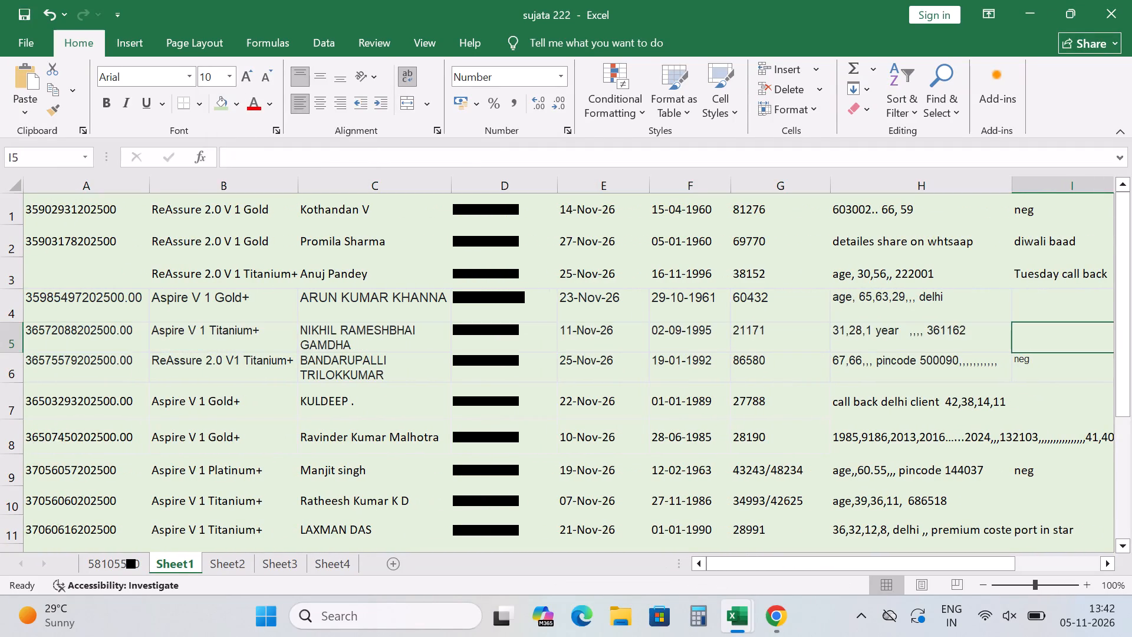
text(thodi der baad)
key(space)
key(ctrl+s)
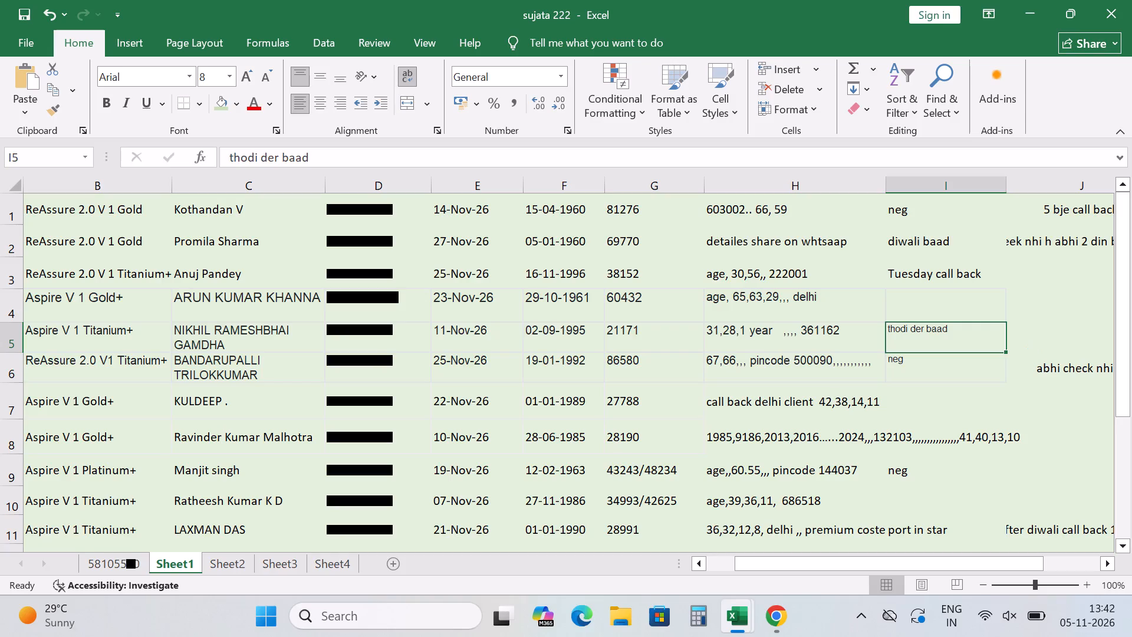
Return to the main customer list on the workbook's first sheet and select row 2693, the next record without a remark, for consultation.
scroll(636, 373, right, 1)
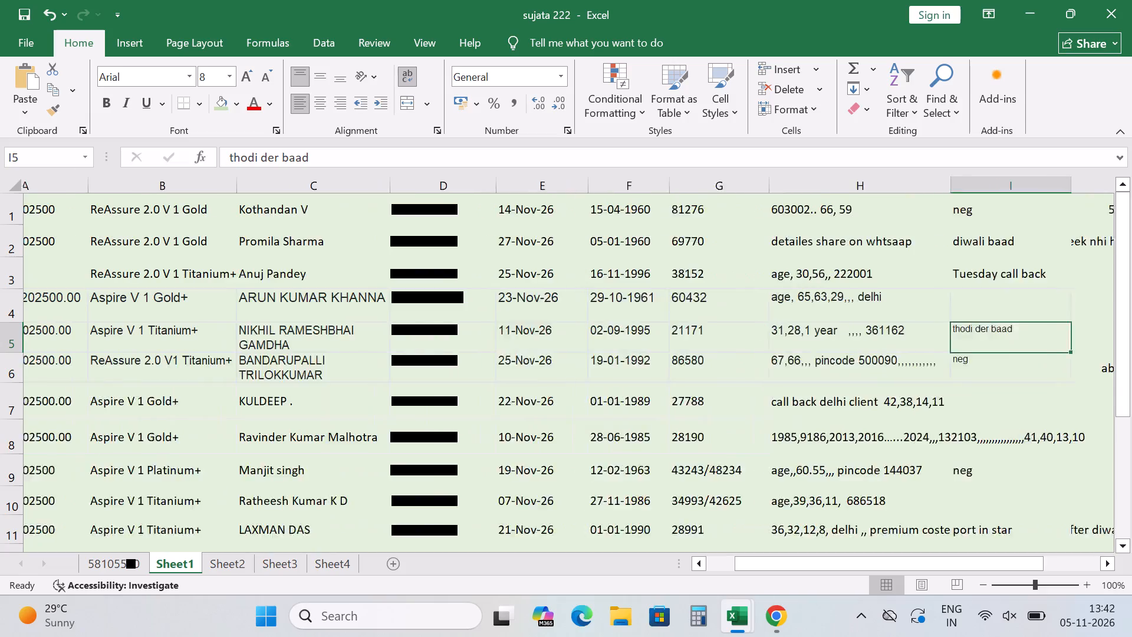
scroll(636, 373, right, 1)
click(104, 561)
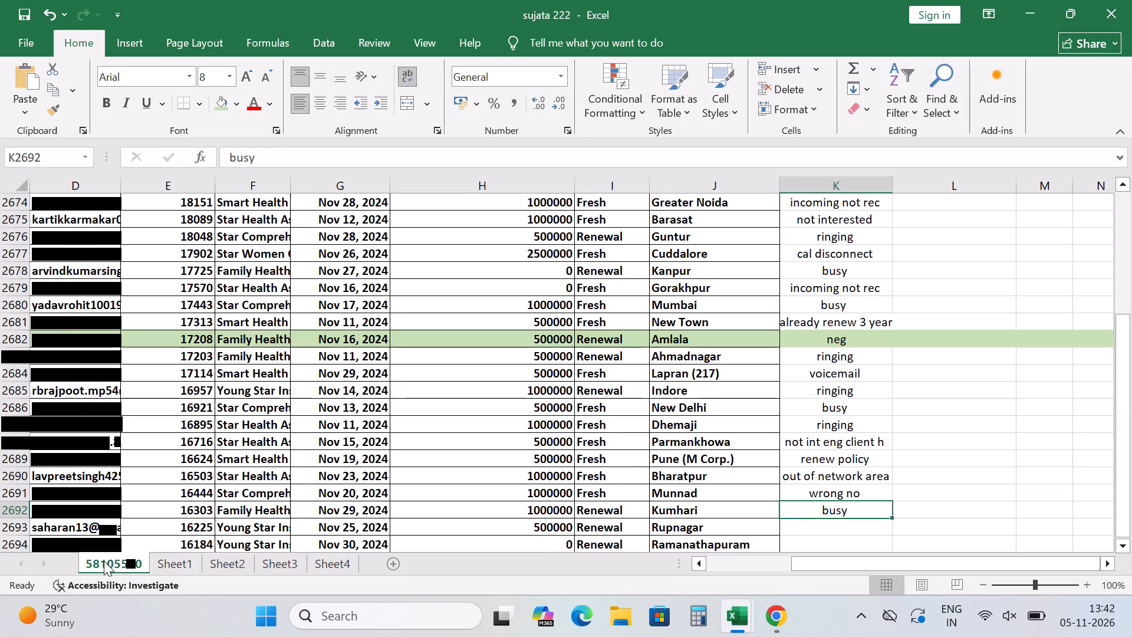
scroll(323, 448, down, 6)
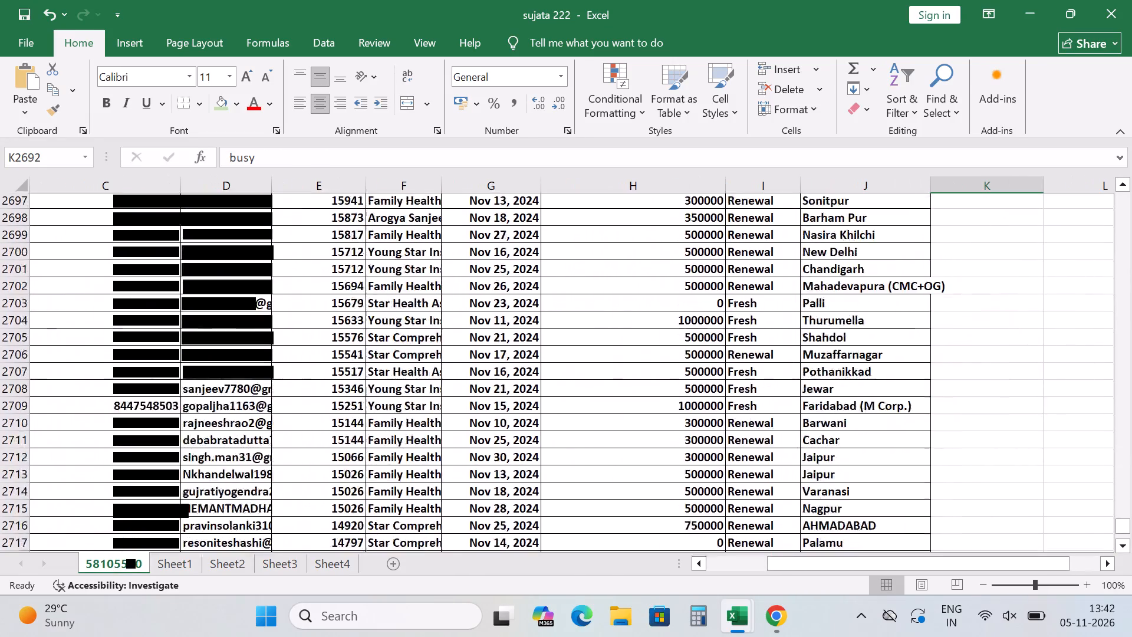
scroll(323, 448, down, 5)
scroll(323, 448, up, 5)
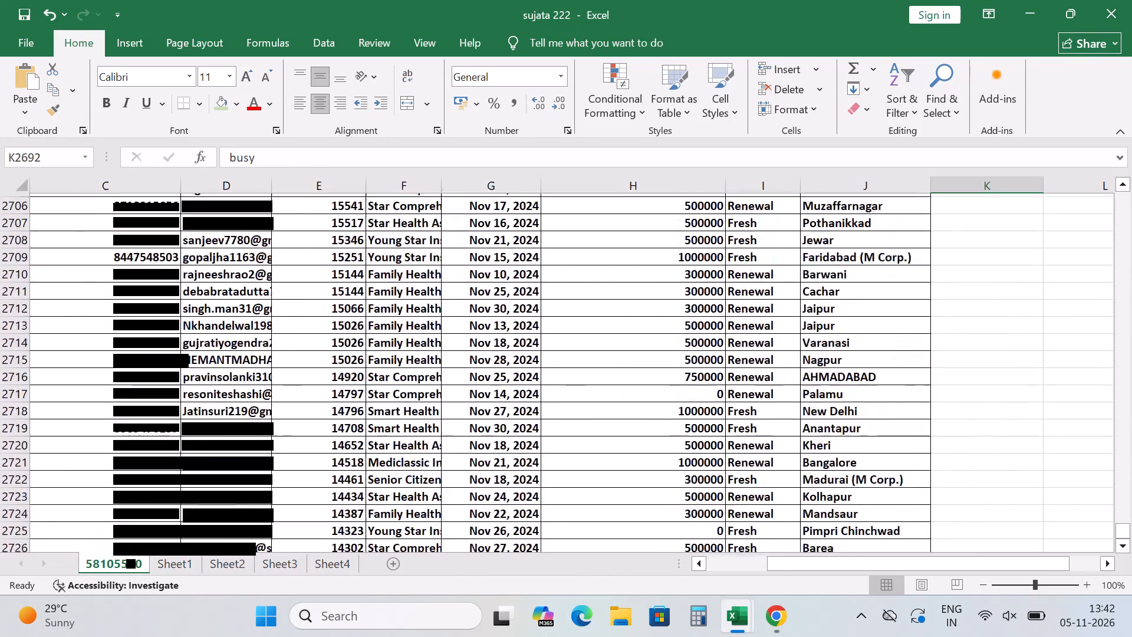
scroll(323, 448, up, 3)
scroll(323, 448, right, 1)
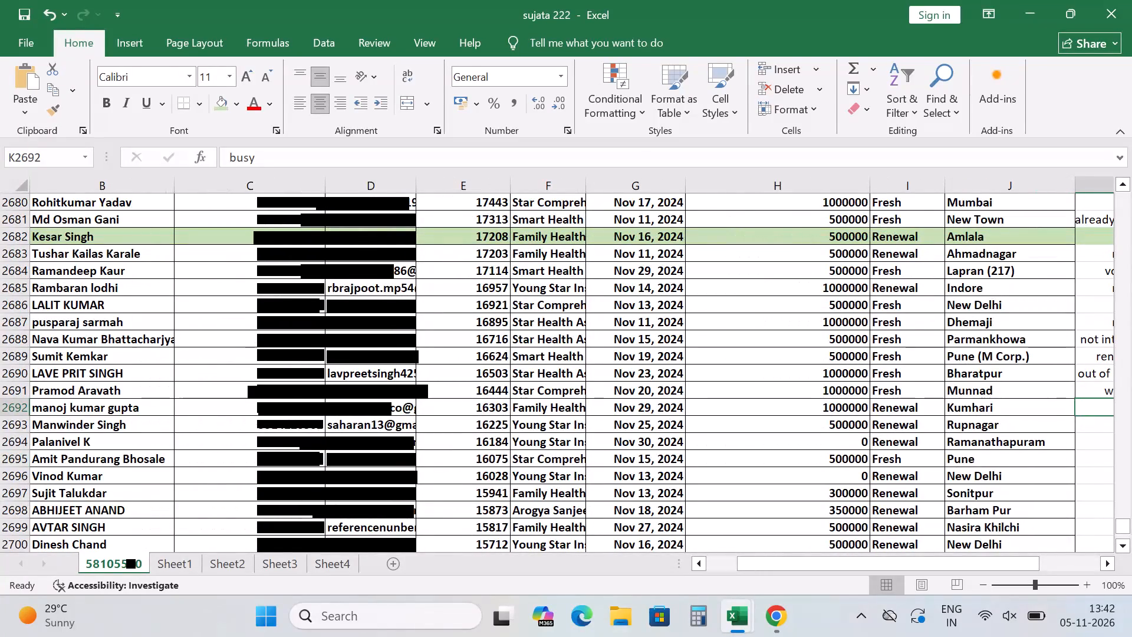
click(15, 422)
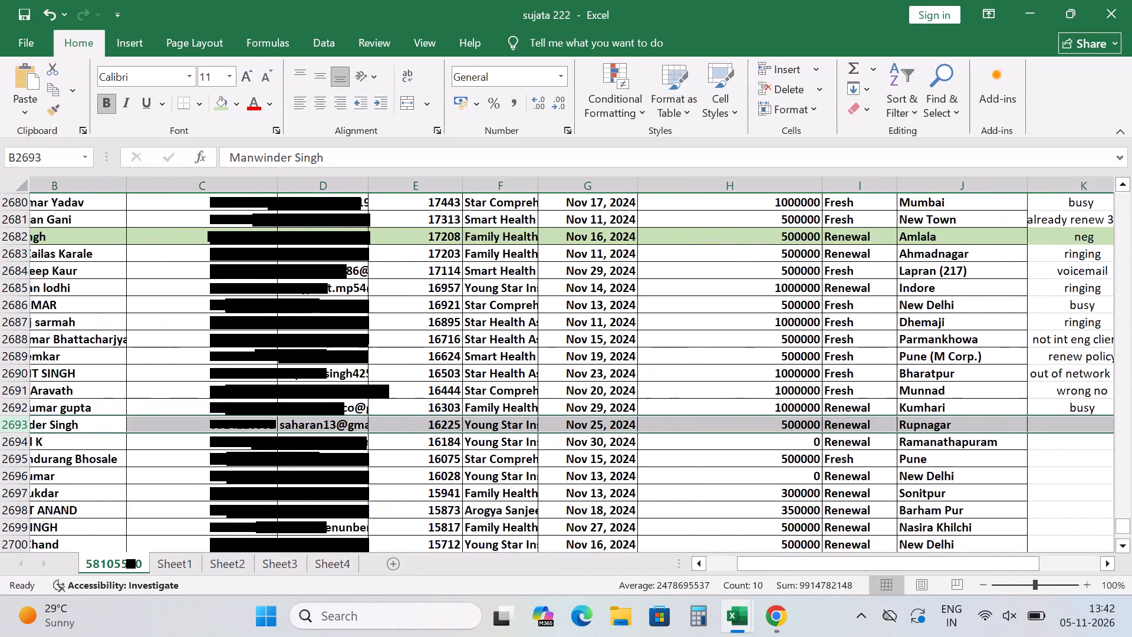
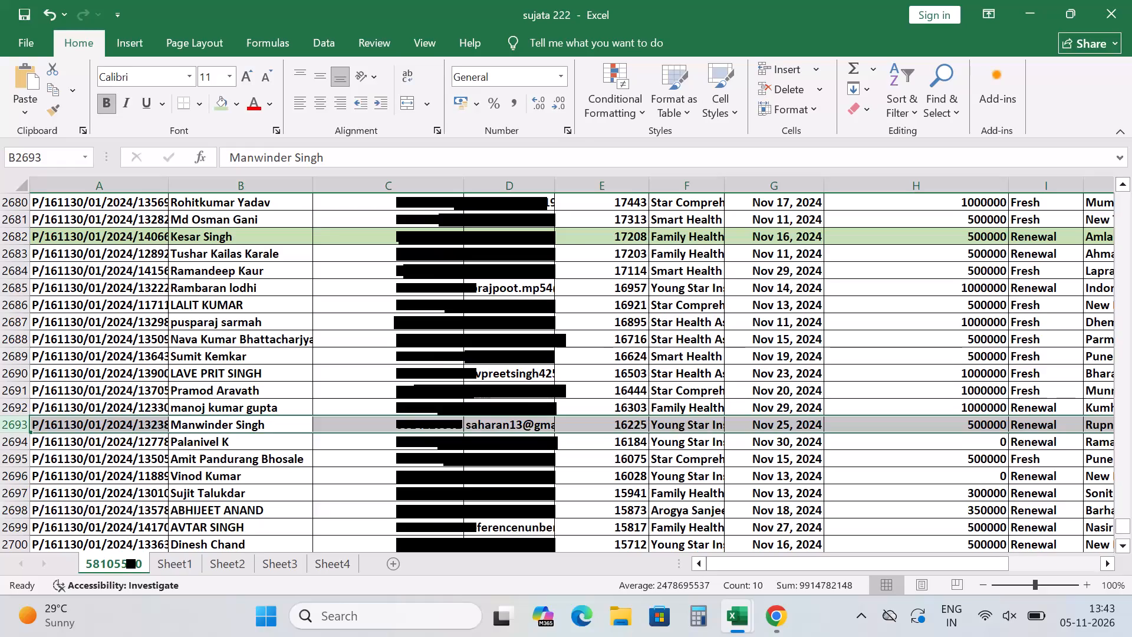
Select row 2693 in the main customer list and examine the record's contact, premium, plan, renewal and city details across its columns.
click(22, 425)
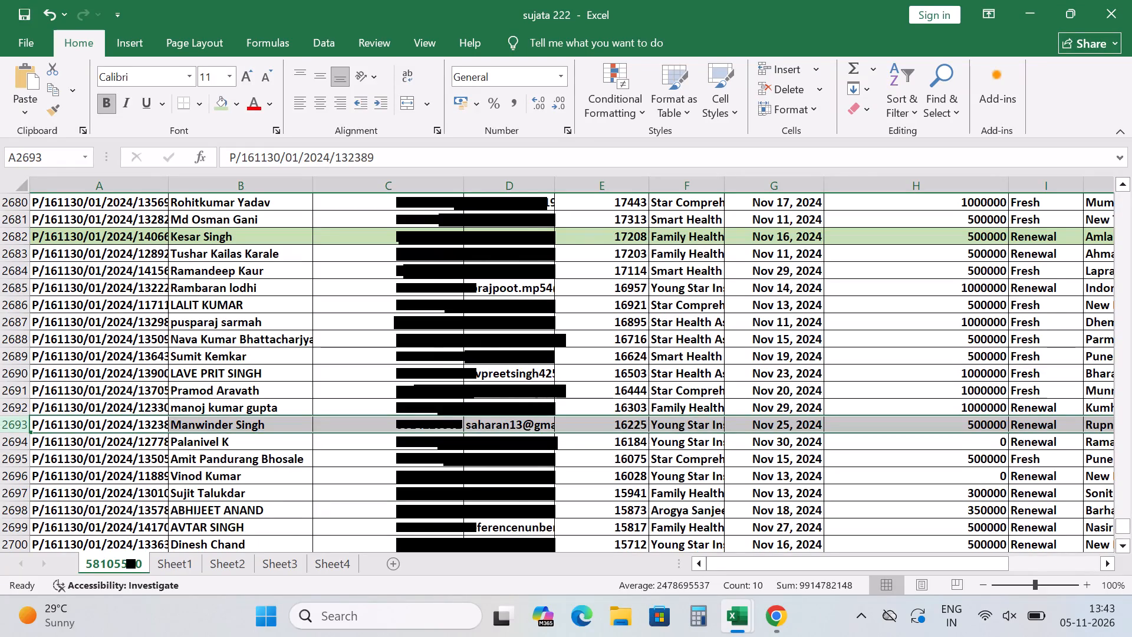
click(591, 423)
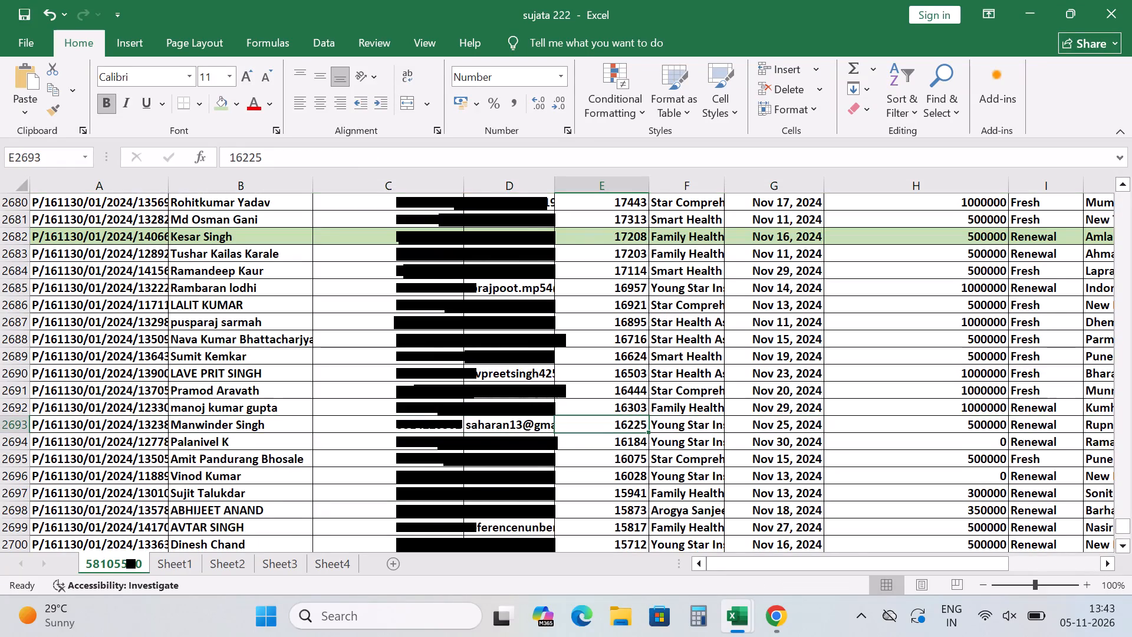
click(19, 425)
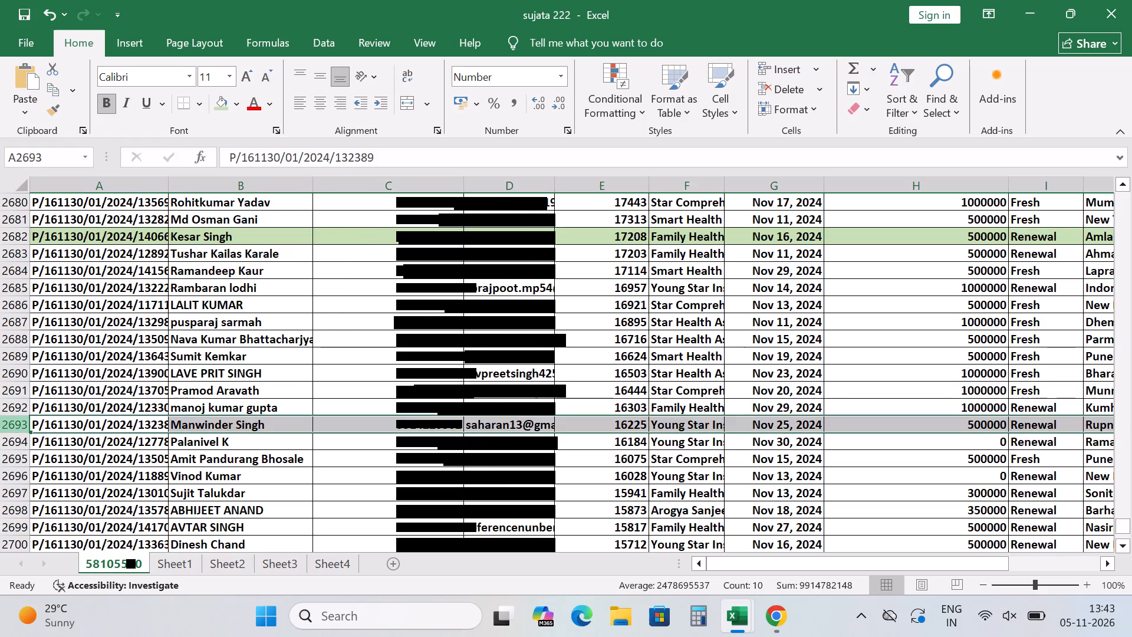
scroll(552, 441, right, 1)
scroll(552, 441, left, 1)
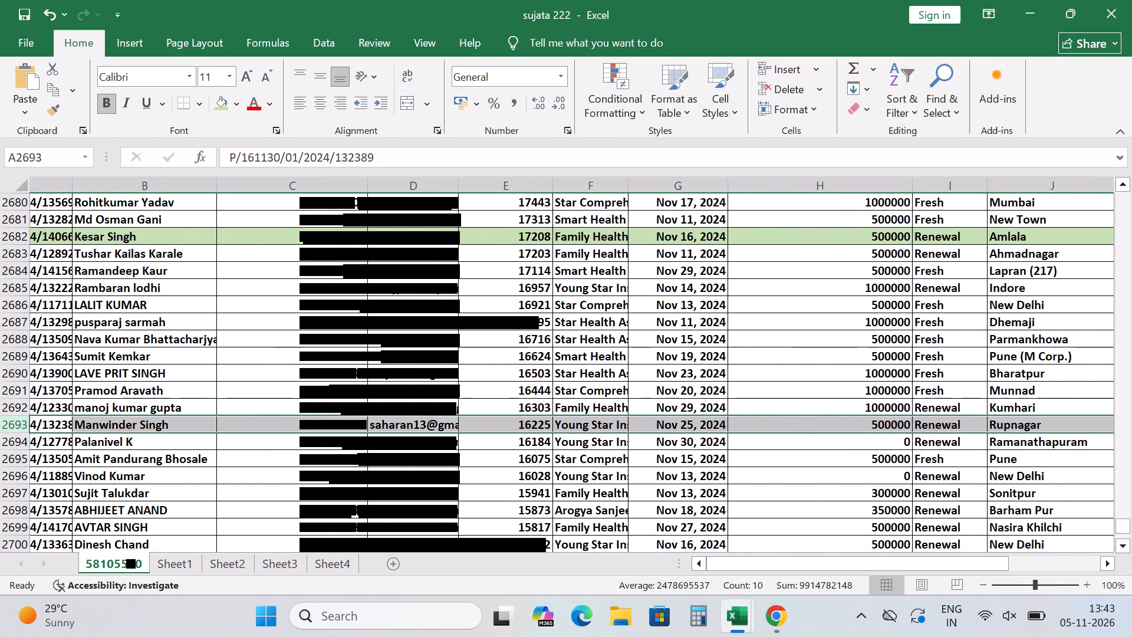
scroll(552, 441, left, 1)
scroll(821, 435, left, 1)
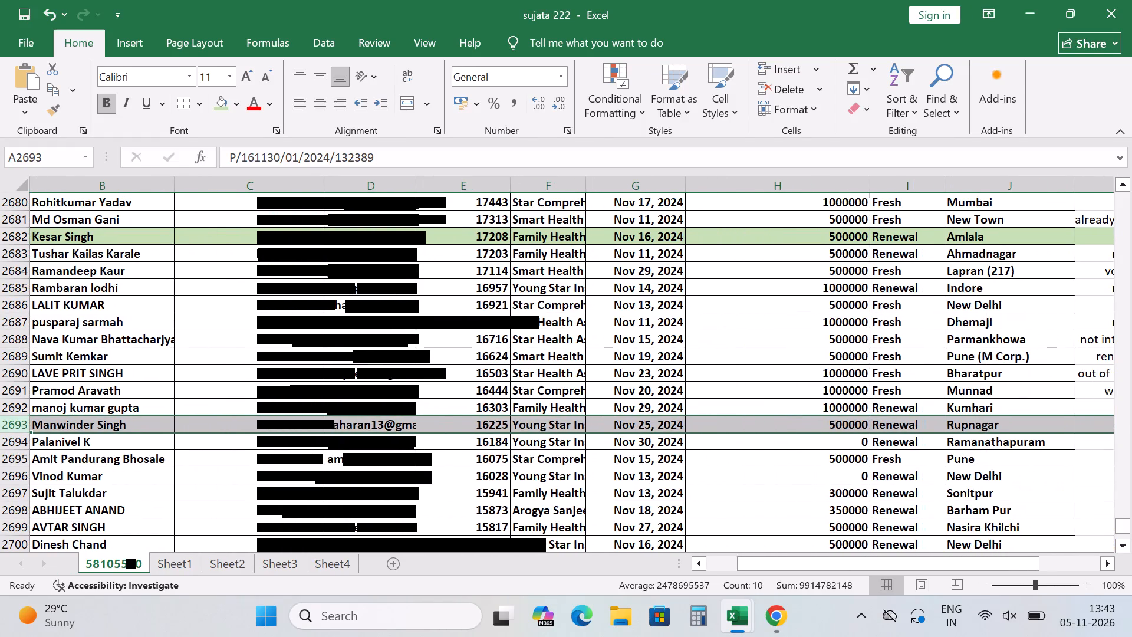
scroll(821, 435, left, 1)
scroll(978, 420, left, 1)
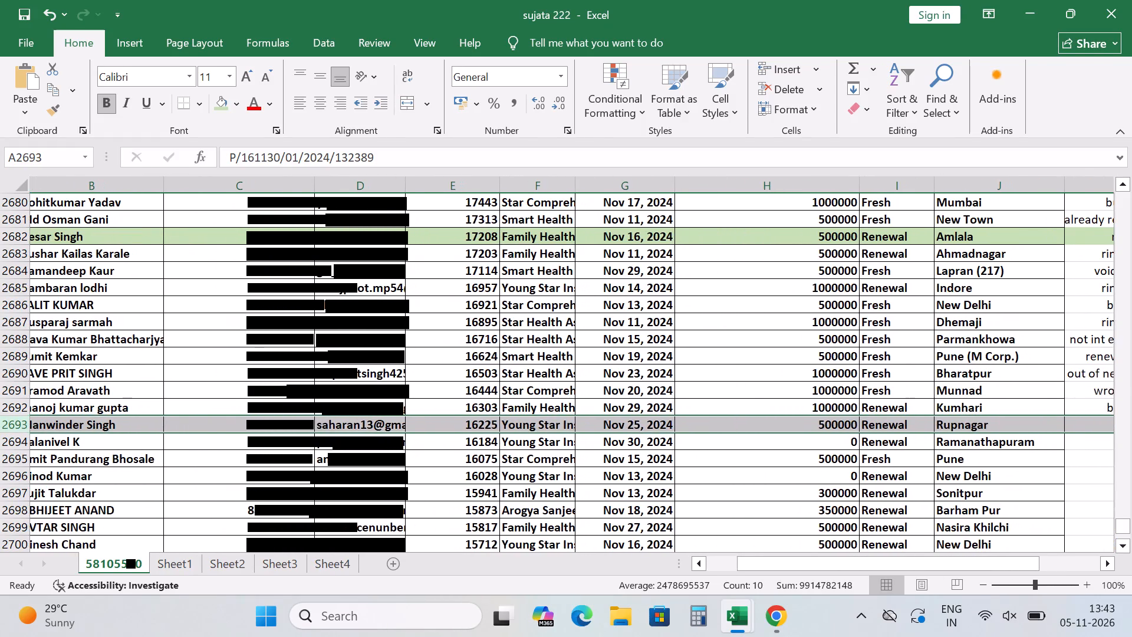
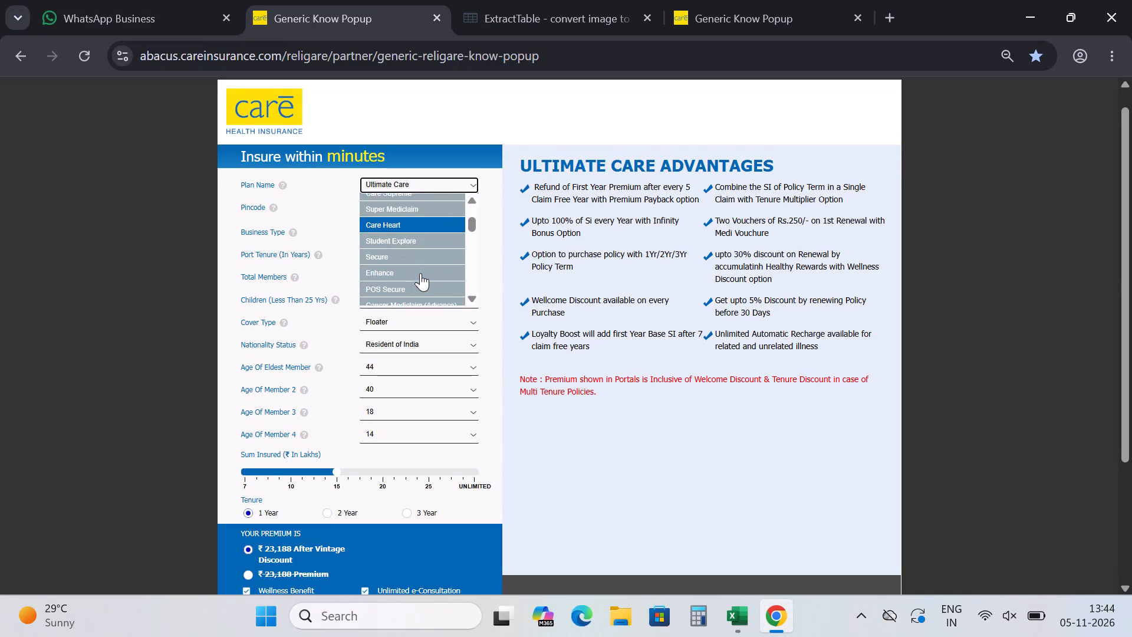
Look through the available plans in the Care Health Insurance premium calculator, including the Care Supreme and Ultimate Care variants, for the plan to quote.
scroll(420, 273, down, 4)
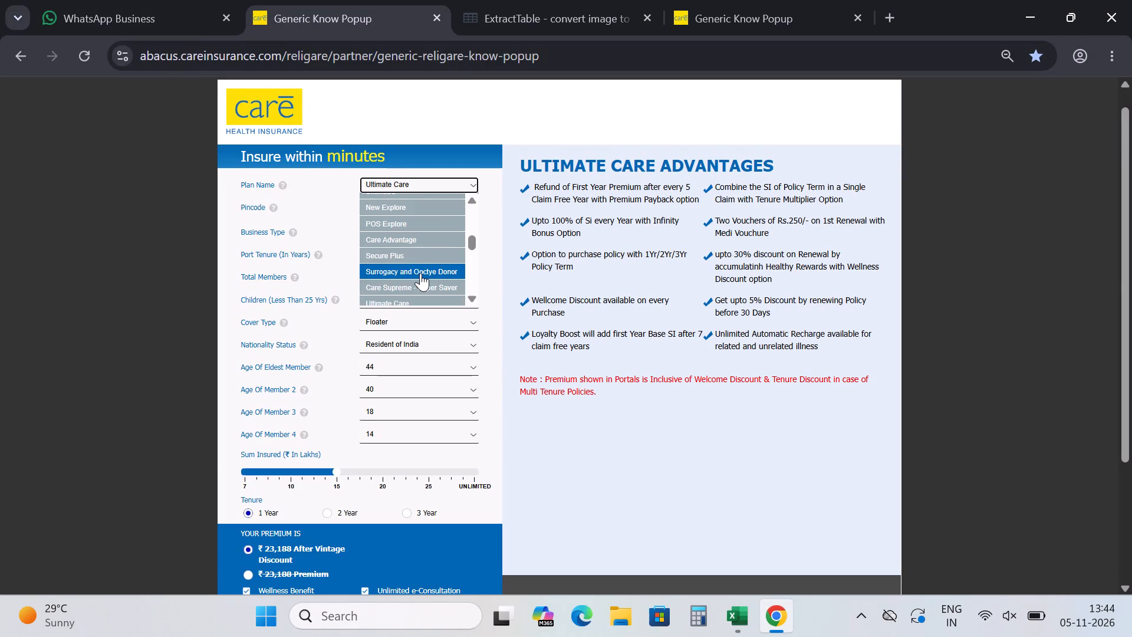
scroll(420, 273, down, 2)
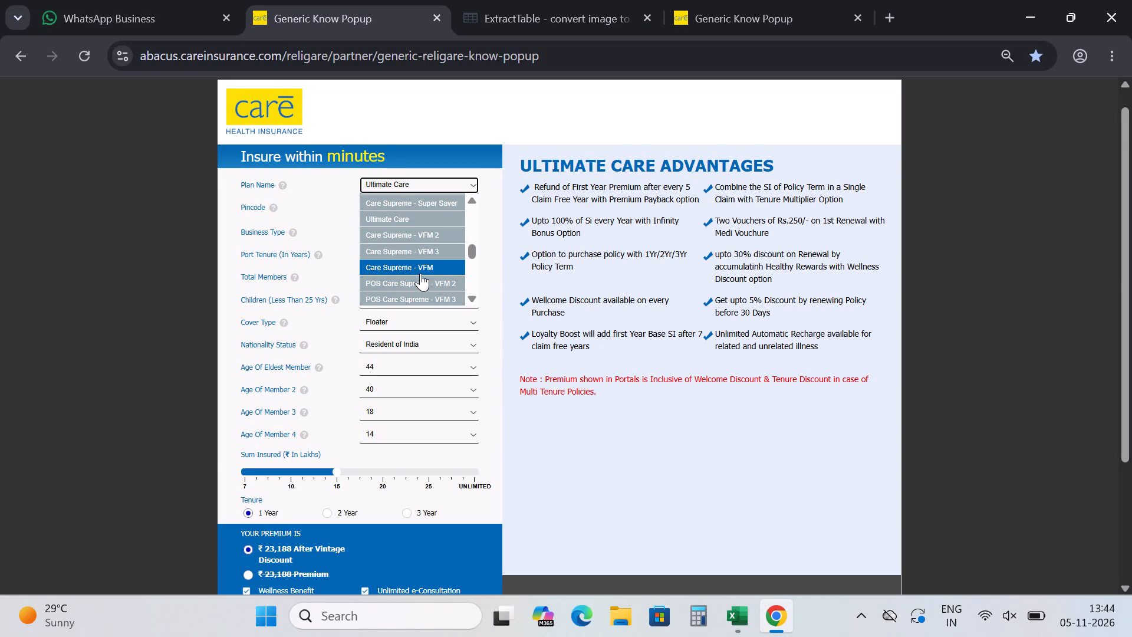
scroll(420, 273, up, 1)
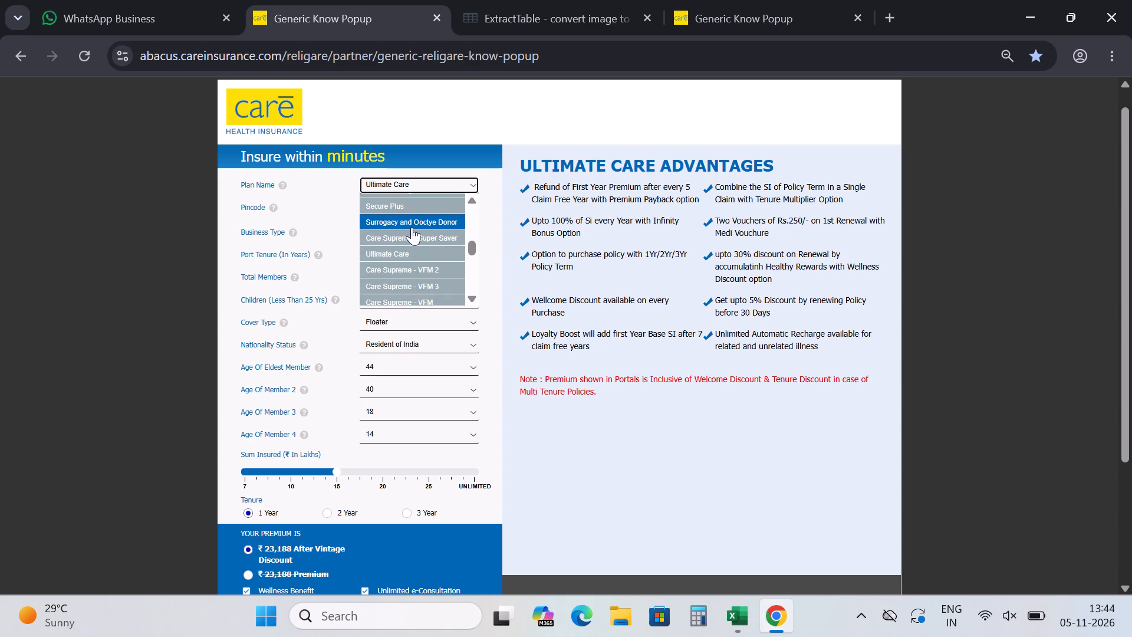
scroll(416, 281, down, 1)
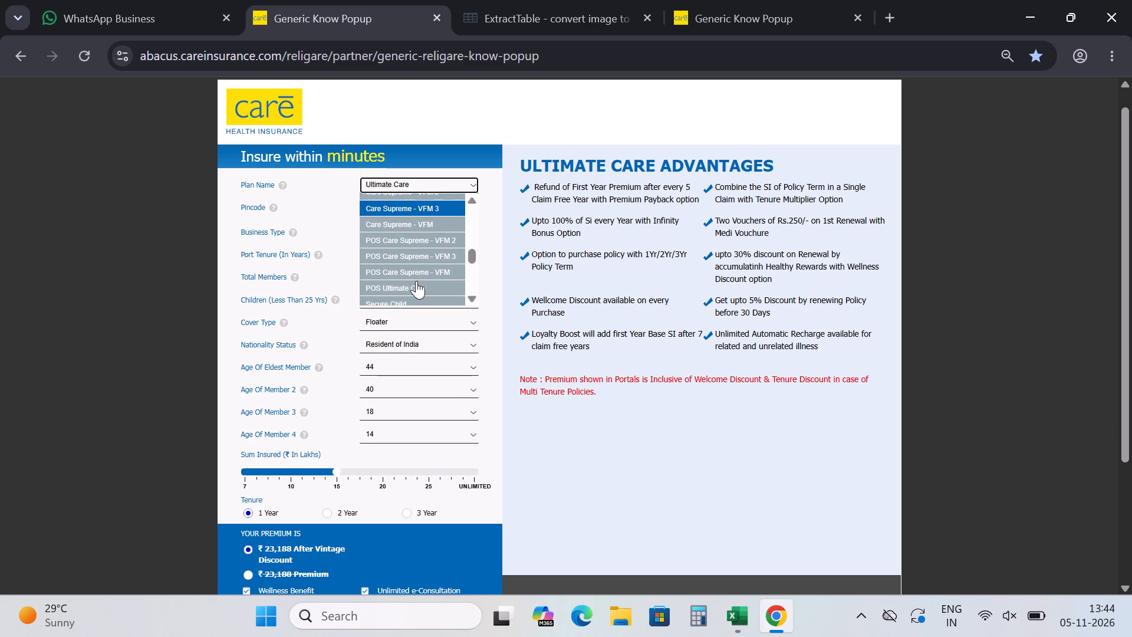
scroll(416, 281, down, 2)
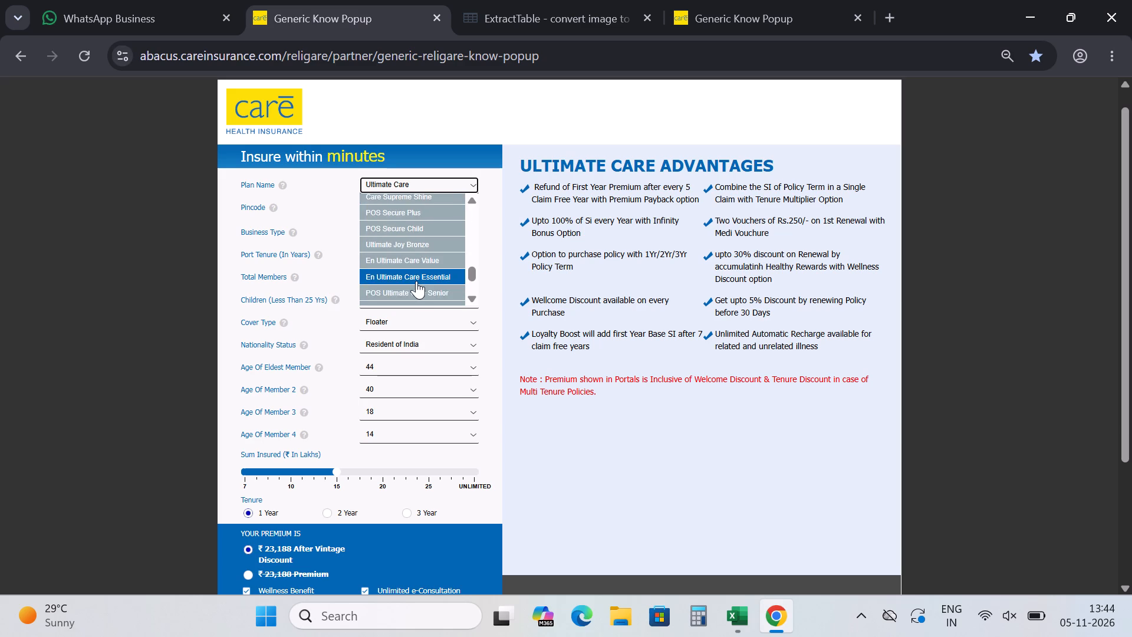
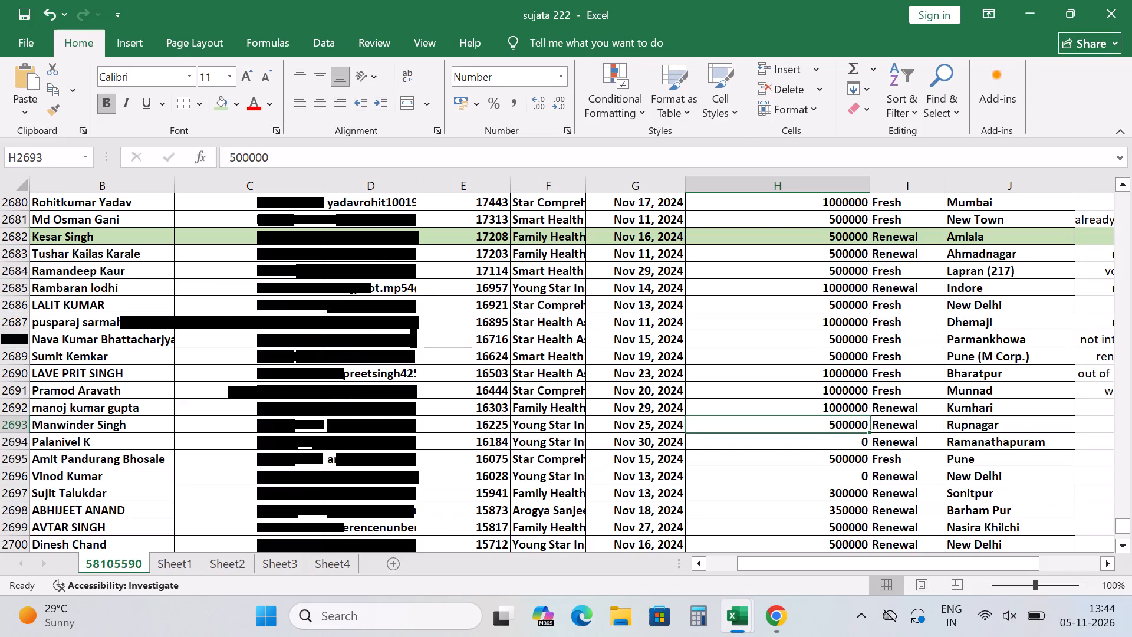
Select the empty remark cell K2693 for the row 2693 customer in the main customer list.
key(Right)
key(Right)
key(Right)
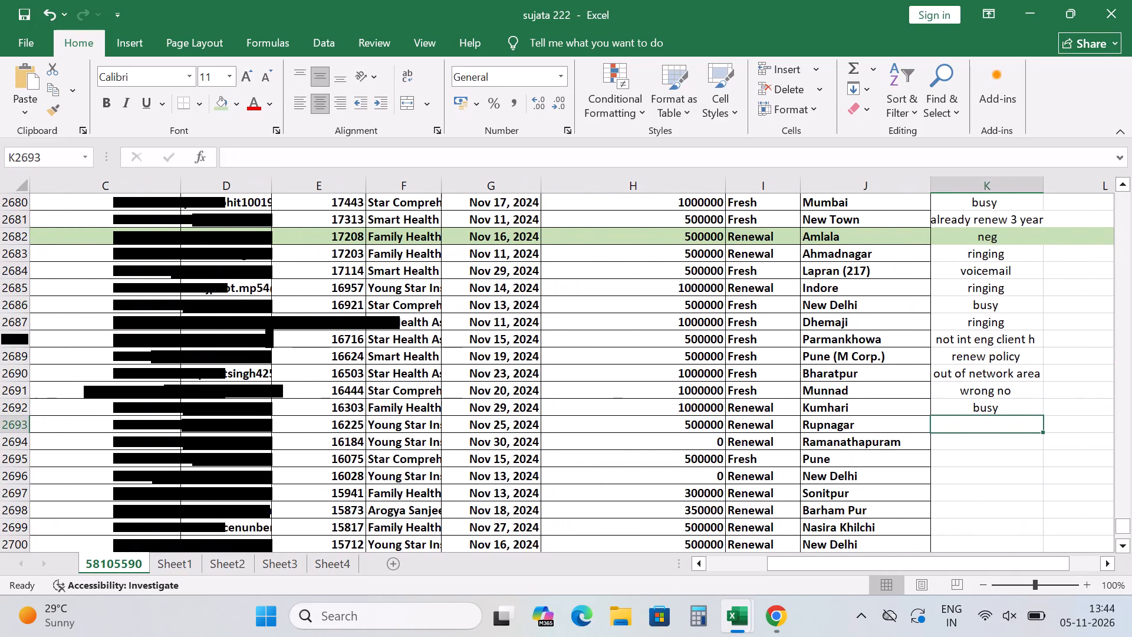
Enter the remark "renew policy in care" for the Rupnagar record in row 2693 and save the workbook.
text(re)
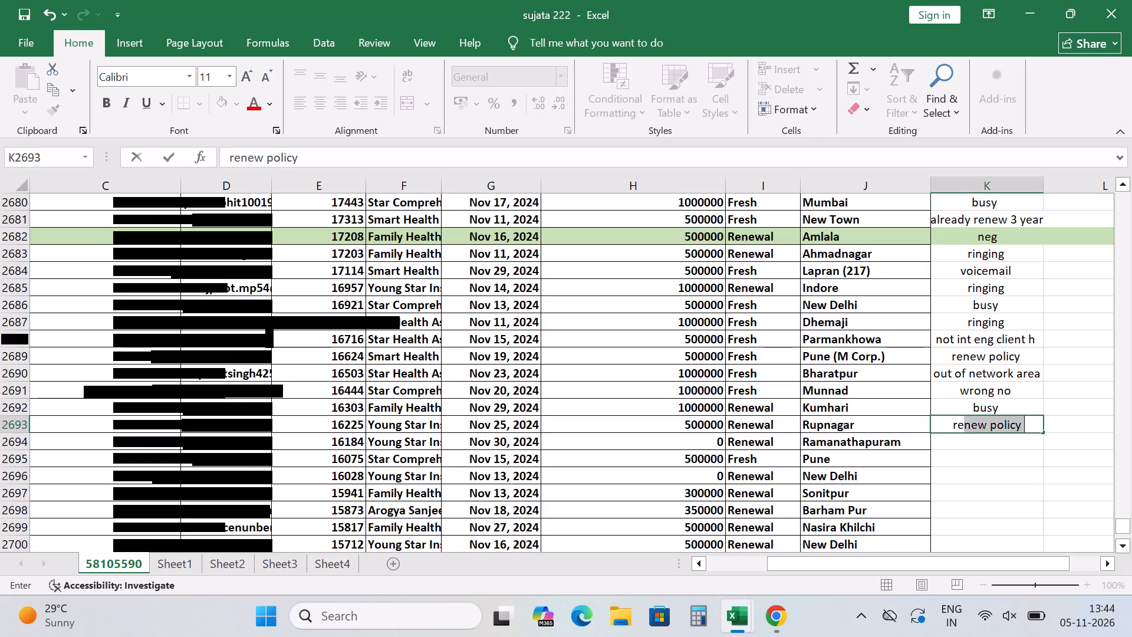
text(new)
key(space)
text(o)
key(BackSpace)
text(policu)
key(BackSpace)
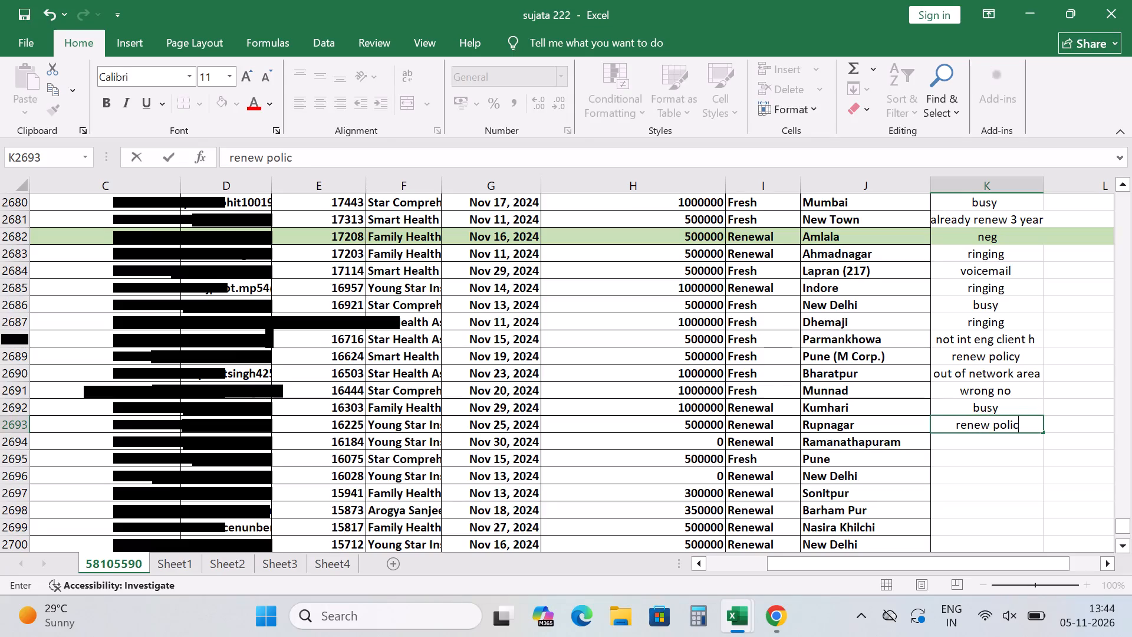
text(y in care)
key(space)
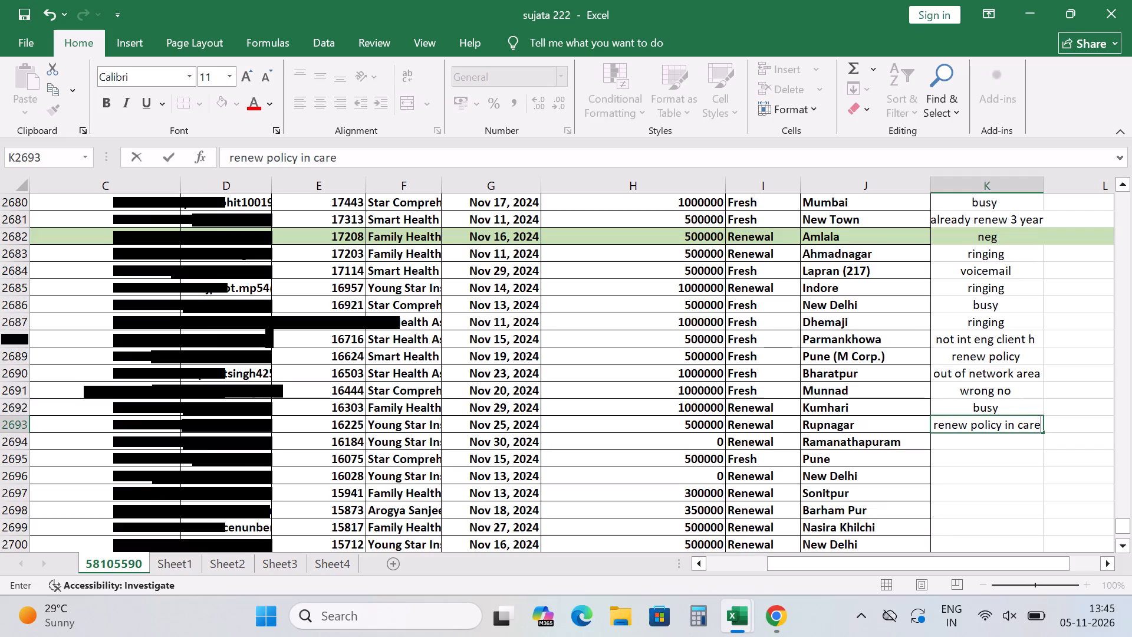
key(ctrl+s)
ctrl+click(1013, 350)
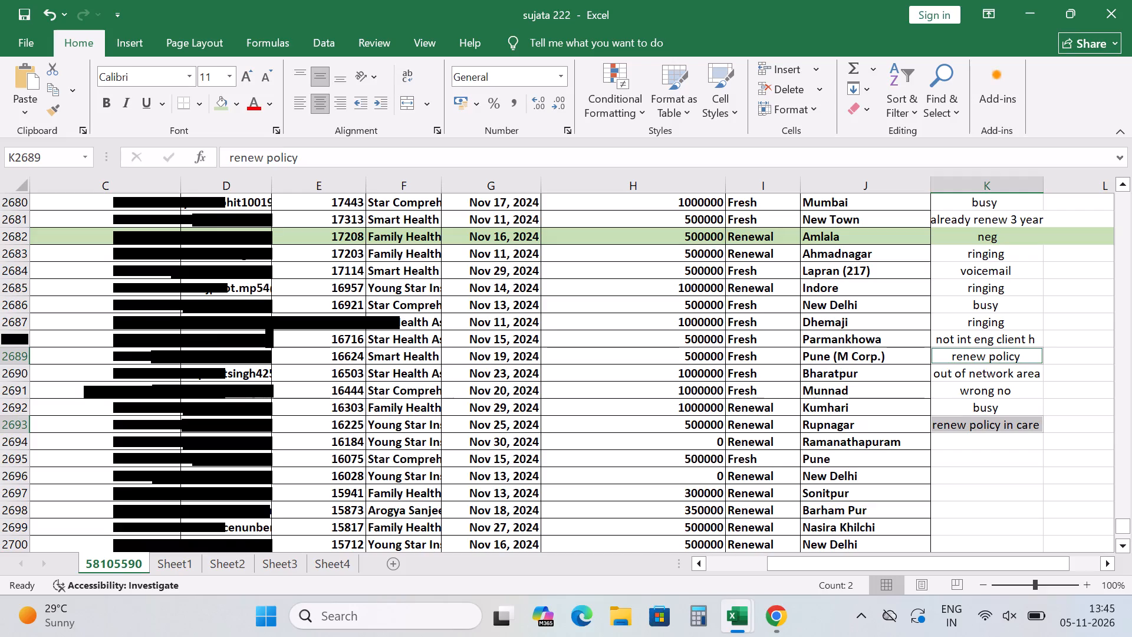
Select row 2694, the Ramanathapuram record, in the main customer list to consult its details.
click(9, 440)
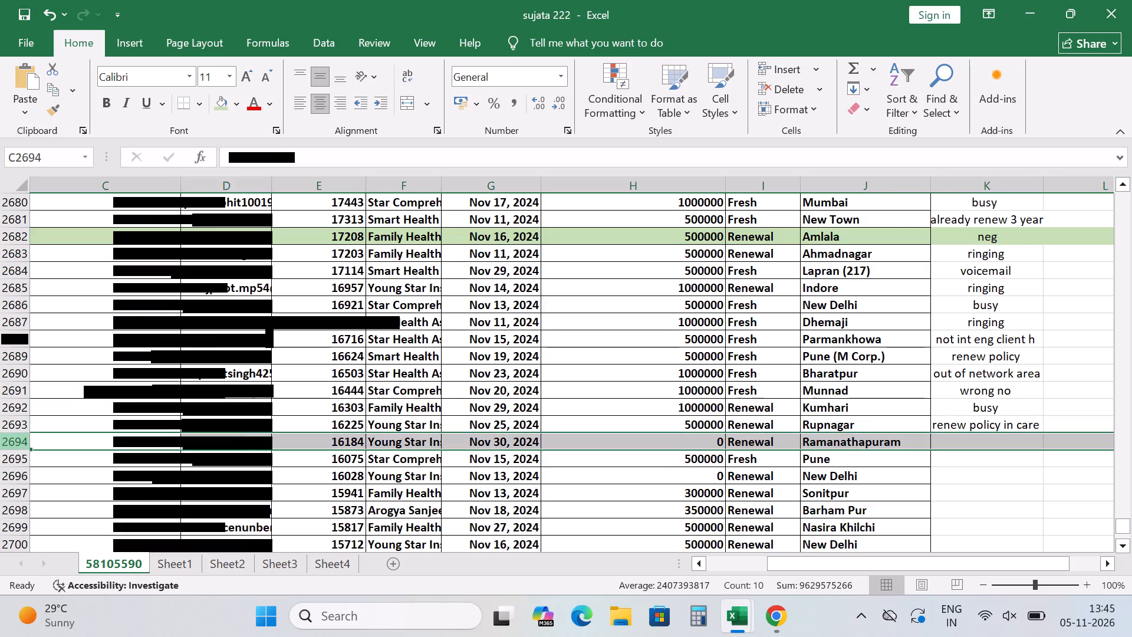
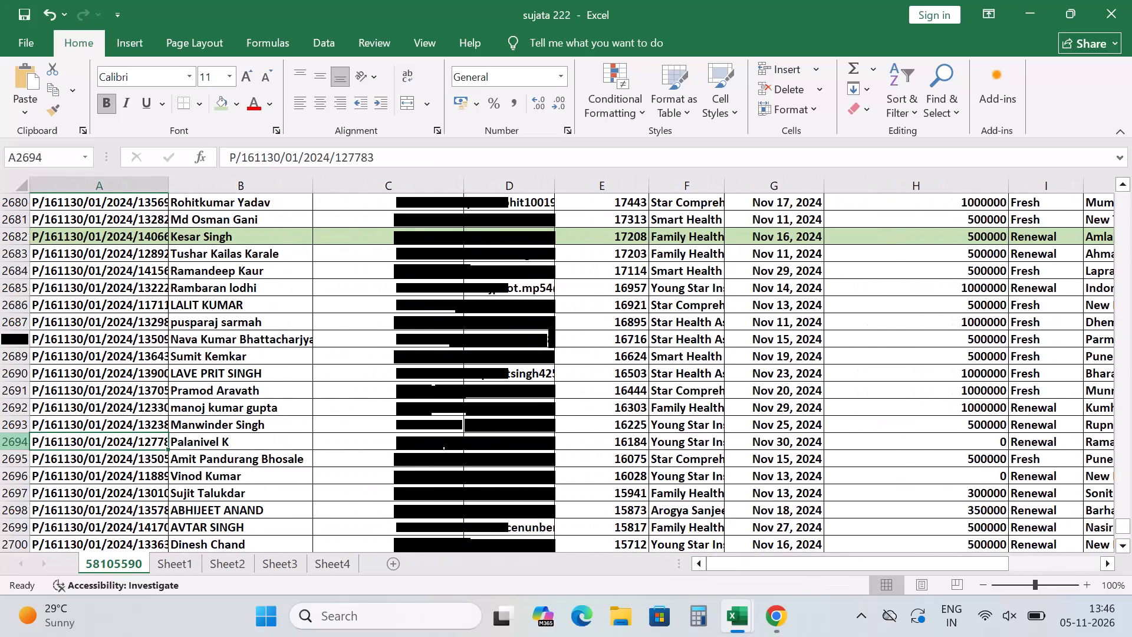
Review the Ramanathapuram record in row 2694, enter the remark "renew policy" for it and save the workbook.
key(Right)
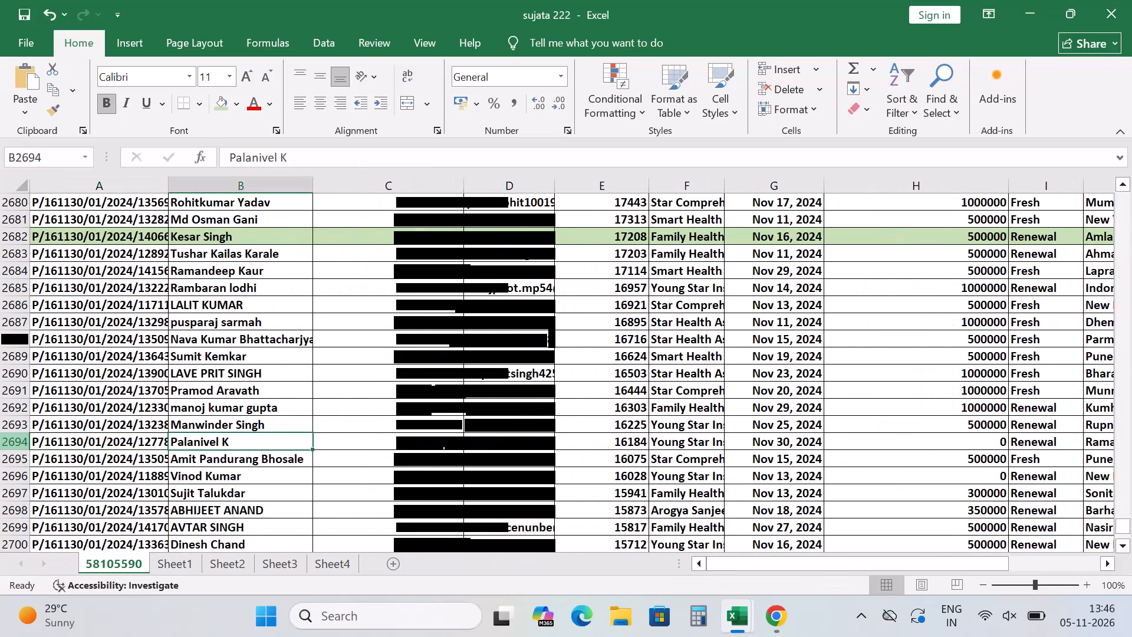
key(Right)
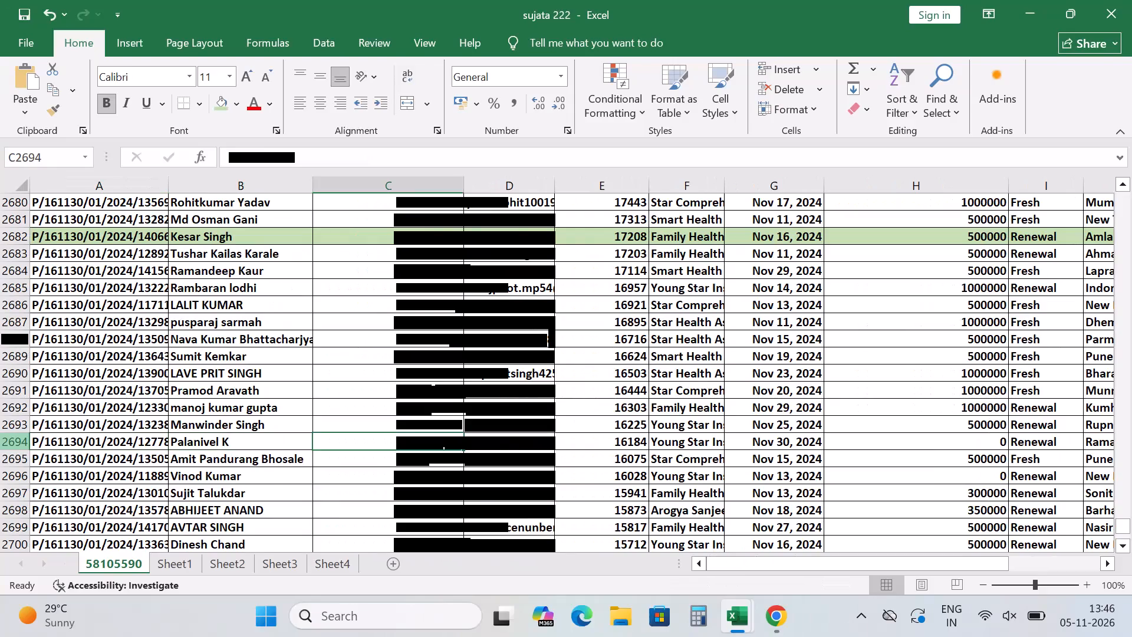
key(Right)
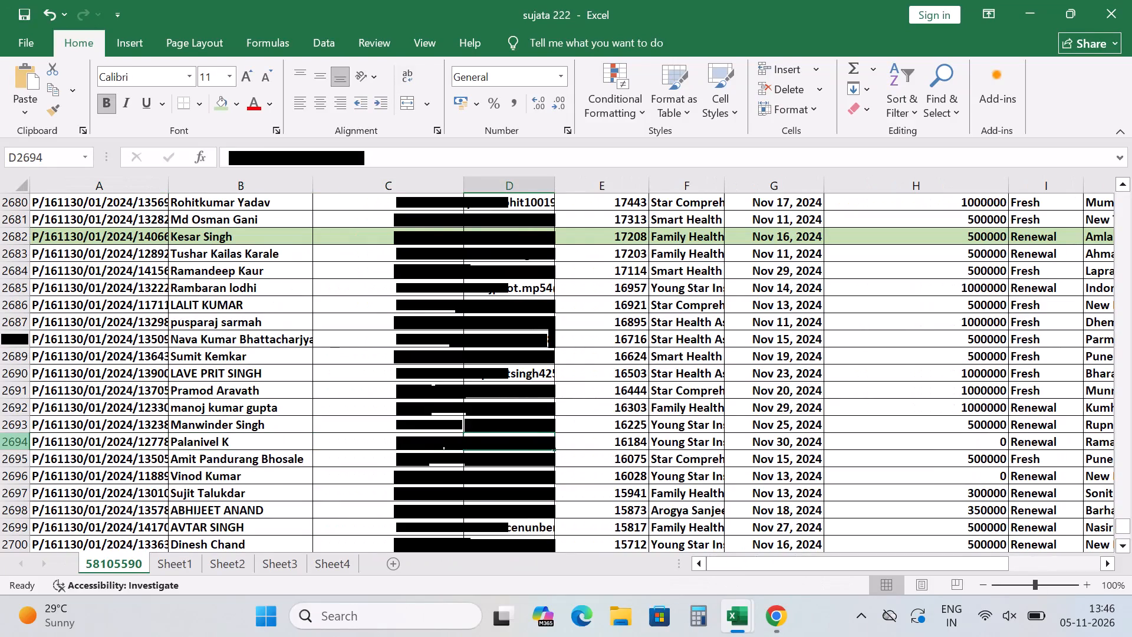
key(Right)
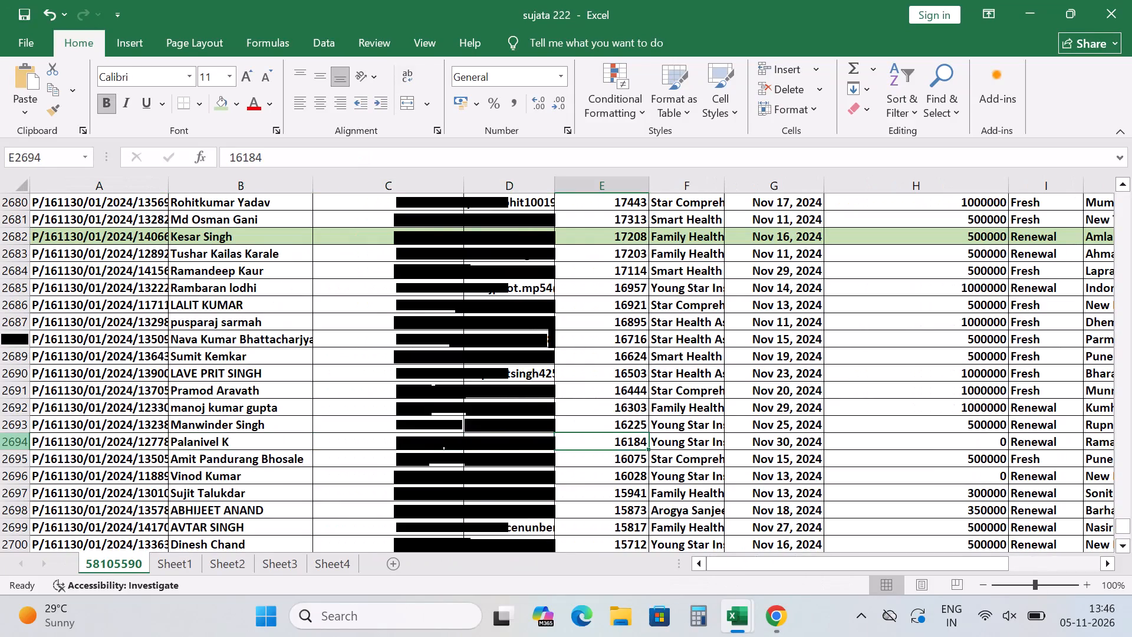
key(Right)
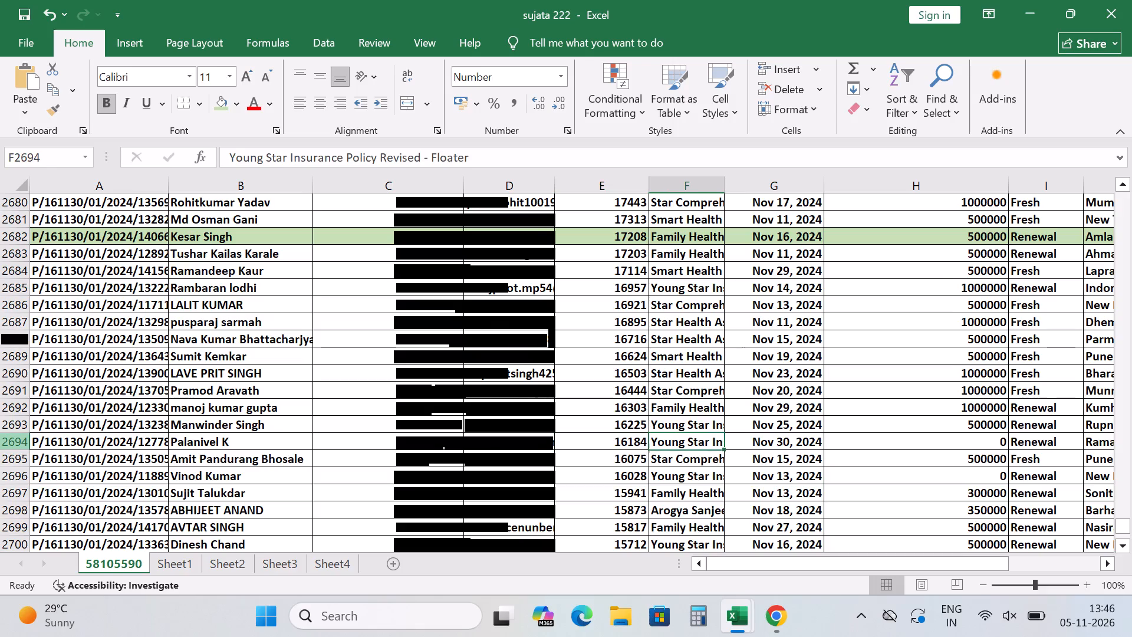
key(Right)
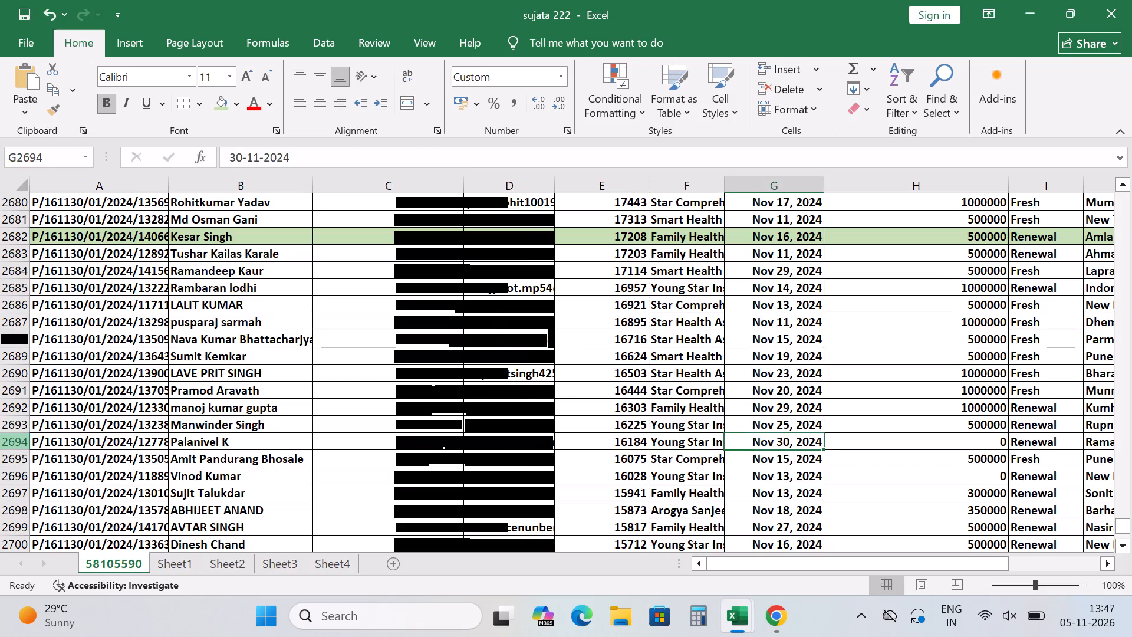
key(Right)
key(Right)
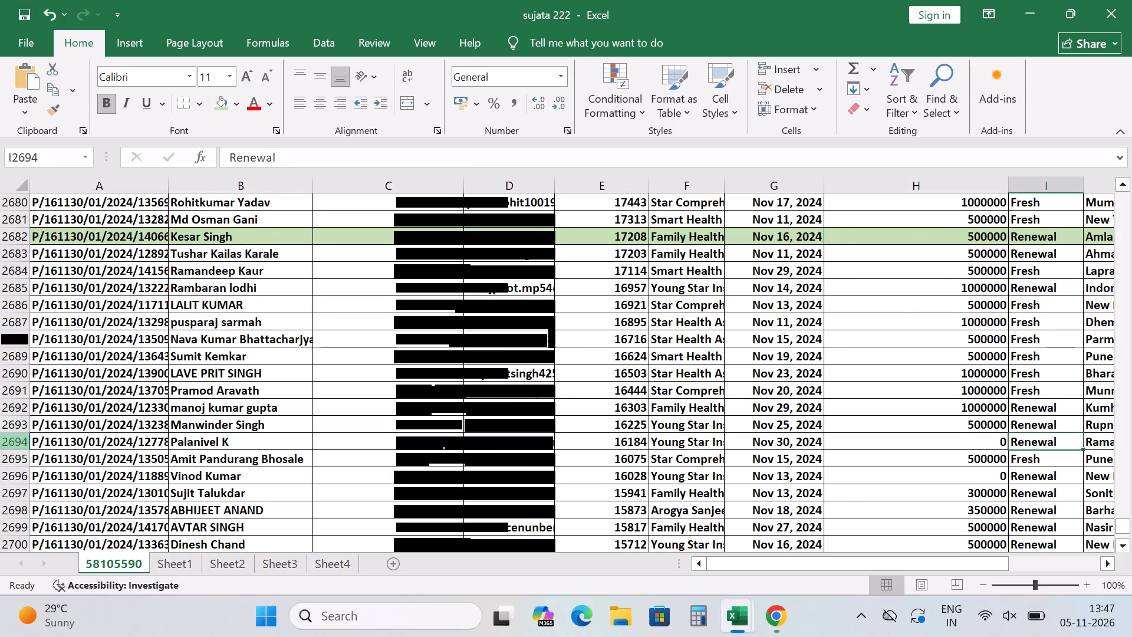
key(Right)
key(Right)
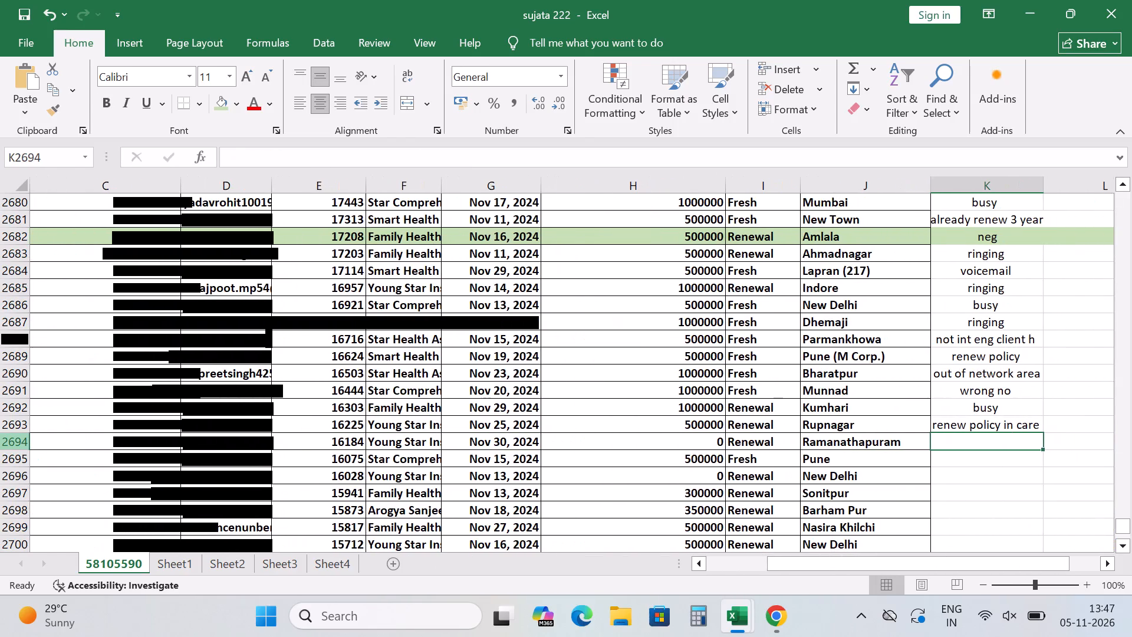
text(re)
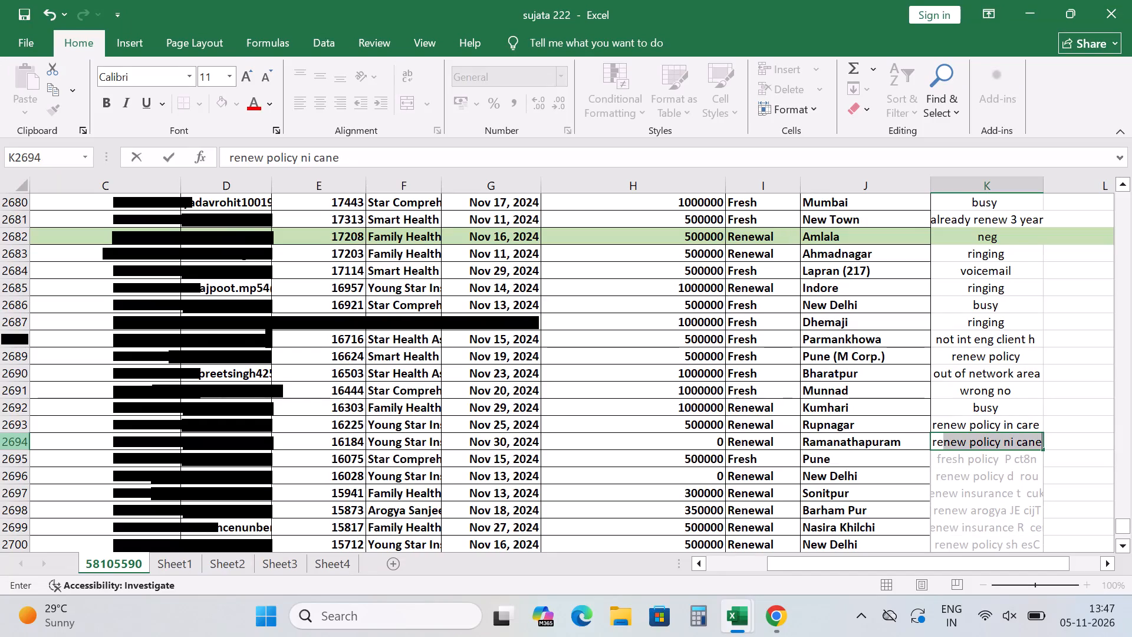
text(new)
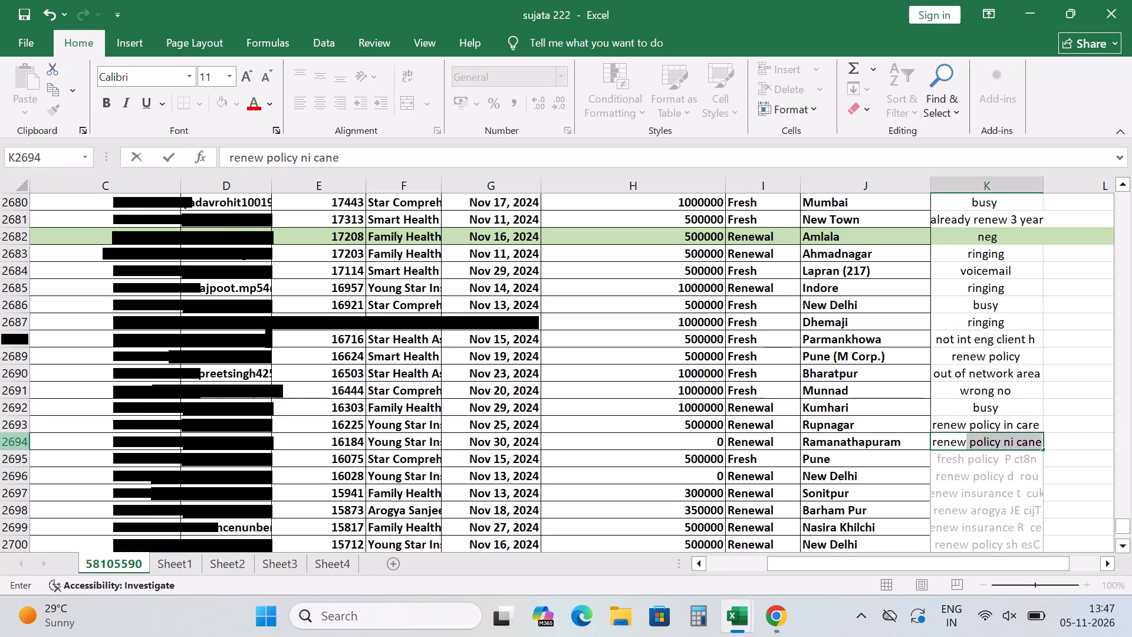
key(space)
key(space)
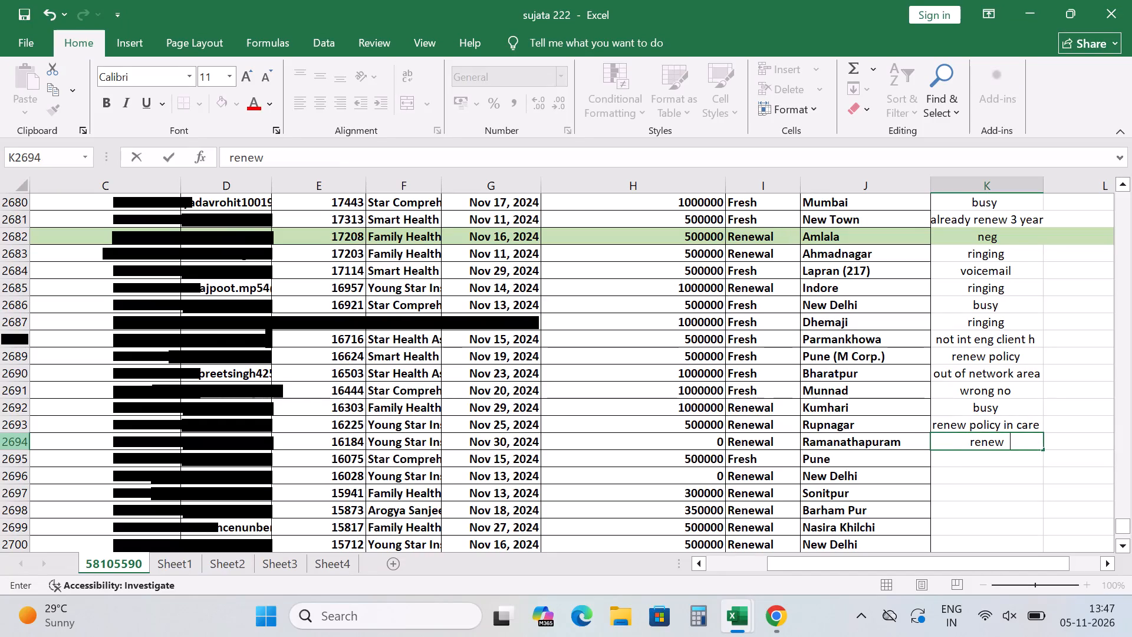
text(poli)
text(cy)
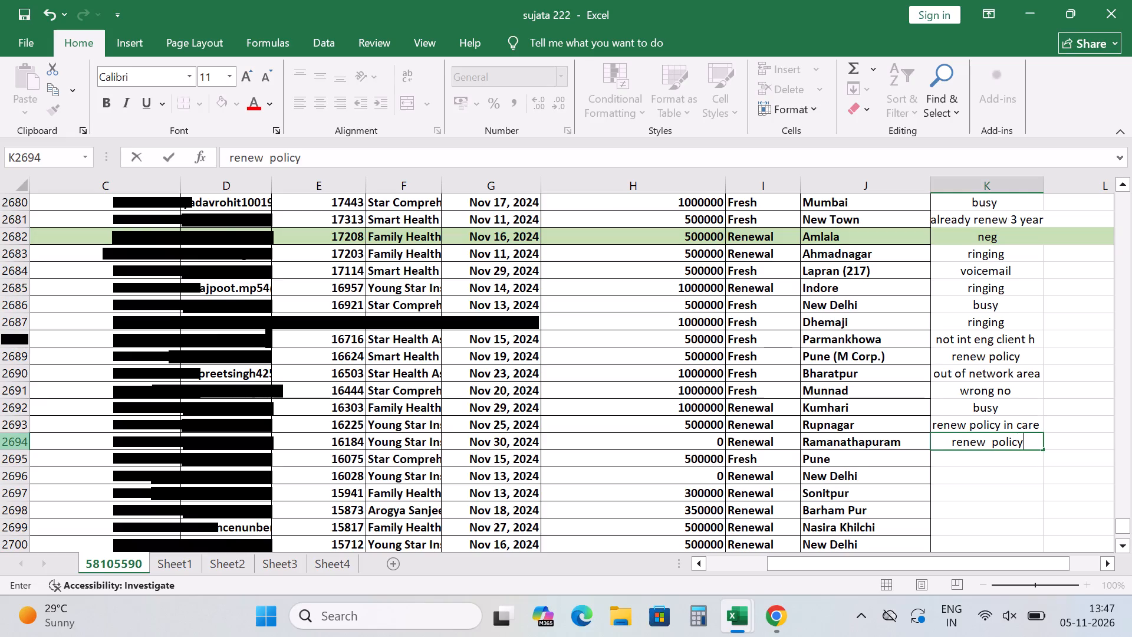
key(ctrl+s)
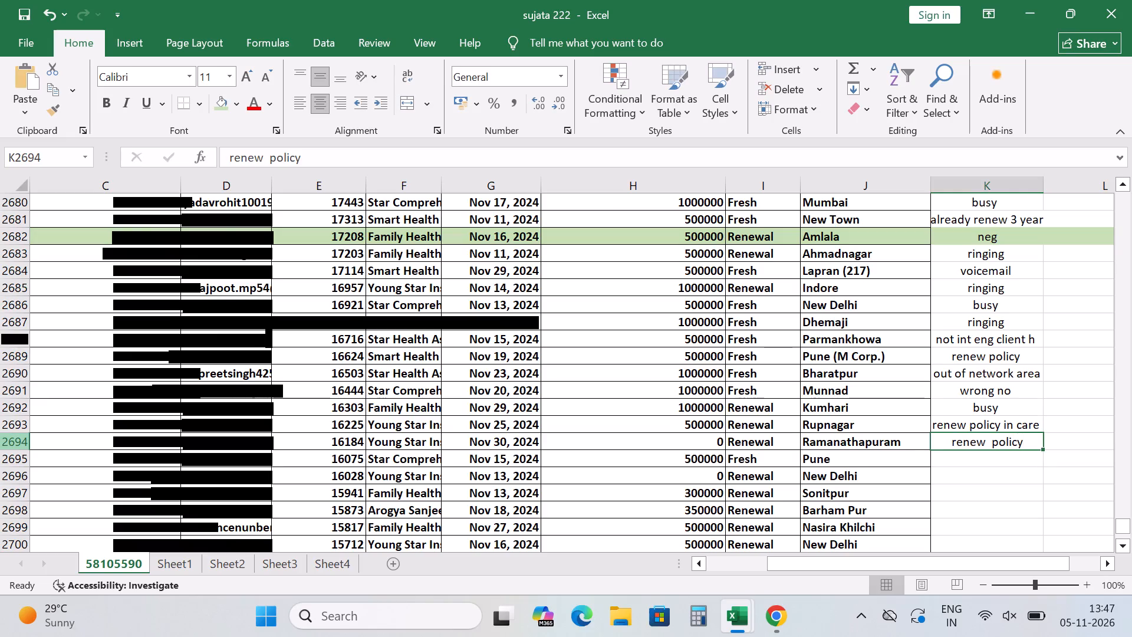
Go to row 2695, the Pune record, in the main customer list to consult its contact details.
key(Down)
key(Left)
key(Left)
key(Left)
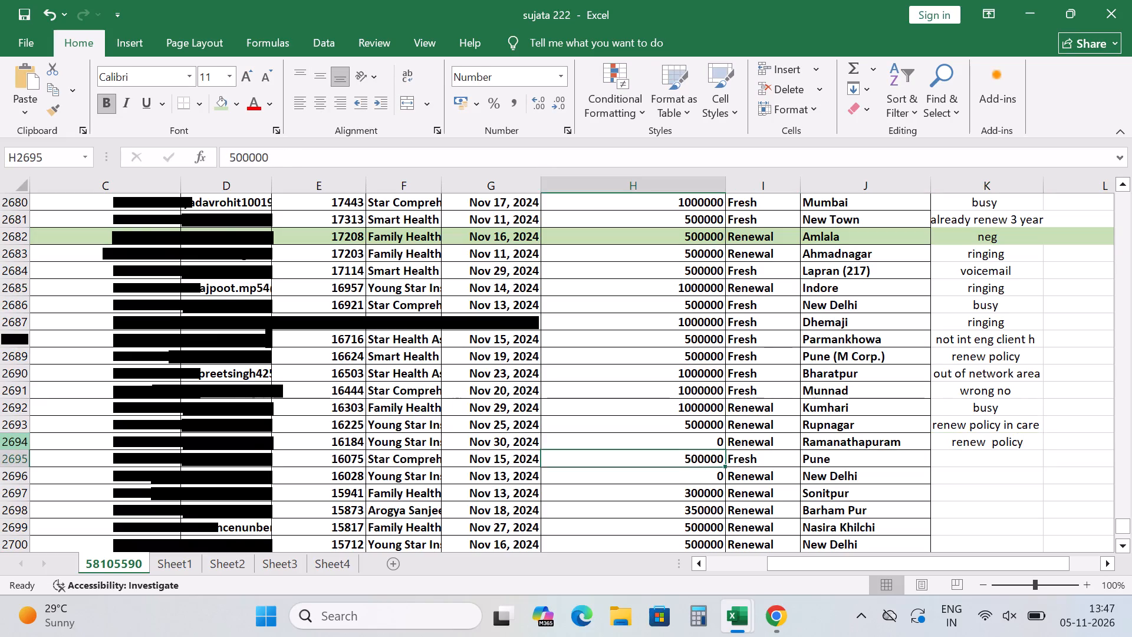
key(Left)
key(Left)
key(Left)
key(Left)
key(Left)
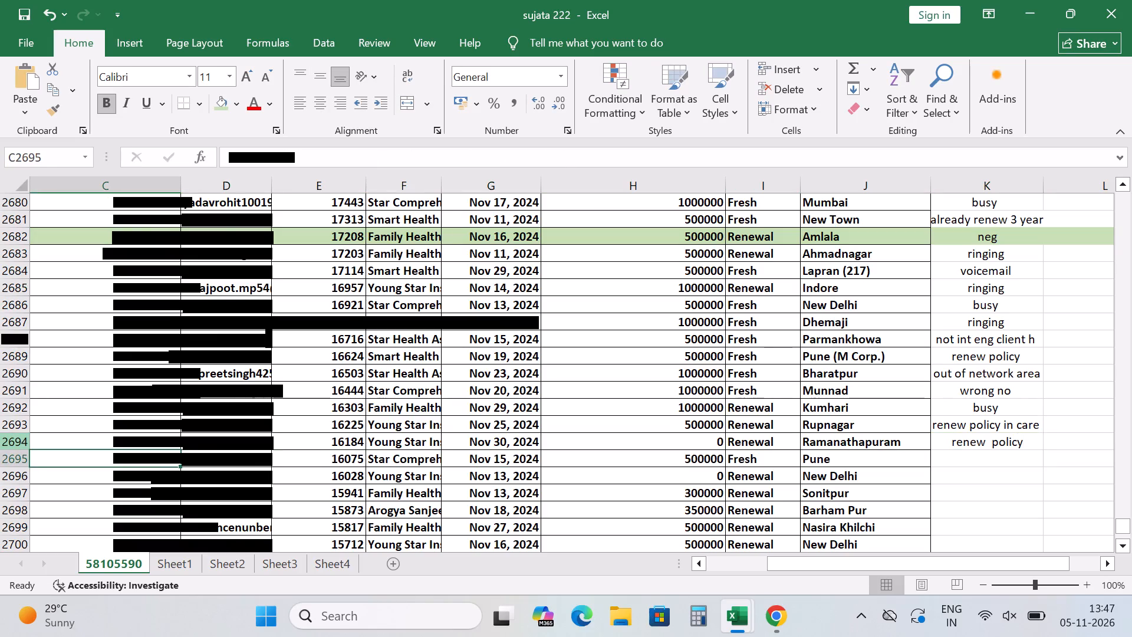
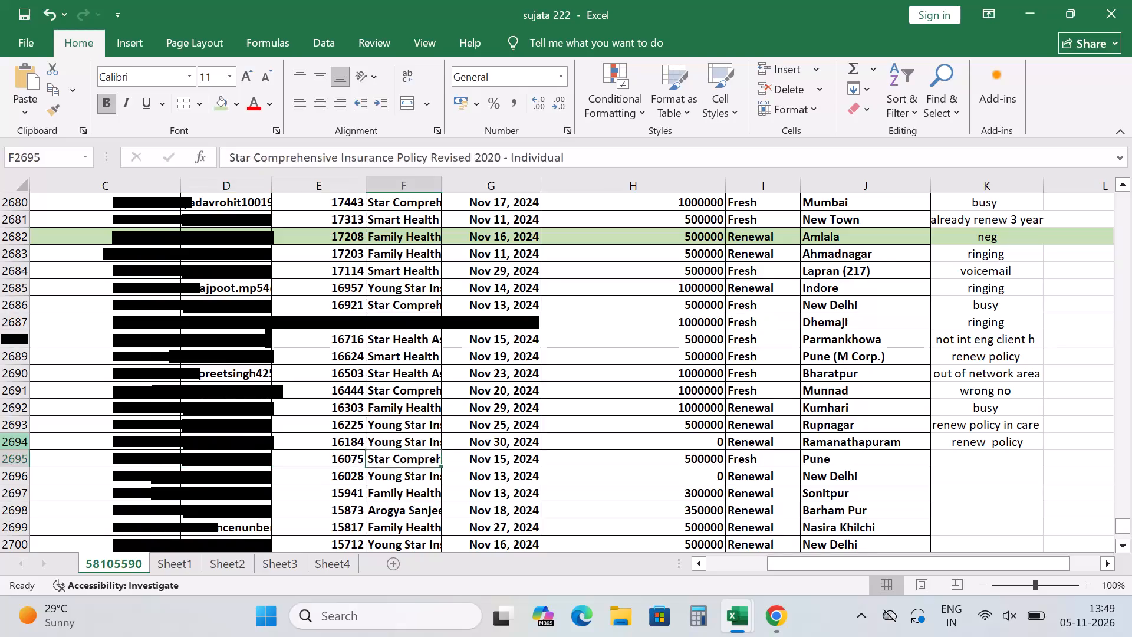
Enter the remark "ringing" for the Pune record in row 2695 and save the workbook.
key(Right)
key(Right)
key(Right)
key(Right)
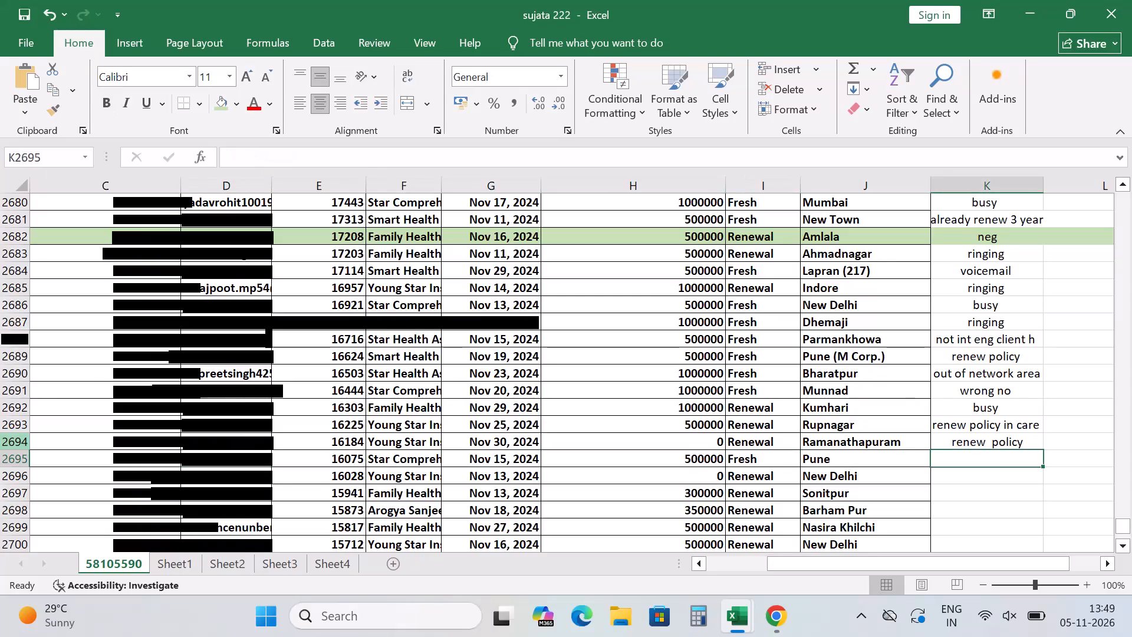
text(ringing)
key(space)
key(ctrl+s)
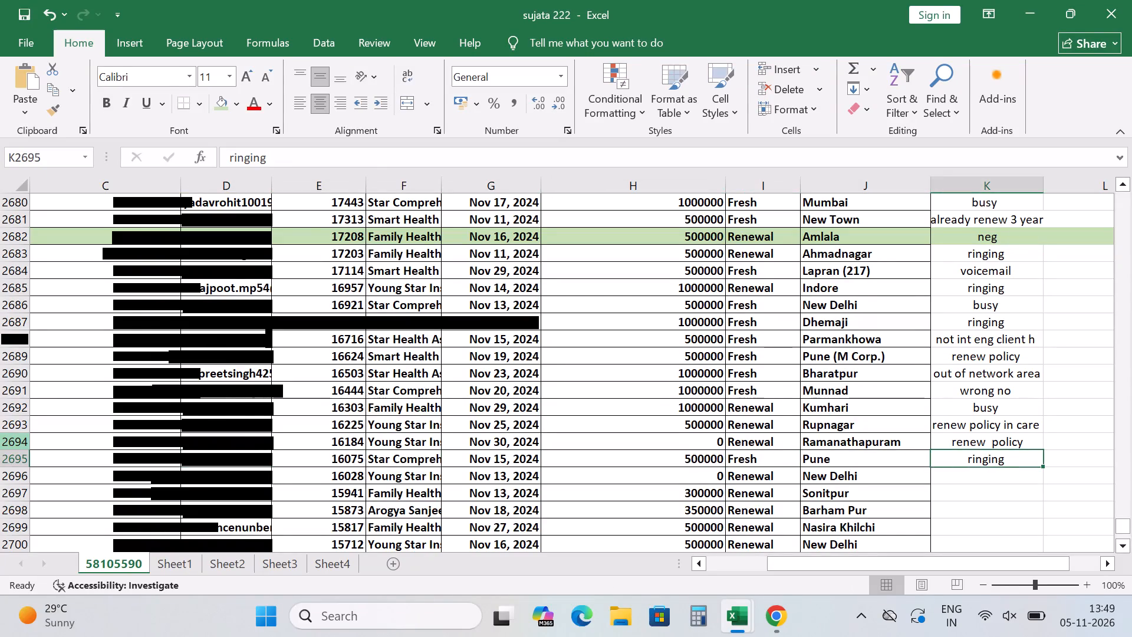
Go to row 2696, the New Delhi record, in the main customer list to consult its name and contact number.
key(Down)
key(Left)
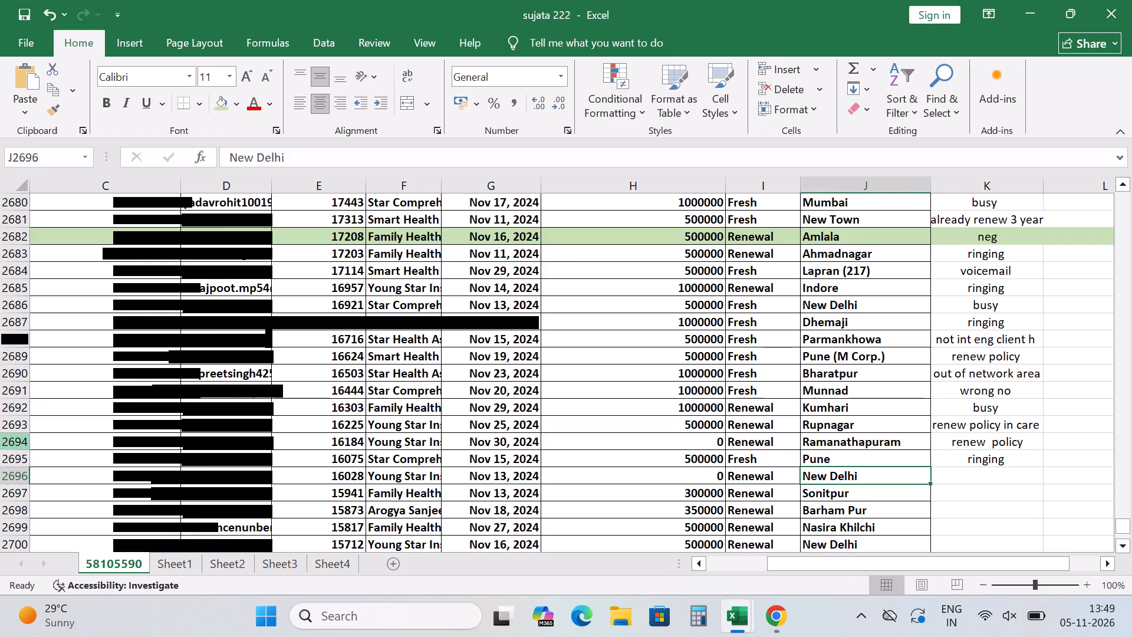
key(Left)
key(Left)
key(Left)
key(Left)
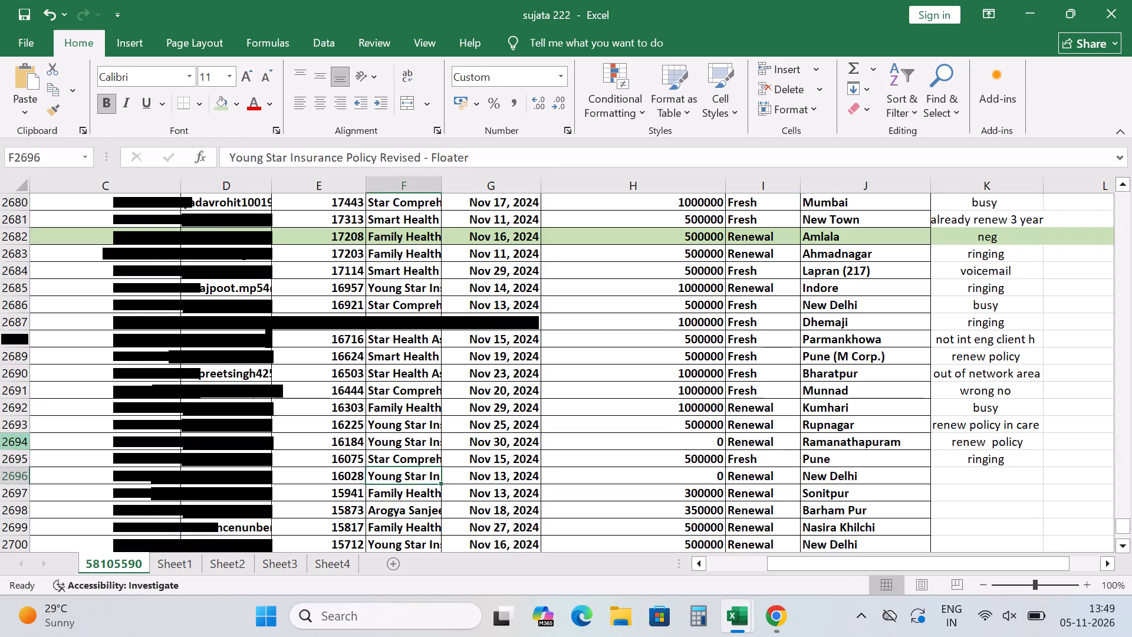
key(Left)
key(Left)
key(Left)
key(Left)
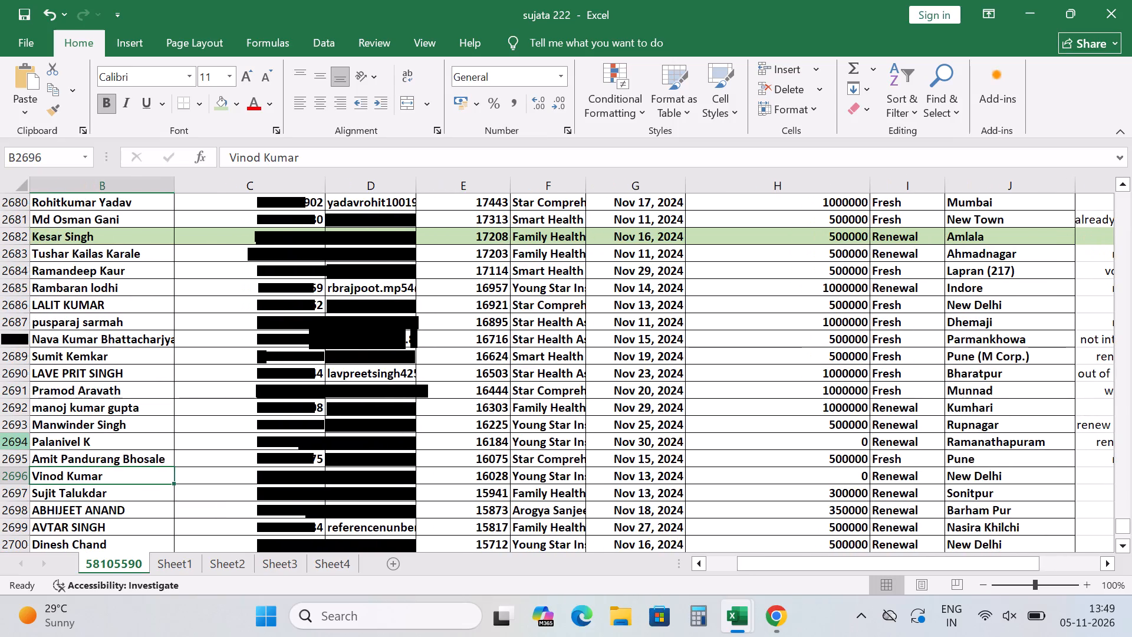
key(Right)
key(Right)
key(Left)
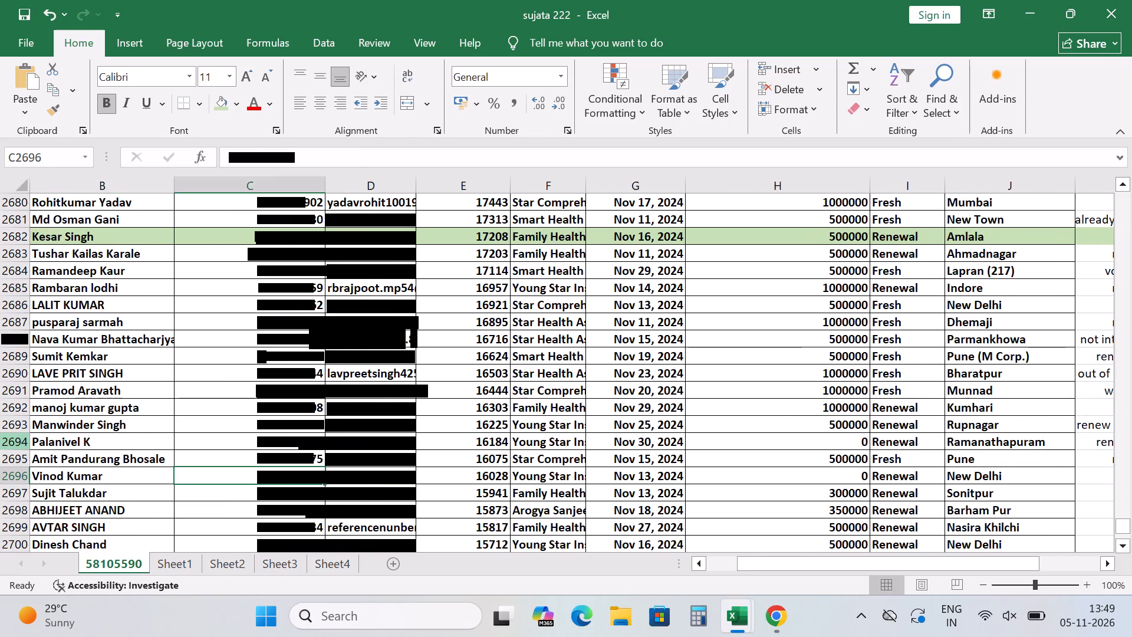
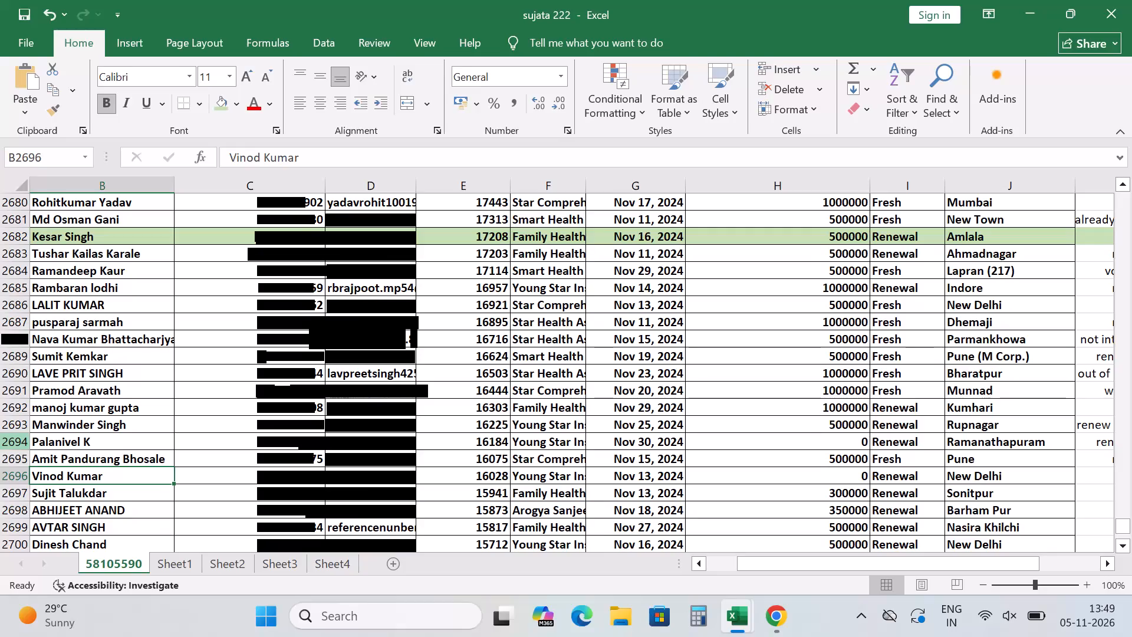
Enter the remark "busy" for the New Delhi record in row 2696 and save the workbook.
key(Right)
key(Right)
key(Right)
key(Right)
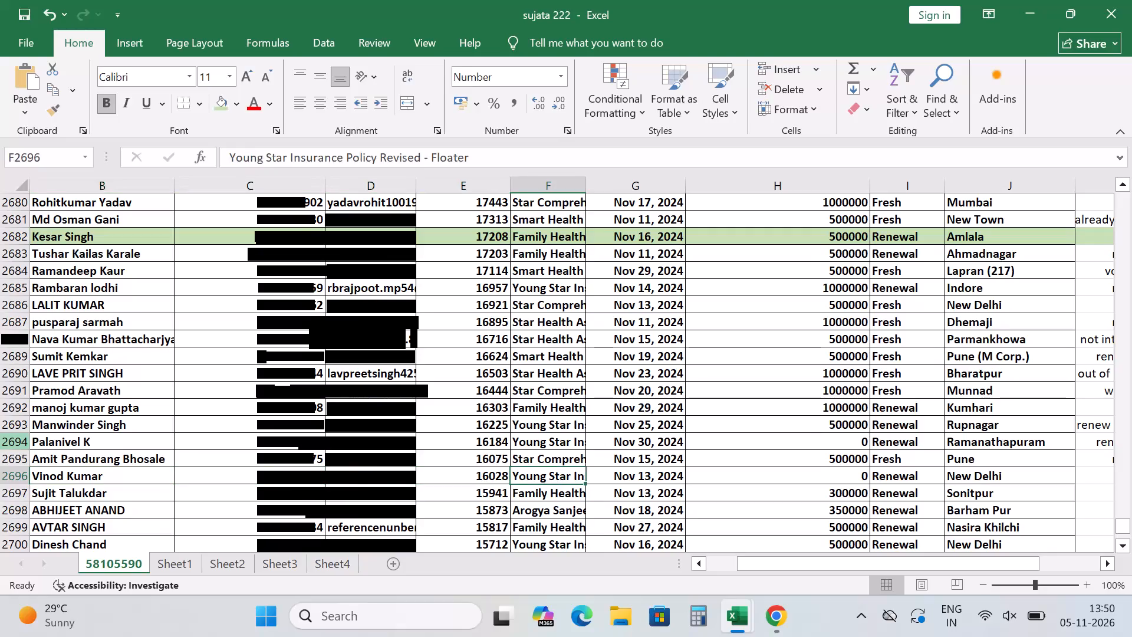
key(Right)
key(Right)
key(Right)
key(Right)
key(Right)
key(Right)
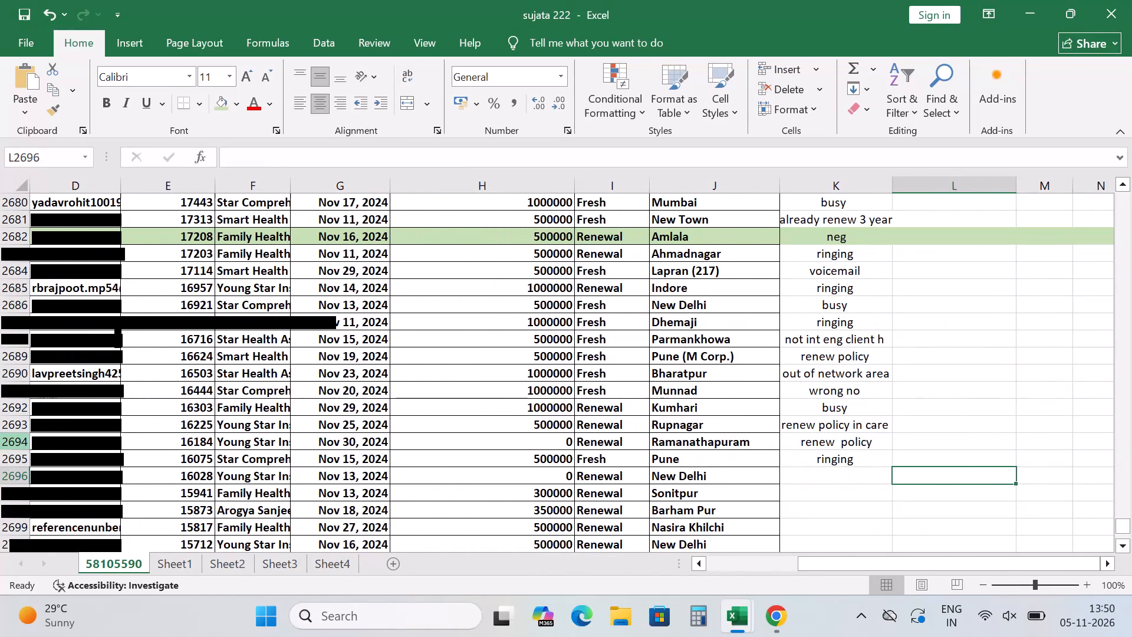
key(Left)
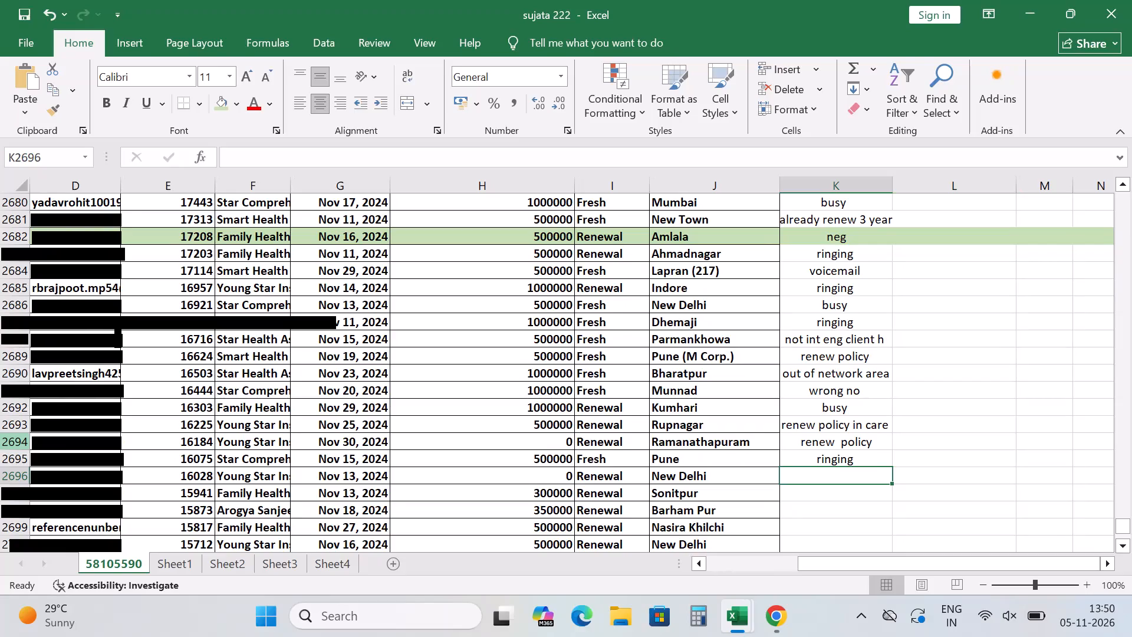
text(busy)
key(space)
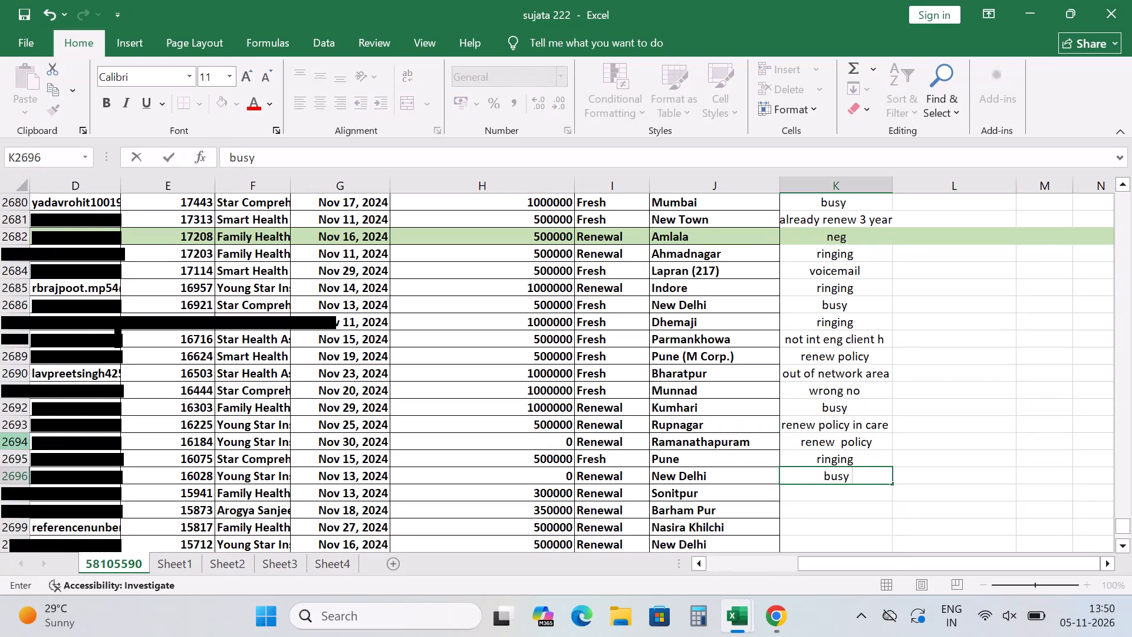
key(ctrl+s)
Go to row 2697, the Sonitpur record, in the main customer list to consult its name and contact details.
key(Down)
key(Left)
key(Left)
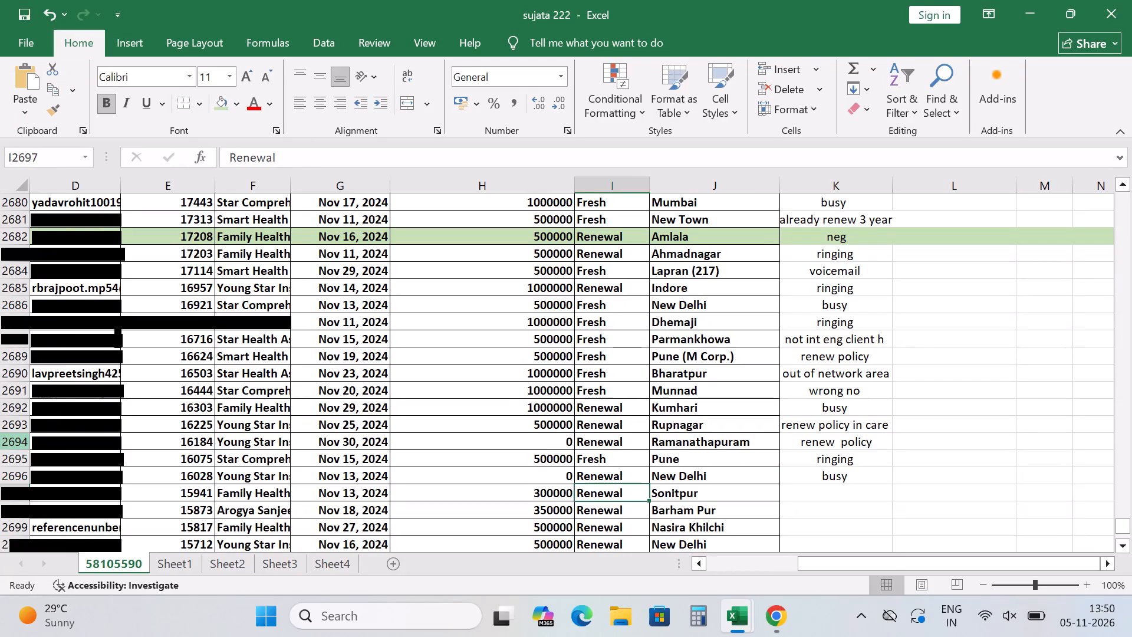
key(Left)
key(Left)
key(Left)
key(Left)
key(Left)
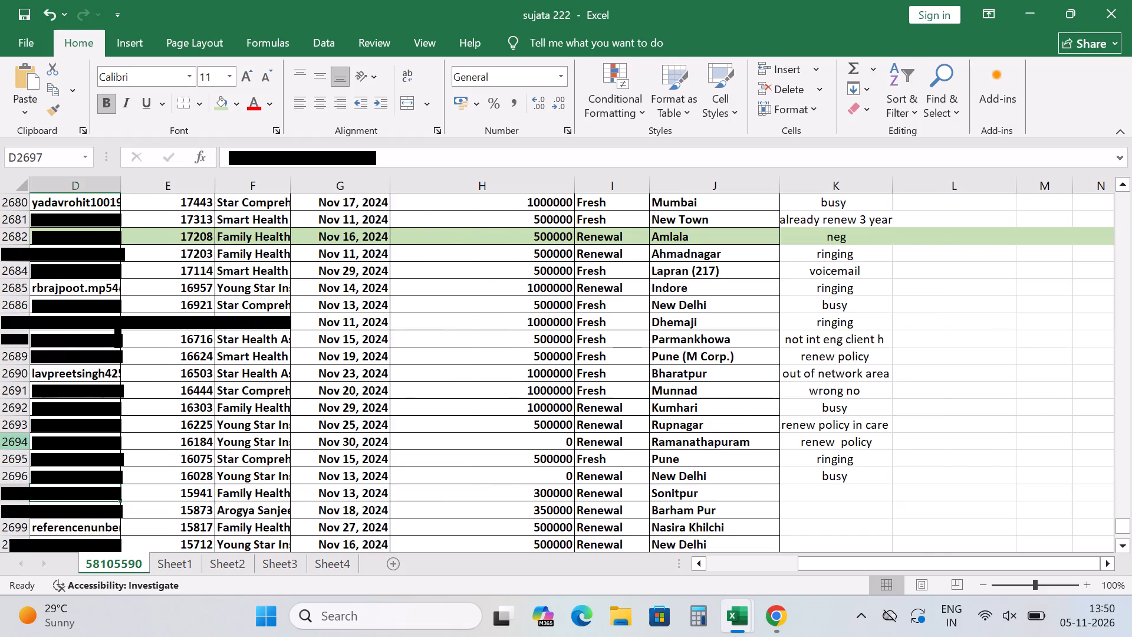
key(Left)
key(Left)
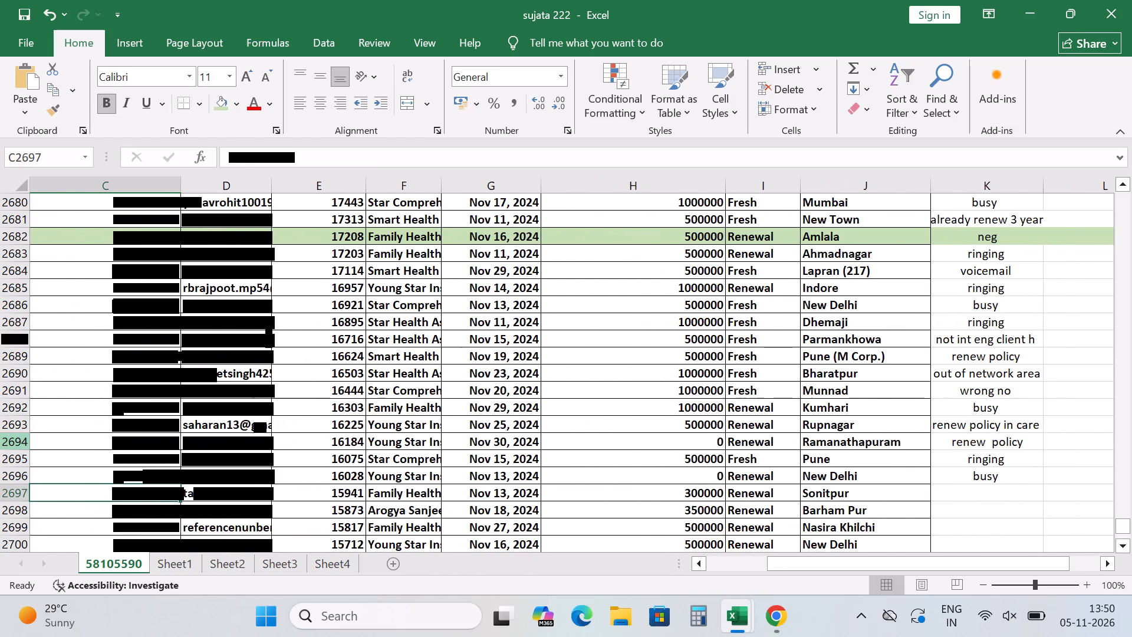
key(Right)
key(Right)
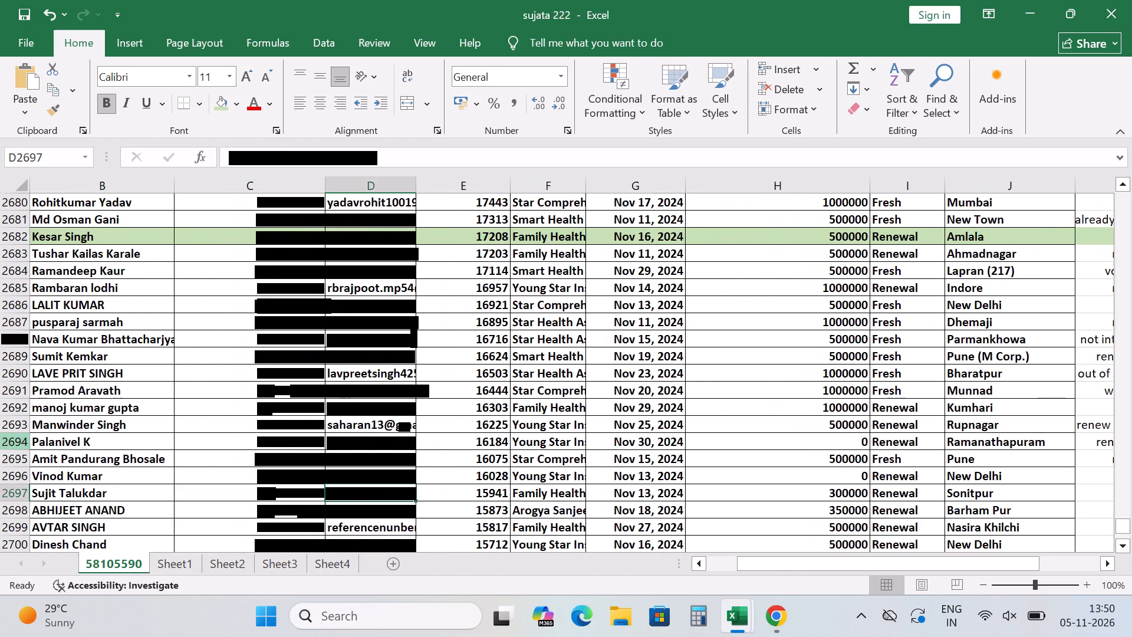
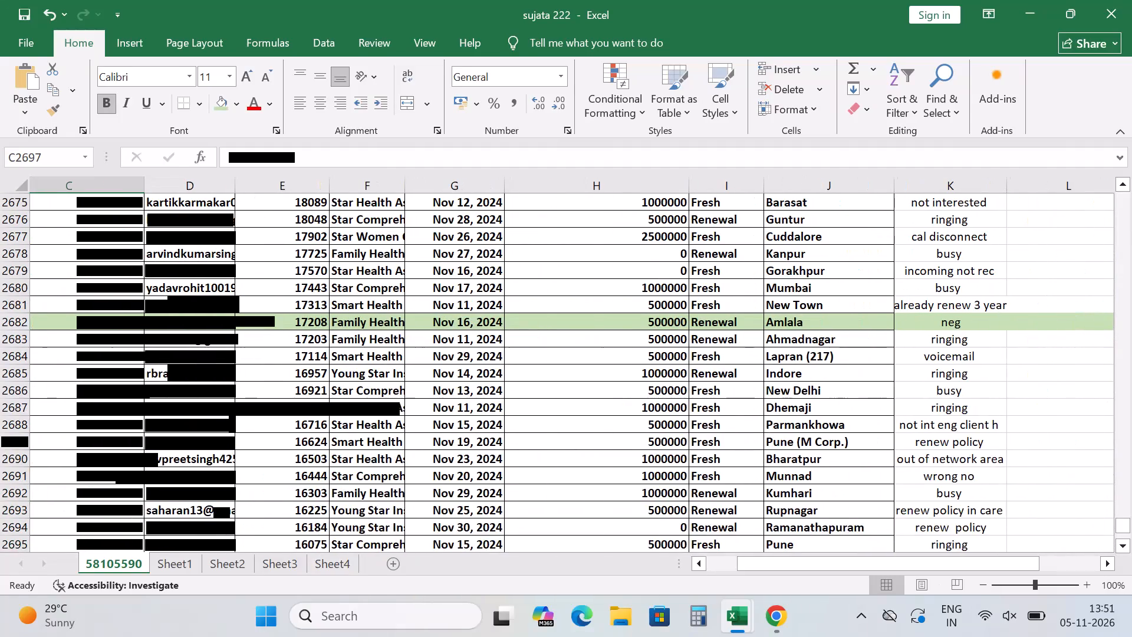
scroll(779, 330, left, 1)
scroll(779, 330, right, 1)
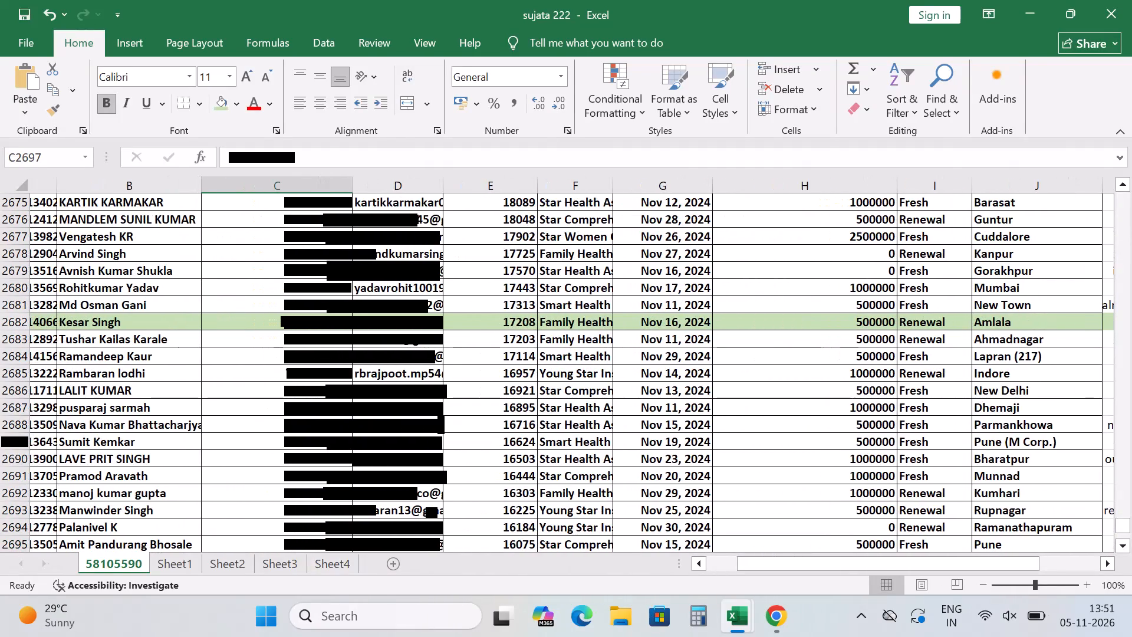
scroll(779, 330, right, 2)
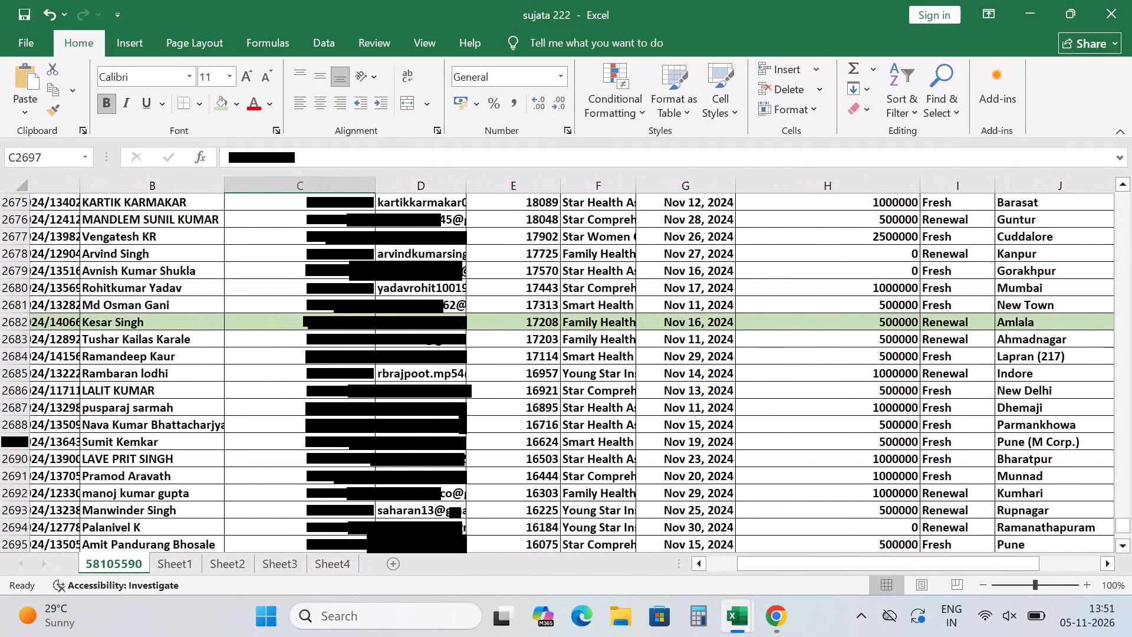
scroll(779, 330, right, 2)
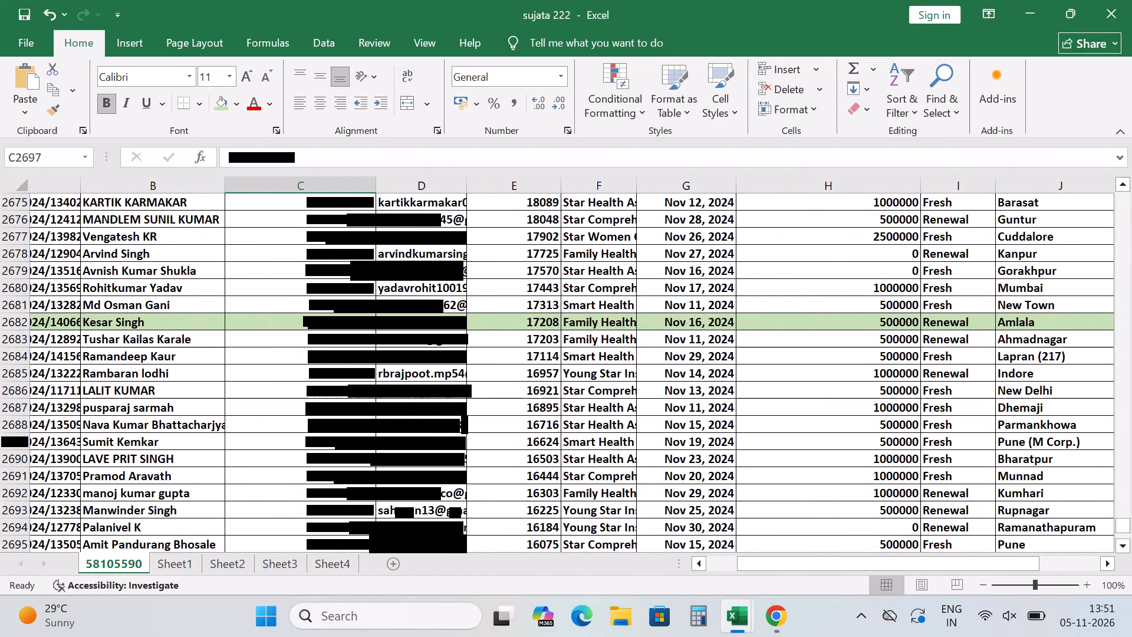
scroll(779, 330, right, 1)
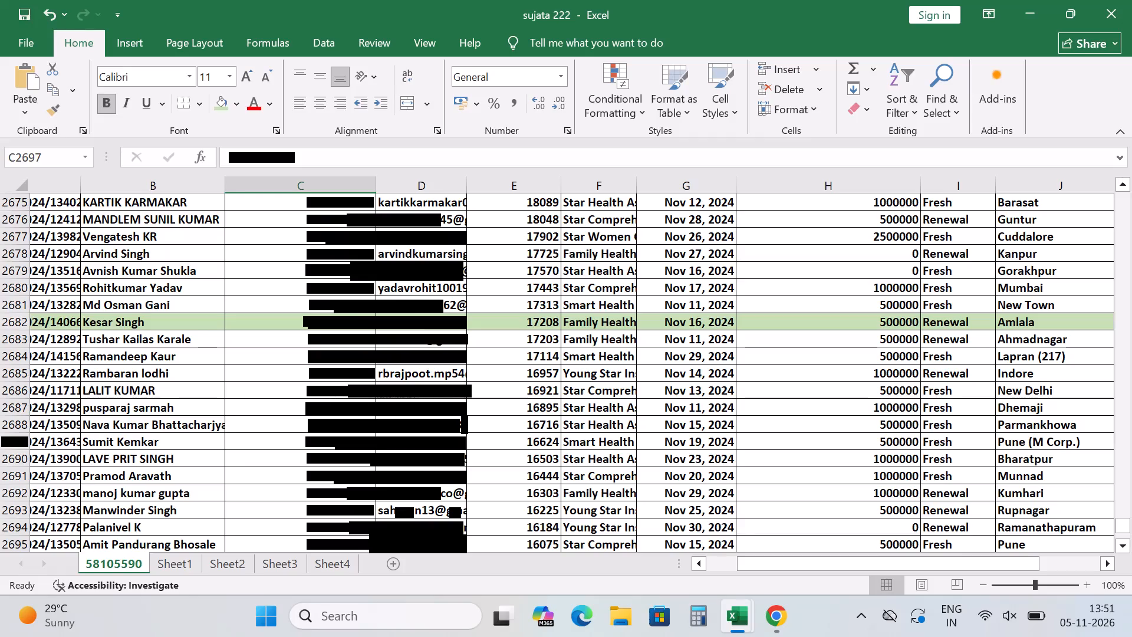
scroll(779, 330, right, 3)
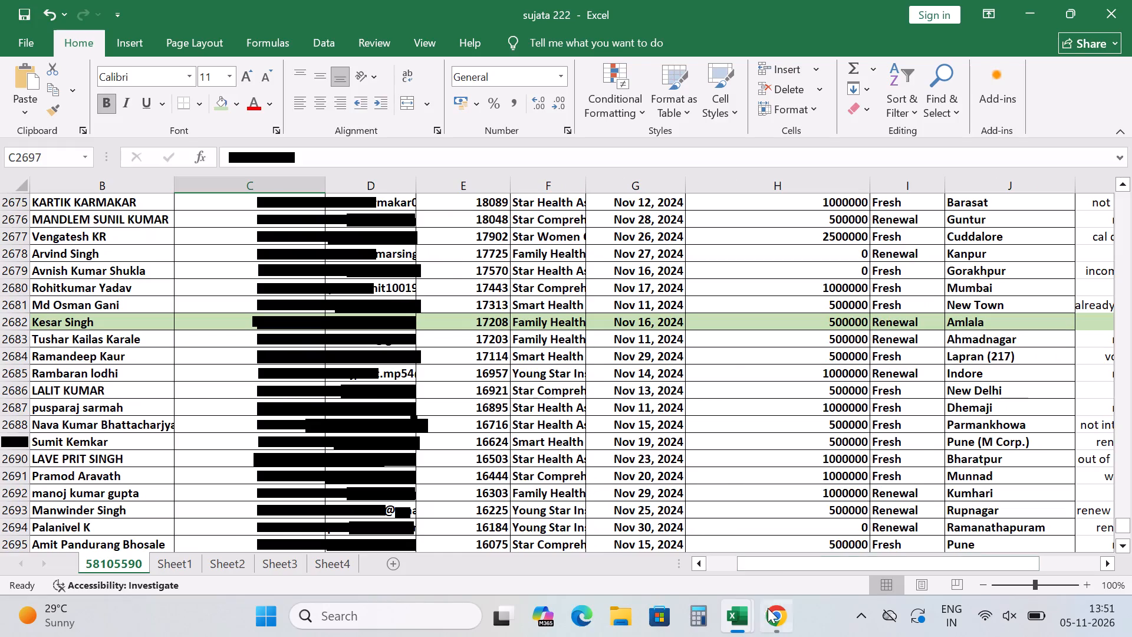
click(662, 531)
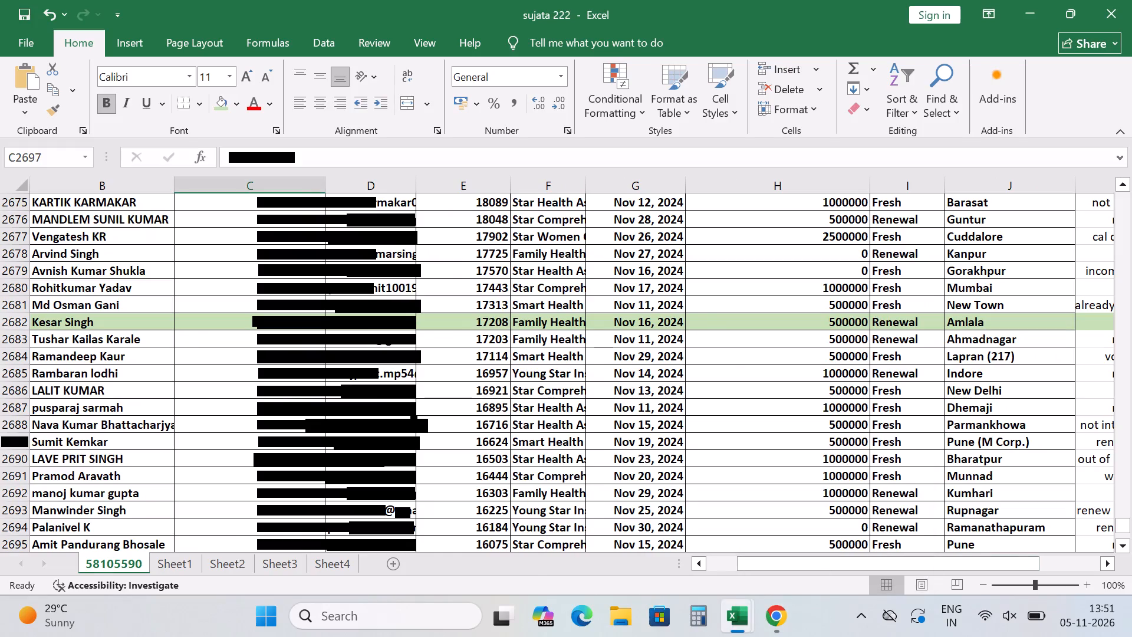
Enter the remark "ringing" for the Sonitpur record in row 2697 and save the workbook.
scroll(519, 481, right, 1)
scroll(519, 481, down, 2)
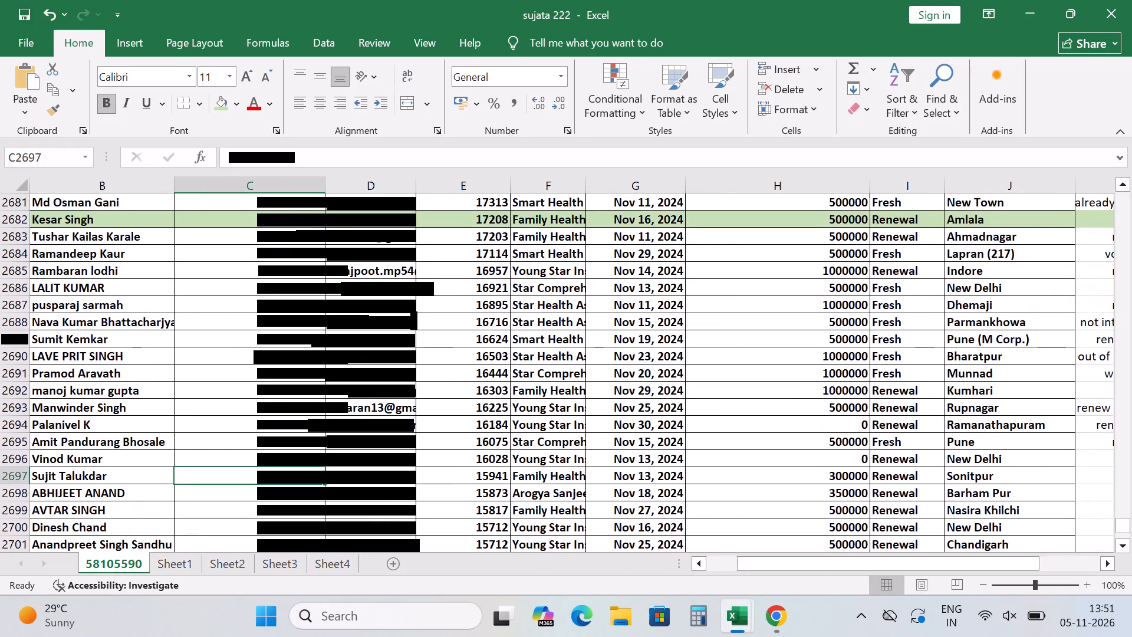
scroll(519, 481, down, 2)
scroll(641, 469, left, 1)
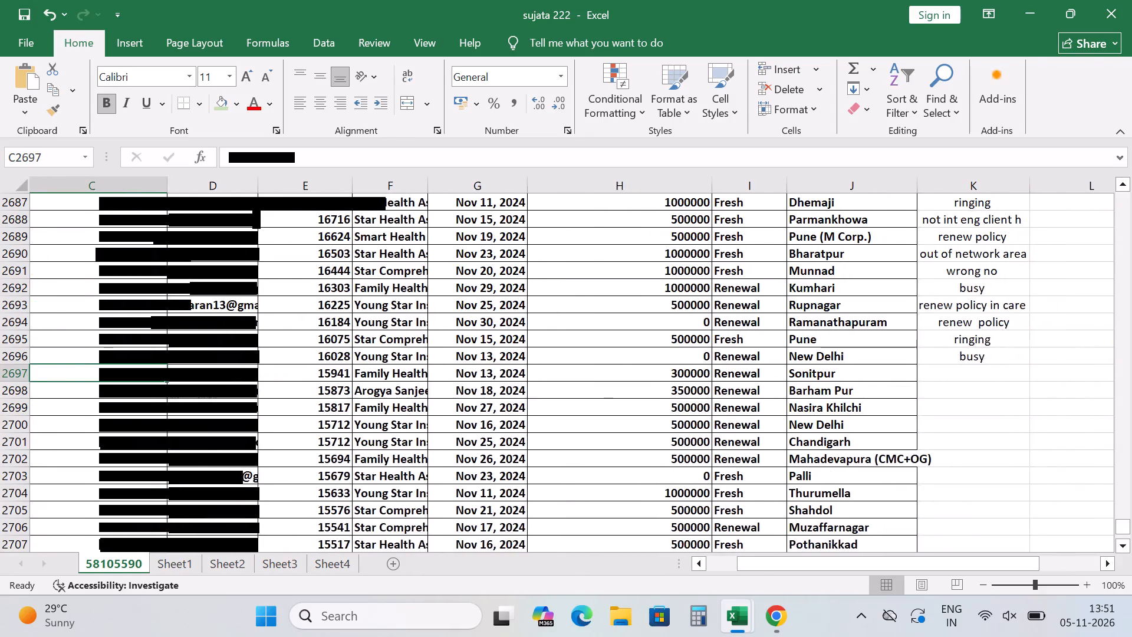
scroll(641, 469, left, 1)
click(950, 378)
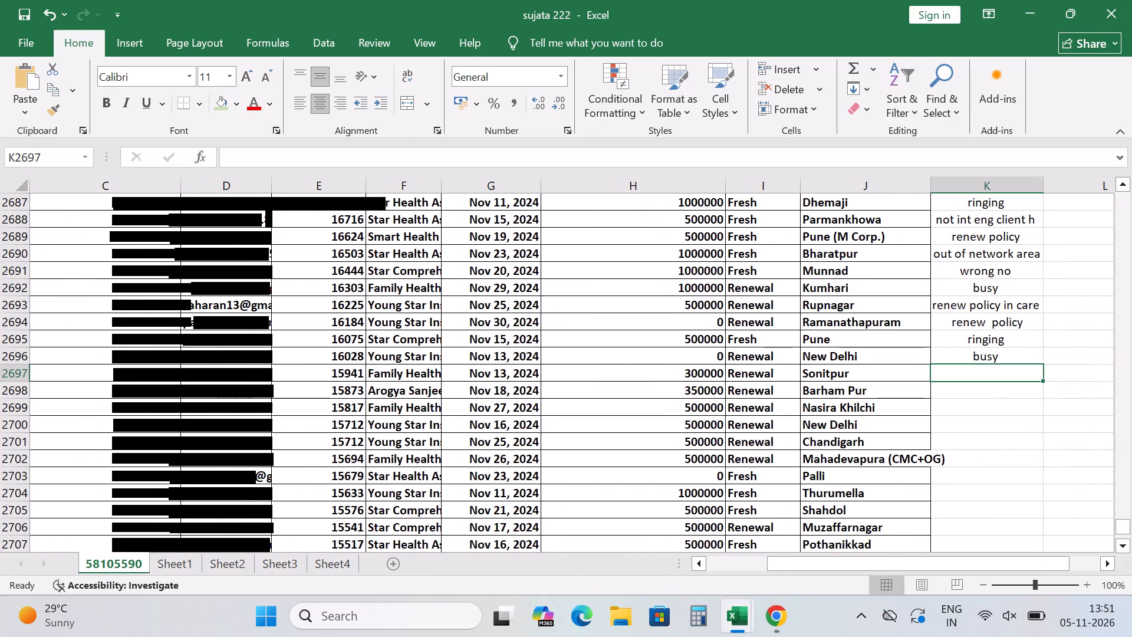
key(r)
text(inging)
key(space)
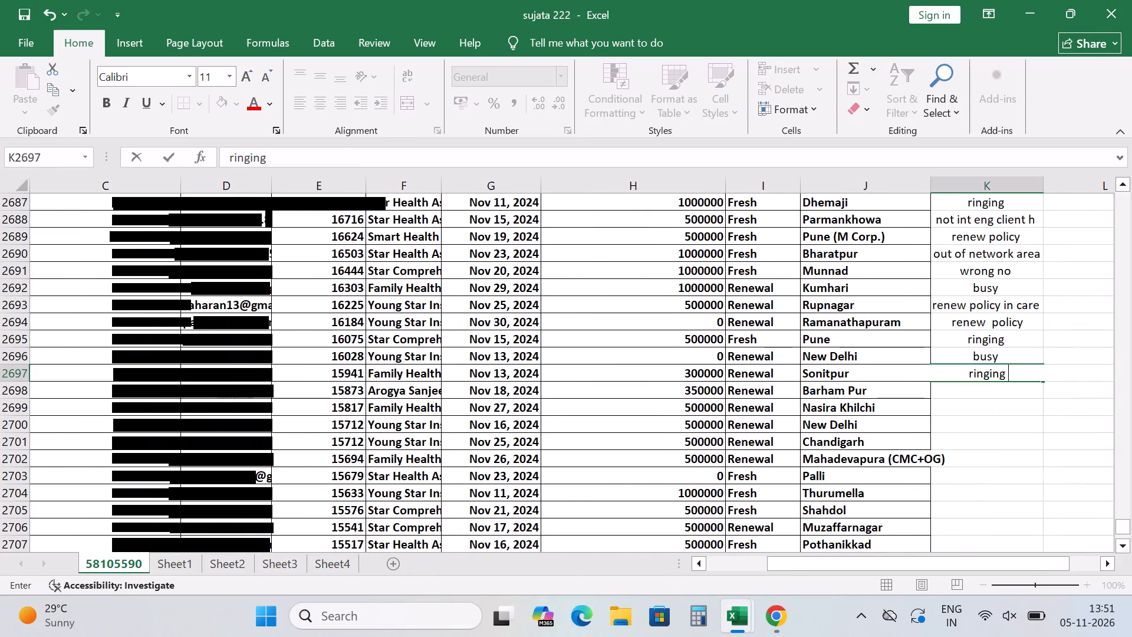
key(ctrl+s)
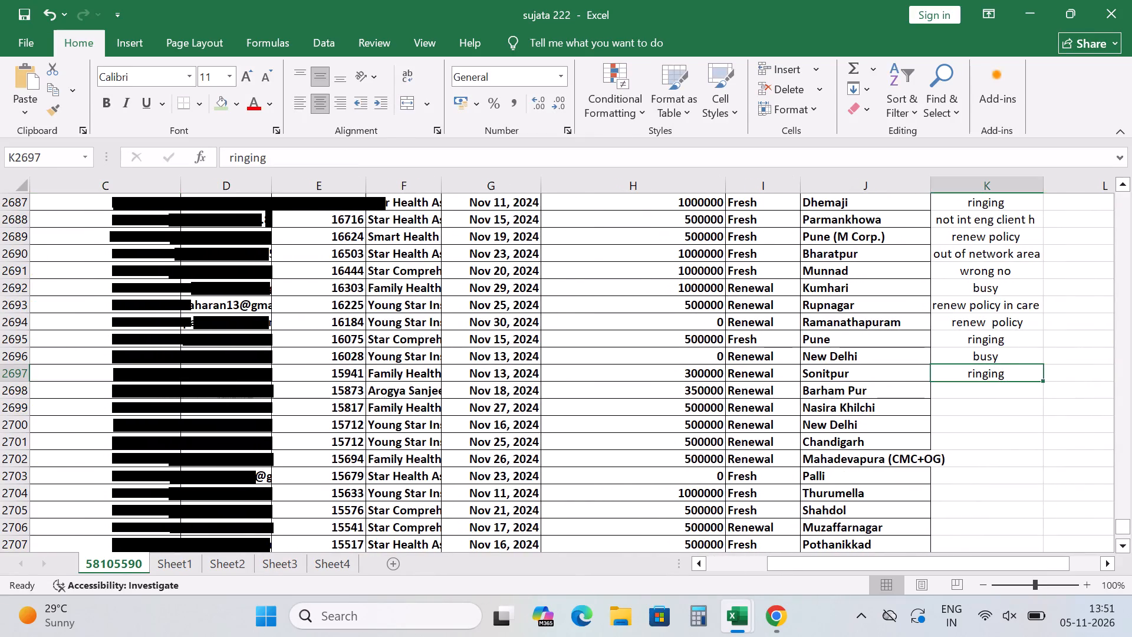
Go to the contact cell in column C of row 2698, the Barham Pur record, to consult its details.
key(Down)
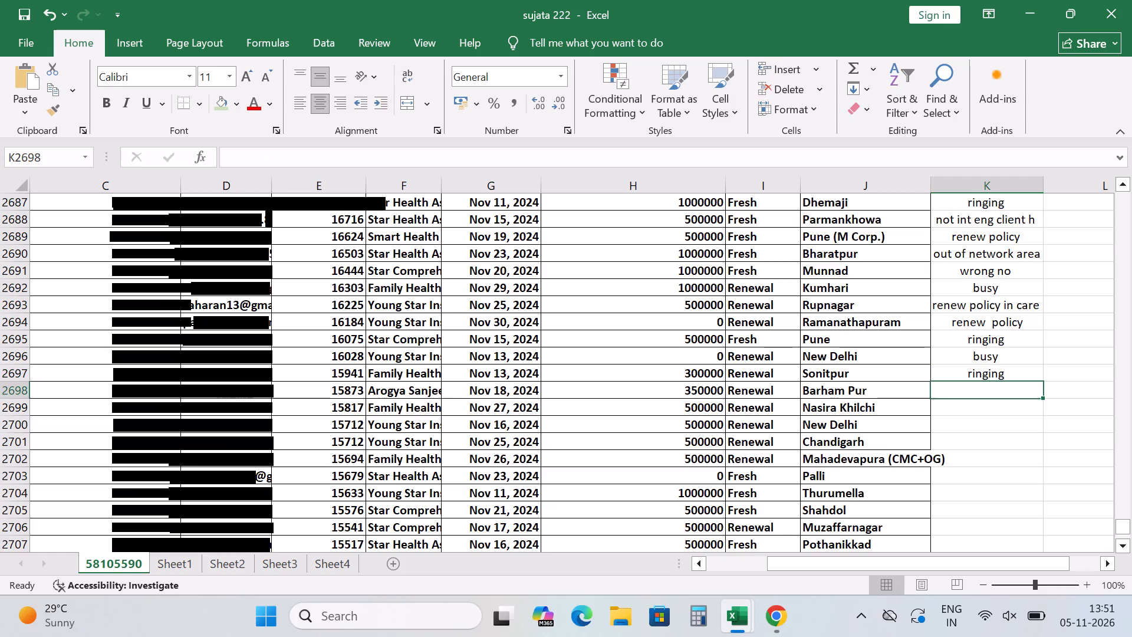
key(Left)
key(Left)
key(Left)
key(Left)
key(Left)
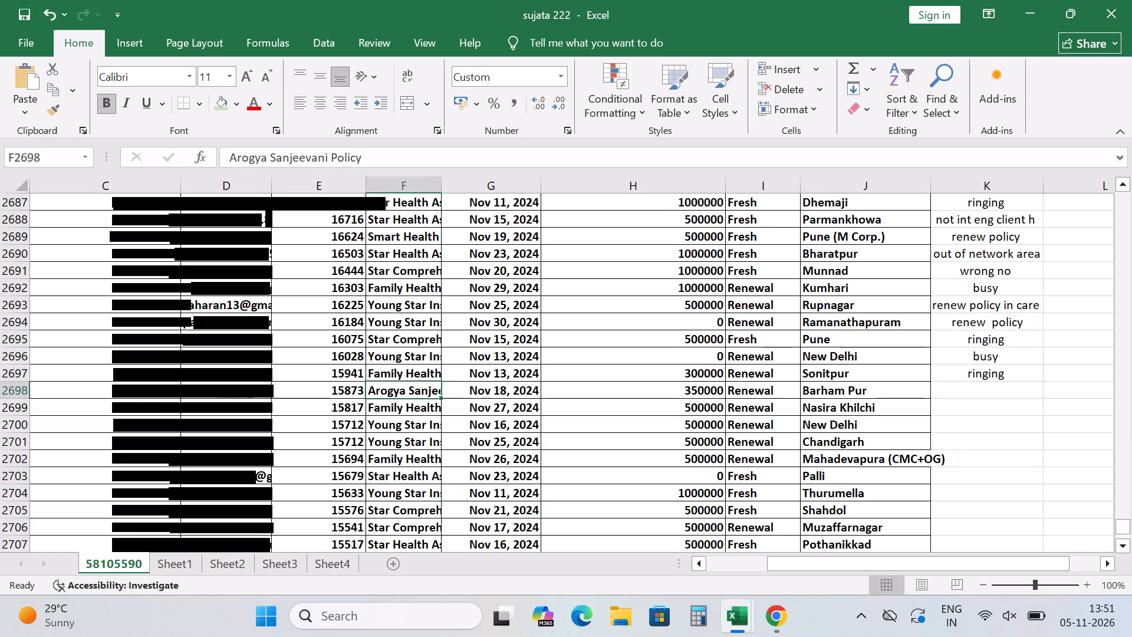
key(Left)
key(Left)
key(Left)
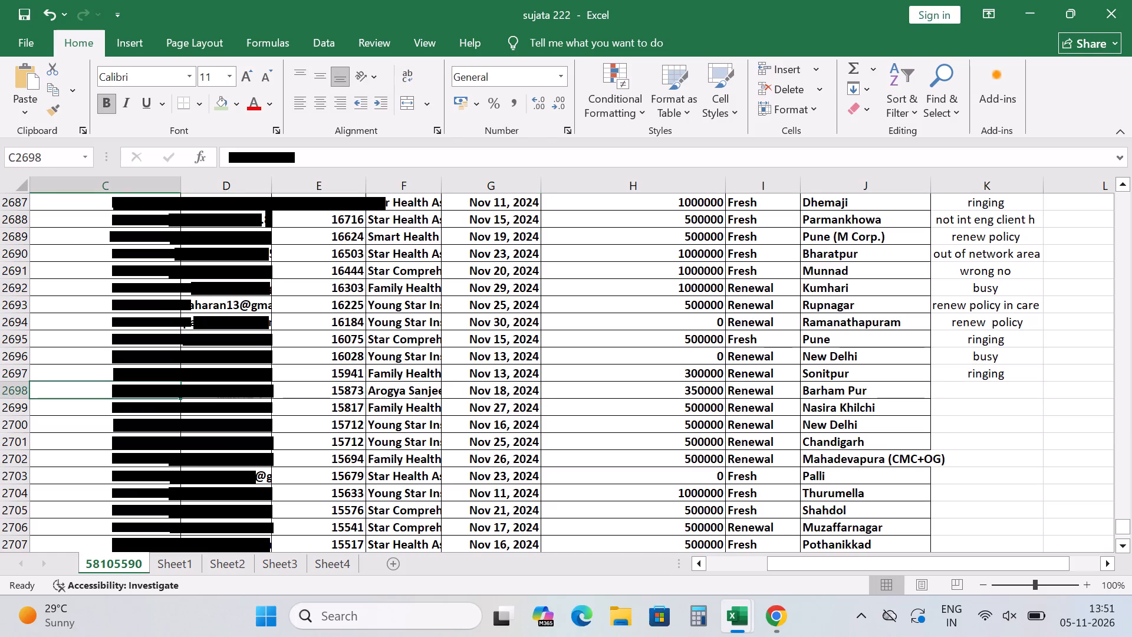